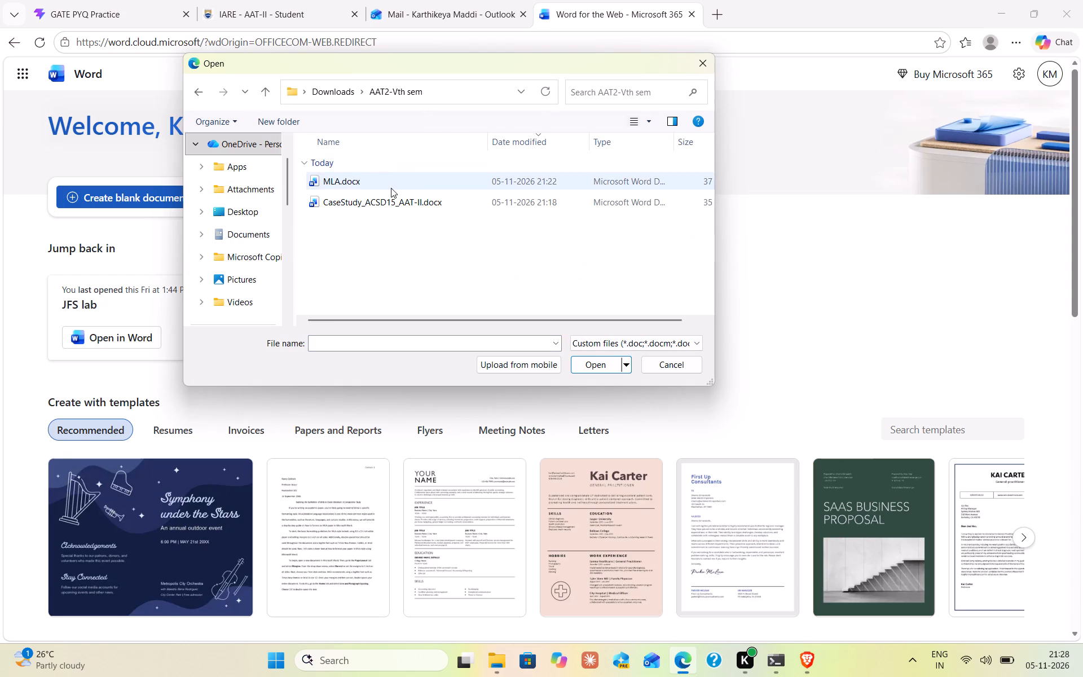
Open the document CaseStudy_ACSD15_AAT-II.docx from the AAT2-Vth sem folder in Downloads.
{"action": "double_click", "coordinate": [391, 193]}
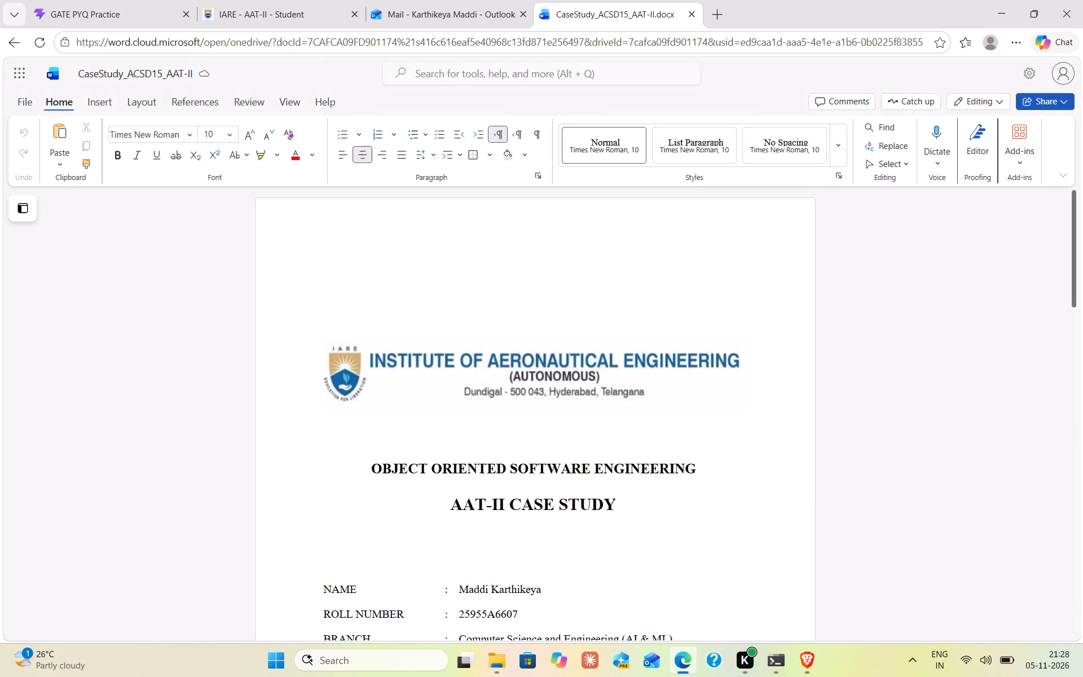
Look through the whole AAT-II case study document, from the cover page to the conclusion and references.
{"action": "scroll", "coordinate": [609, 519], "scroll_direction": "down", "scroll_amount": 2}
{"action": "scroll", "coordinate": [609, 519], "scroll_direction": "up", "scroll_amount": 1}
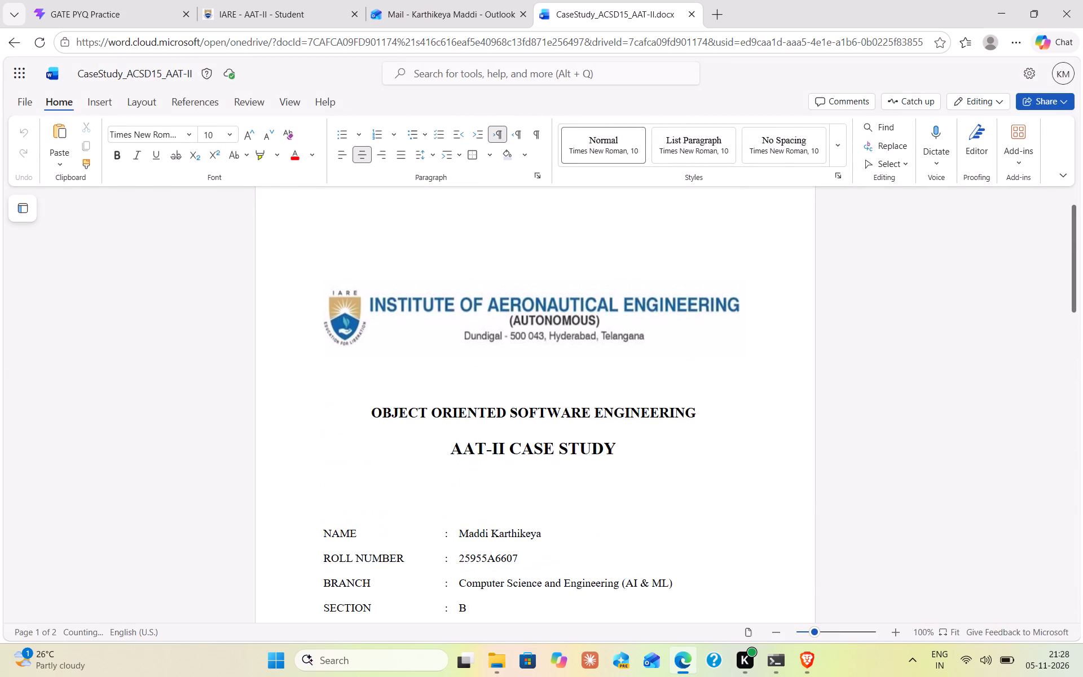
{"action": "scroll", "coordinate": [609, 519], "scroll_direction": "down", "scroll_amount": 2}
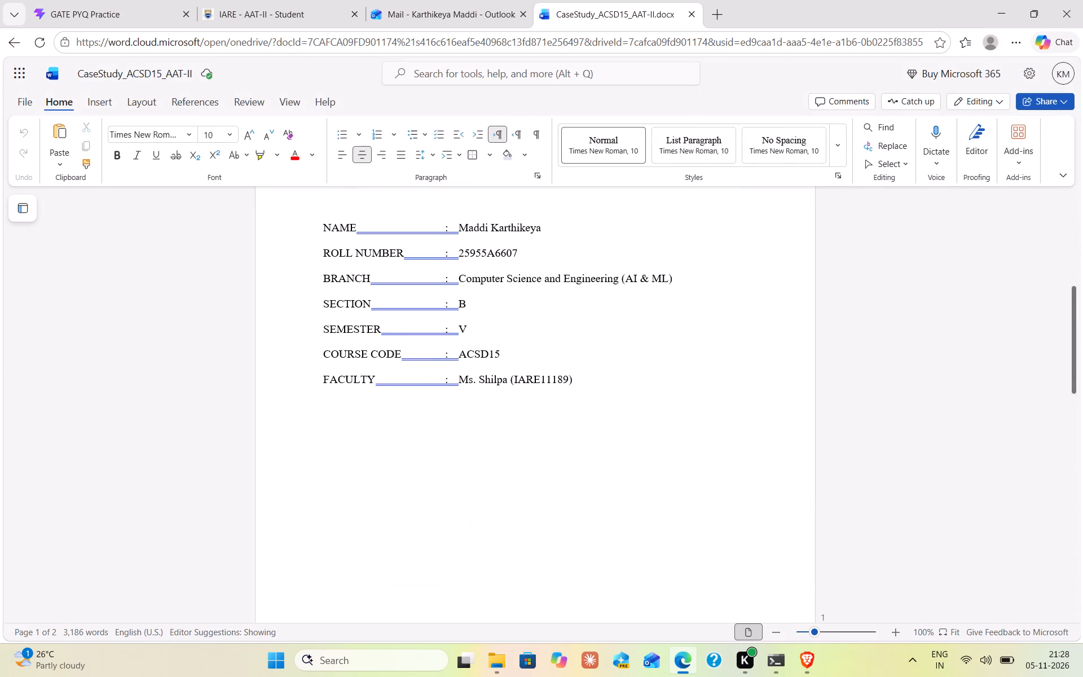
{"action": "scroll", "coordinate": [609, 519], "scroll_direction": "down", "scroll_amount": 7}
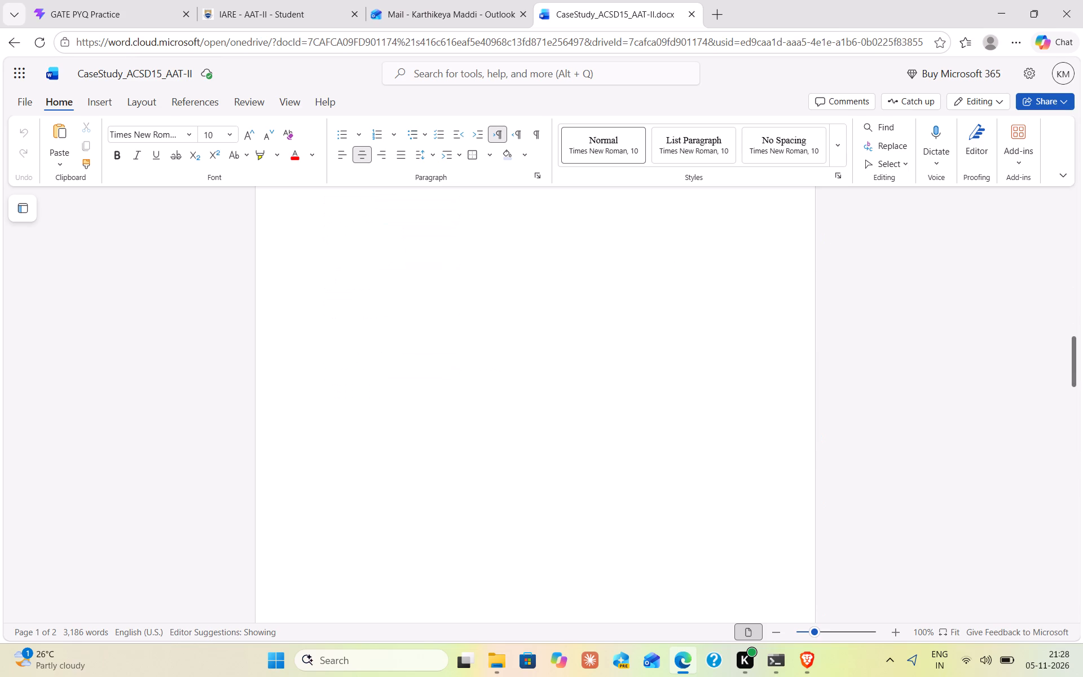
{"action": "scroll", "coordinate": [609, 519], "scroll_direction": "down", "scroll_amount": 1}
{"action": "scroll", "coordinate": [609, 519], "scroll_direction": "right", "scroll_amount": 1}
{"action": "scroll", "coordinate": [609, 519], "scroll_direction": "down", "scroll_amount": 2}
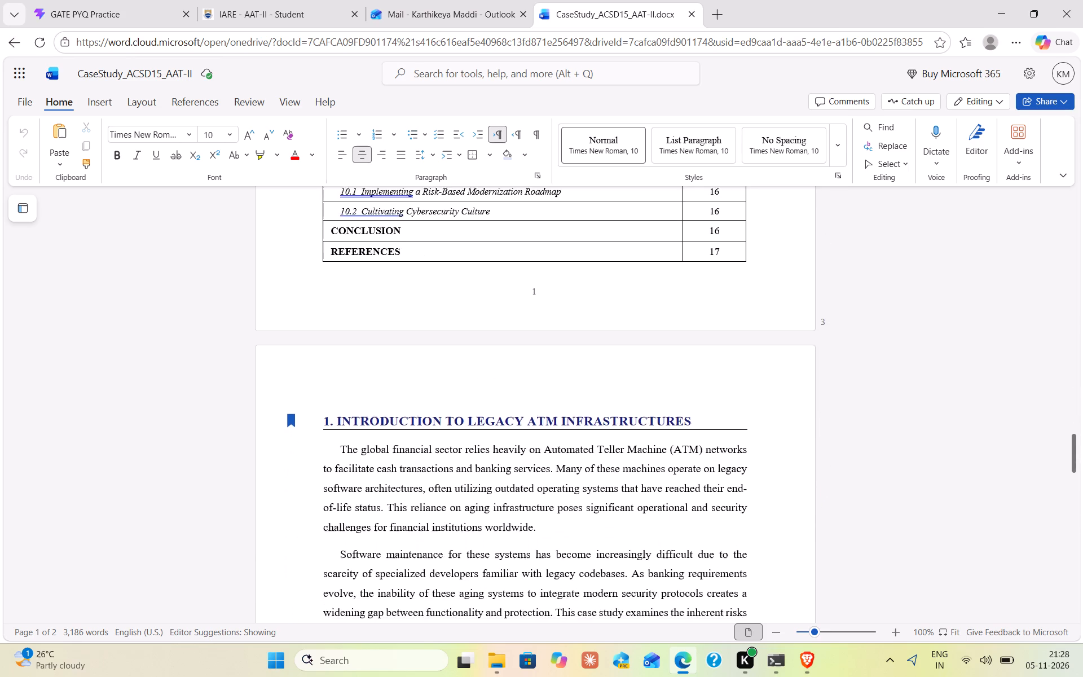
{"action": "scroll", "coordinate": [609, 519], "scroll_direction": "down", "scroll_amount": 15}
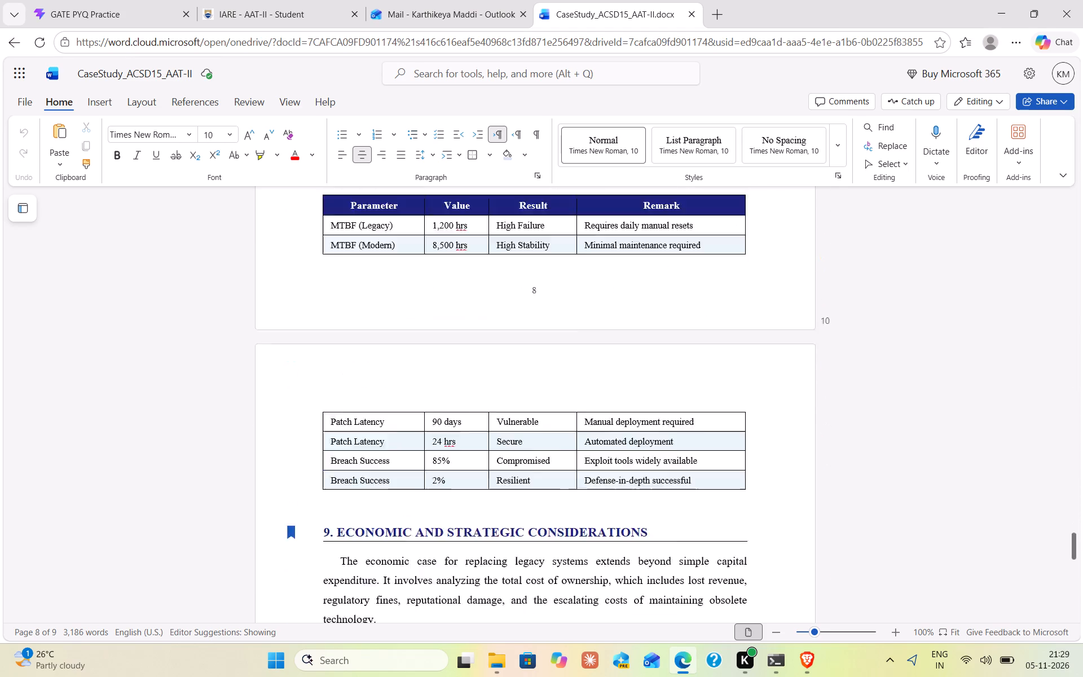
{"action": "scroll", "coordinate": [609, 519], "scroll_direction": "down", "scroll_amount": 8}
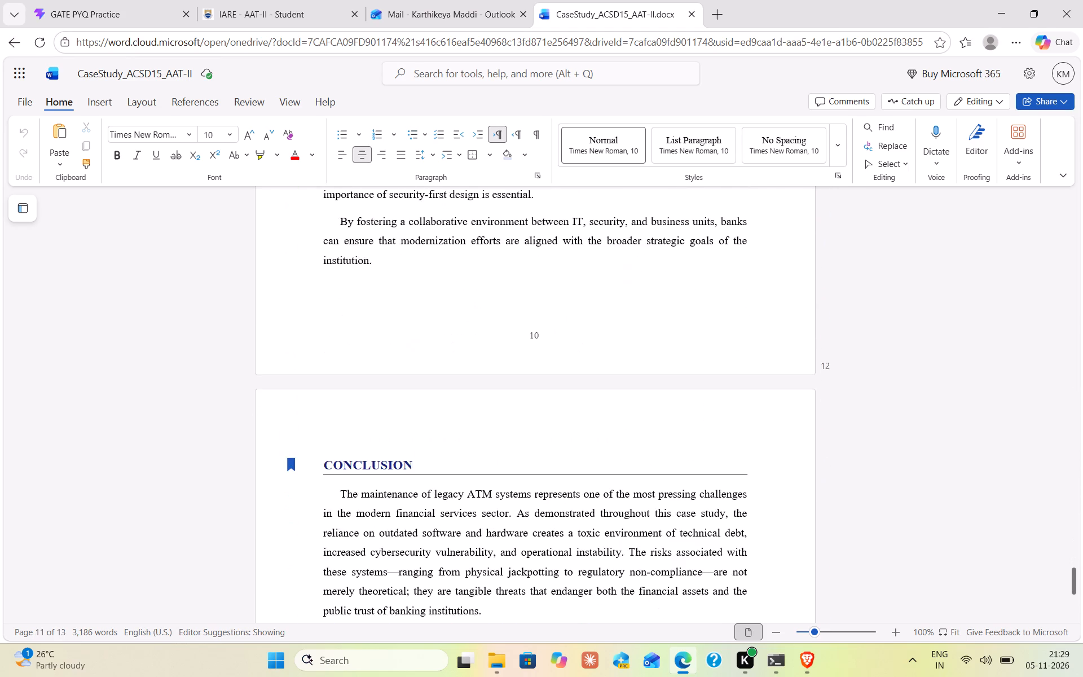
{"action": "scroll", "coordinate": [609, 519], "scroll_direction": "down", "scroll_amount": 6}
{"action": "scroll", "coordinate": [609, 519], "scroll_direction": "up", "scroll_amount": 3}
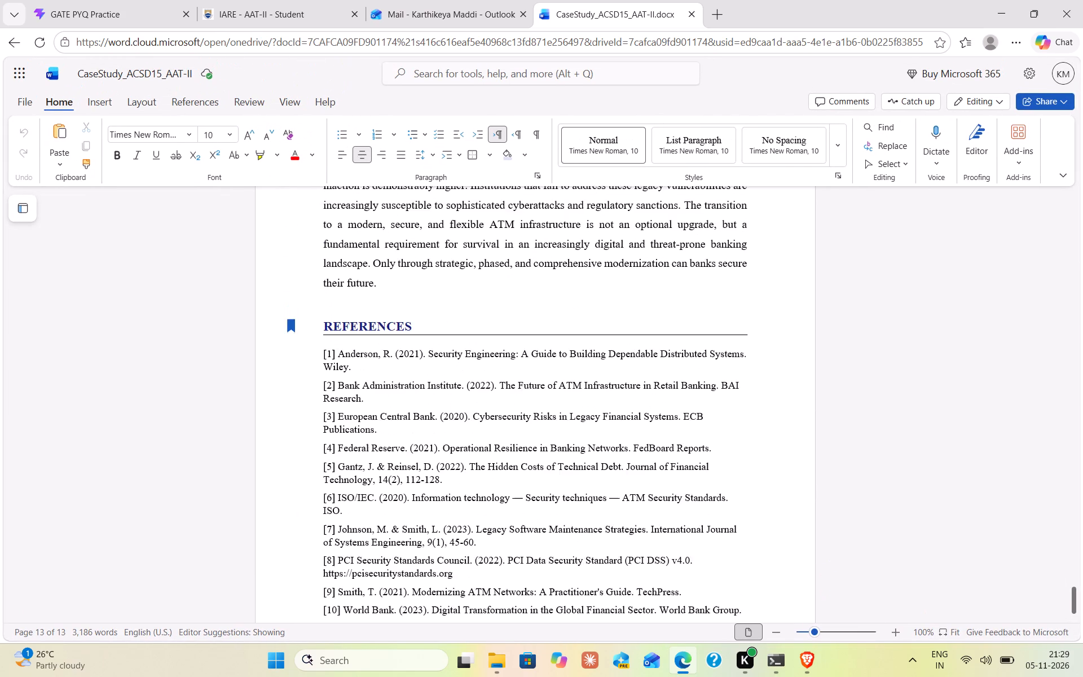
{"action": "scroll", "coordinate": [609, 519], "scroll_direction": "up", "scroll_amount": 5}
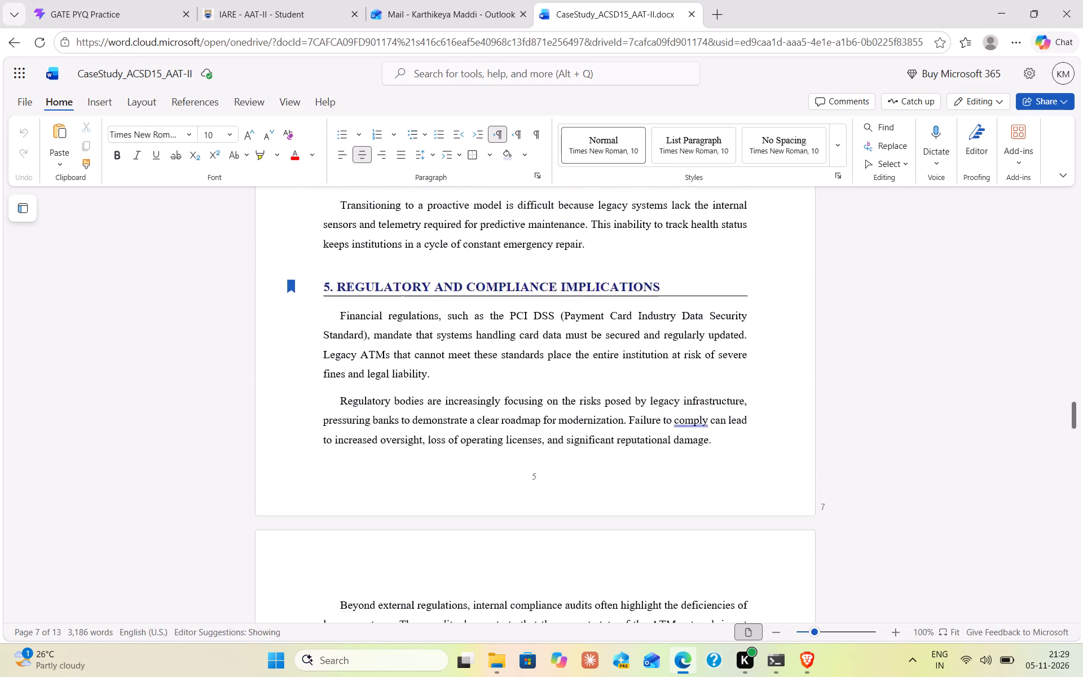
{"action": "scroll", "coordinate": [421, 347], "scroll_direction": "up", "scroll_amount": 9}
{"action": "scroll", "coordinate": [421, 347], "scroll_direction": "up", "scroll_amount": 19}
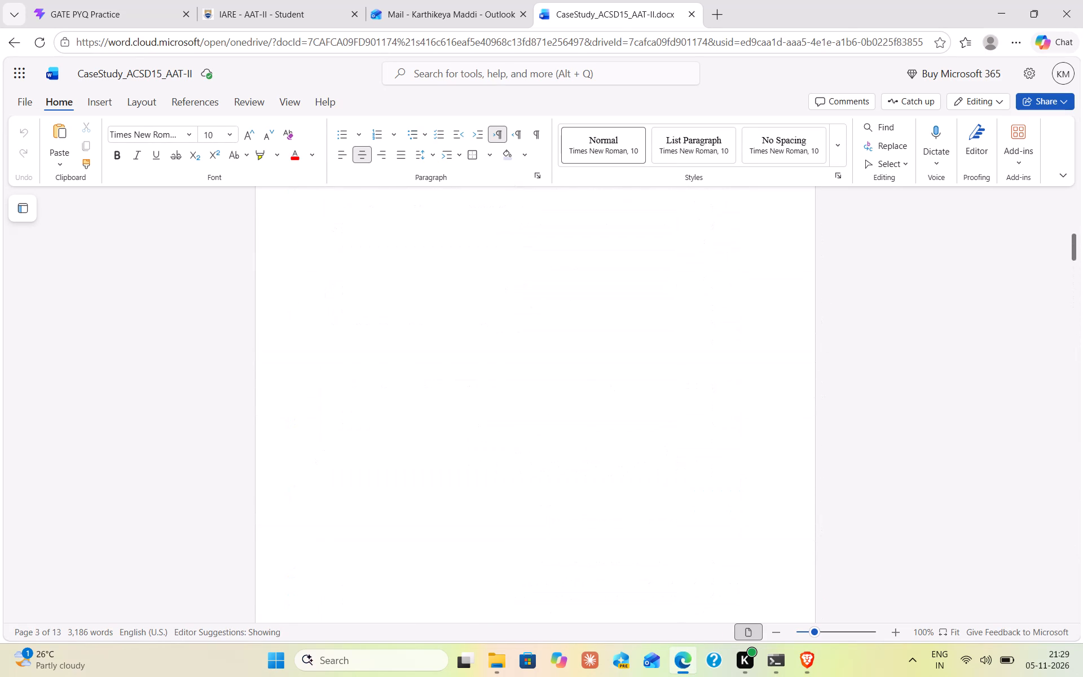
{"action": "scroll", "coordinate": [421, 347], "scroll_direction": "down", "scroll_amount": 7}
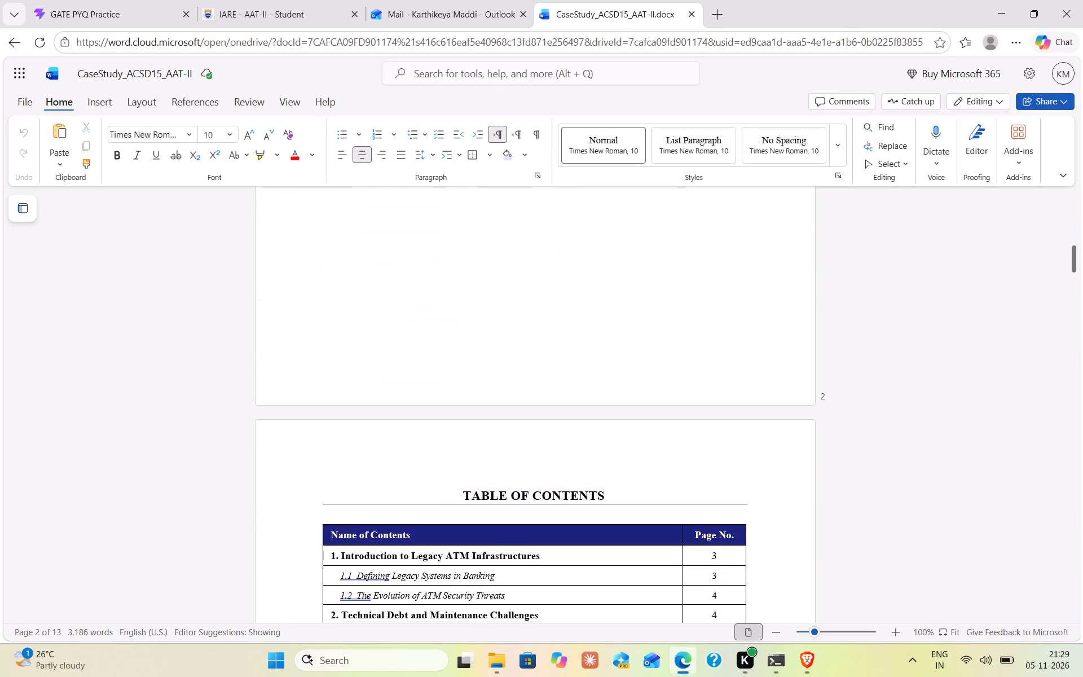
{"action": "scroll", "coordinate": [421, 347], "scroll_direction": "up", "scroll_amount": 9}
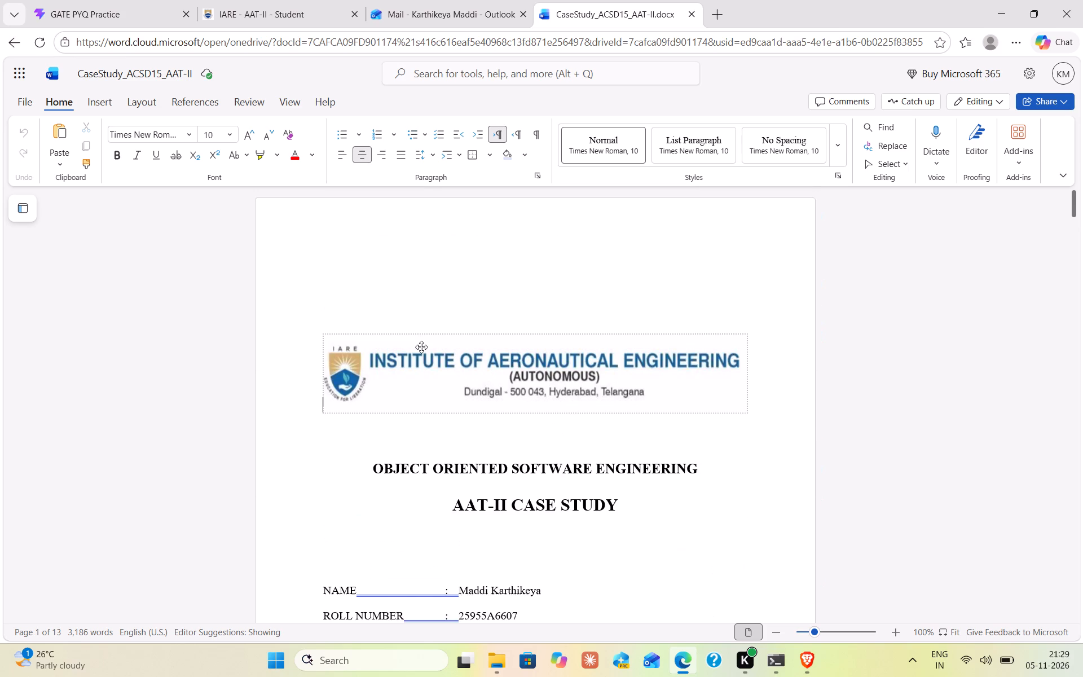
Examine the student and course details on the cover page and the entries in the table of contents.
{"action": "scroll", "coordinate": [421, 347], "scroll_direction": "down", "scroll_amount": 2}
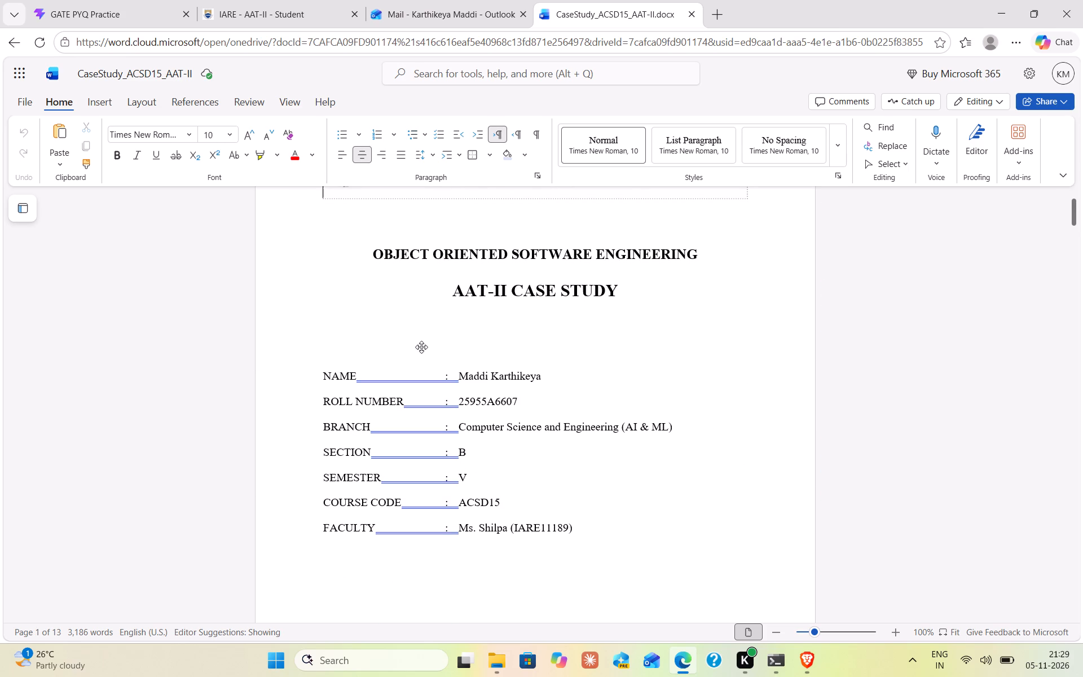
{"action": "scroll", "coordinate": [421, 347], "scroll_direction": "down", "scroll_amount": 1}
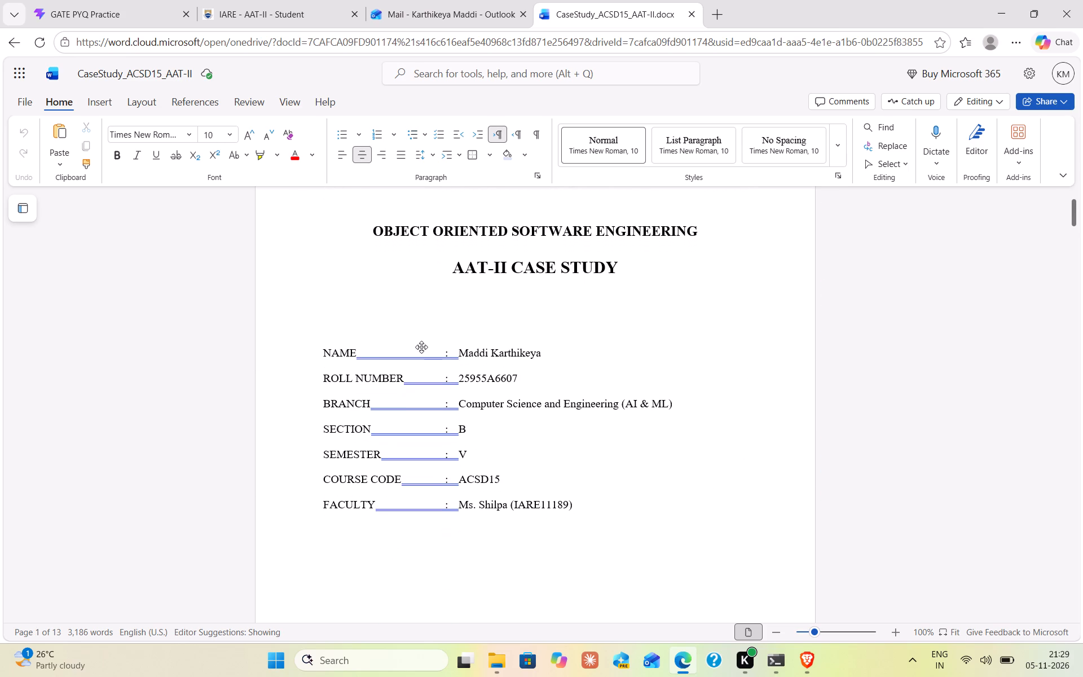
{"action": "scroll", "coordinate": [421, 347], "scroll_direction": "down", "scroll_amount": 1}
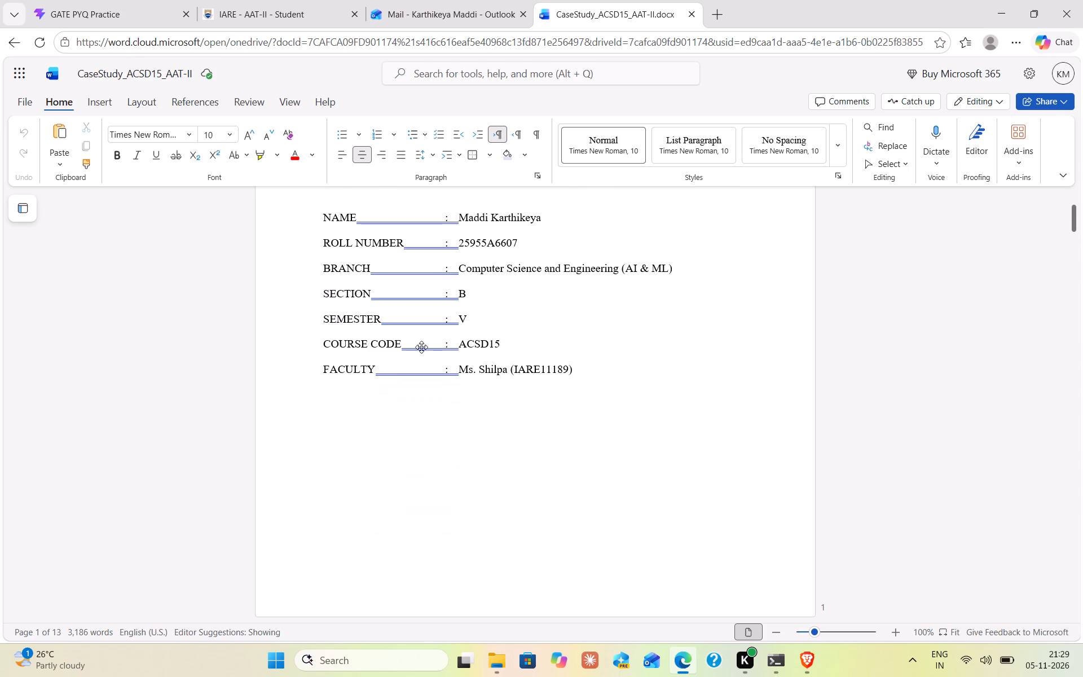
{"action": "scroll", "coordinate": [421, 347], "scroll_direction": "down", "scroll_amount": 8}
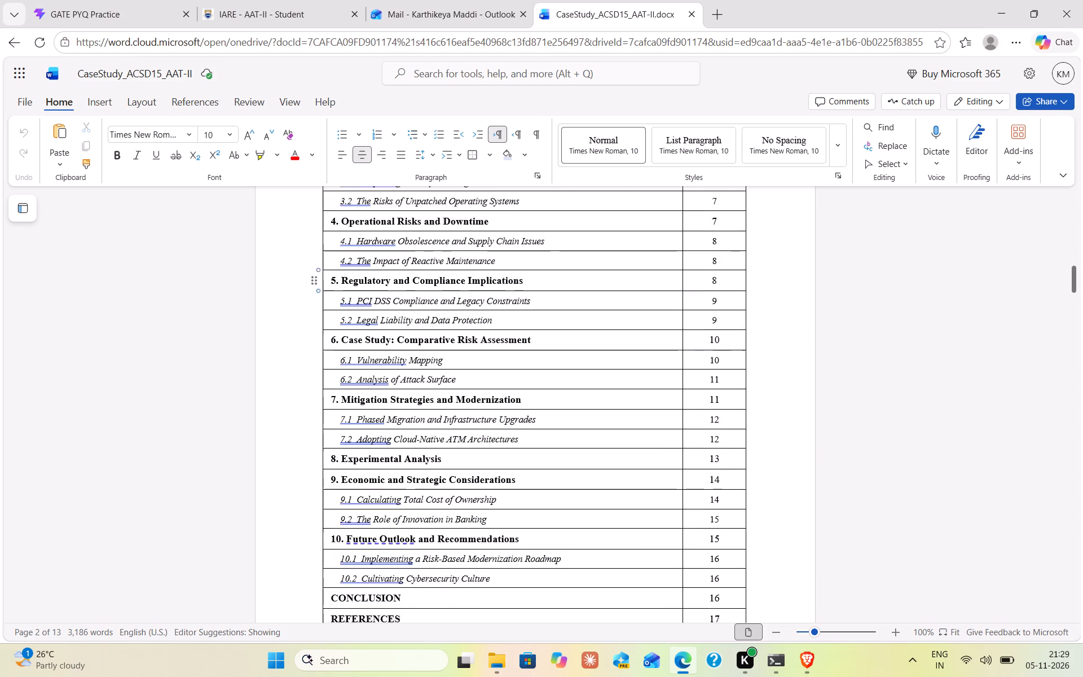
{"action": "scroll", "coordinate": [421, 347], "scroll_direction": "up", "scroll_amount": 15}
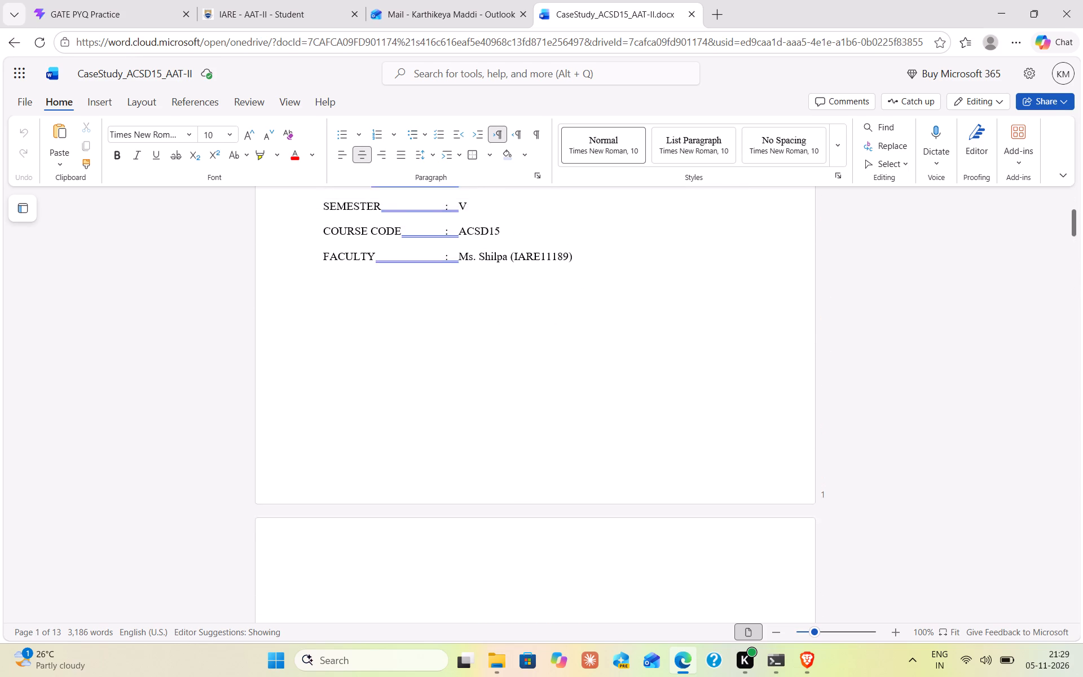
{"action": "scroll", "coordinate": [421, 347], "scroll_direction": "up", "scroll_amount": 5}
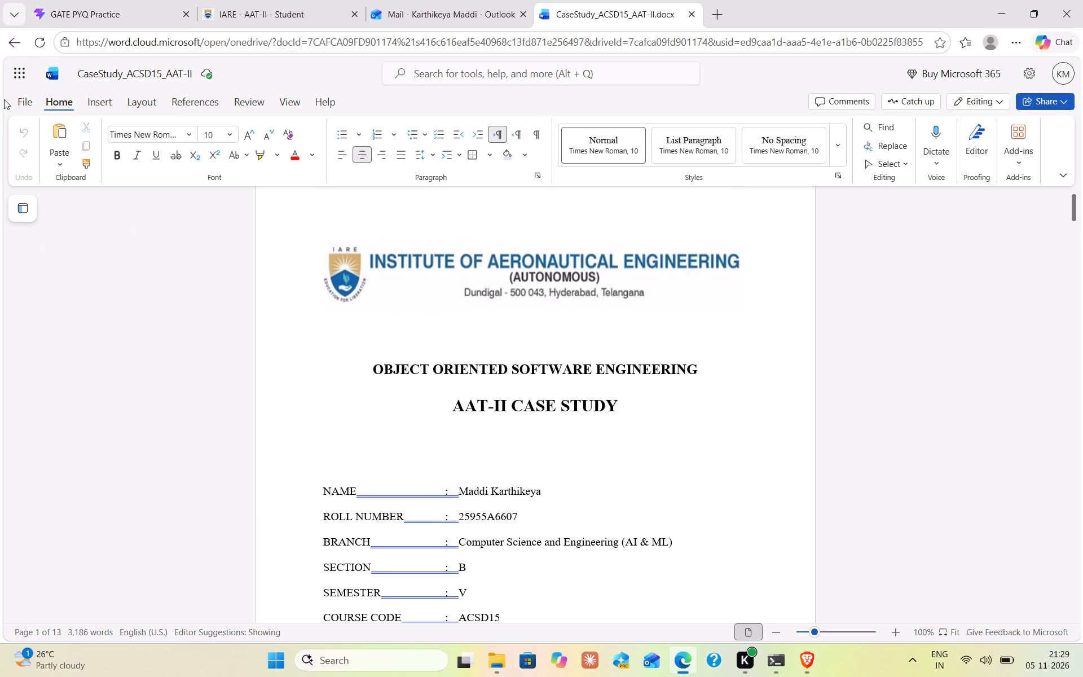
Rename the case study document as oose.
{"action": "left_click", "coordinate": [23, 95]}
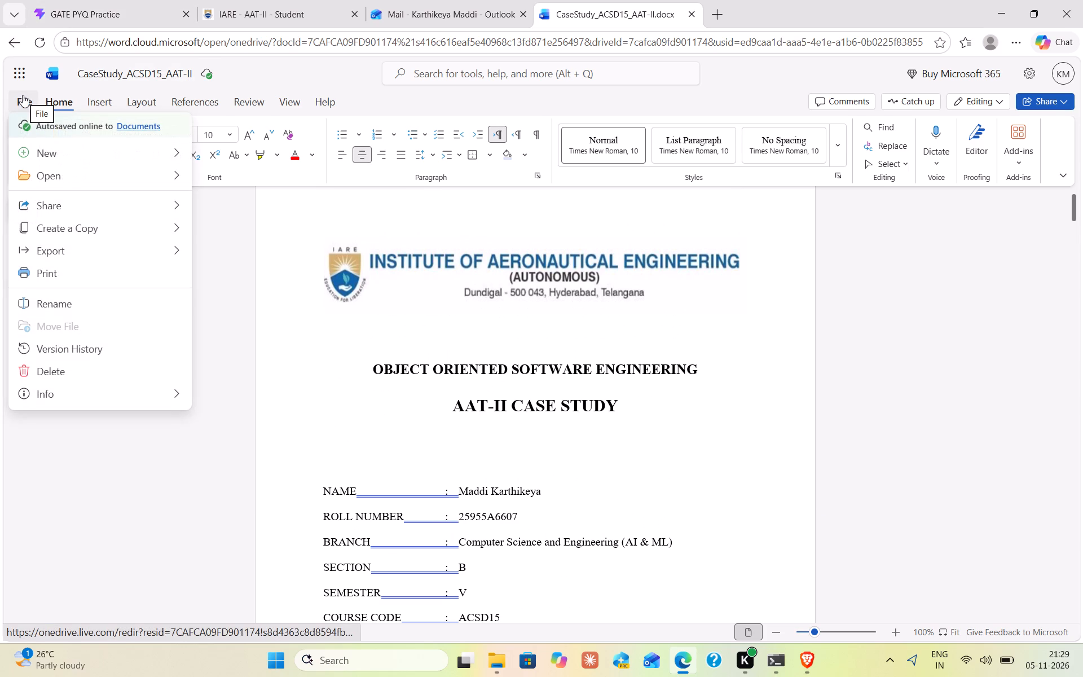
{"action": "left_click", "coordinate": [151, 72]}
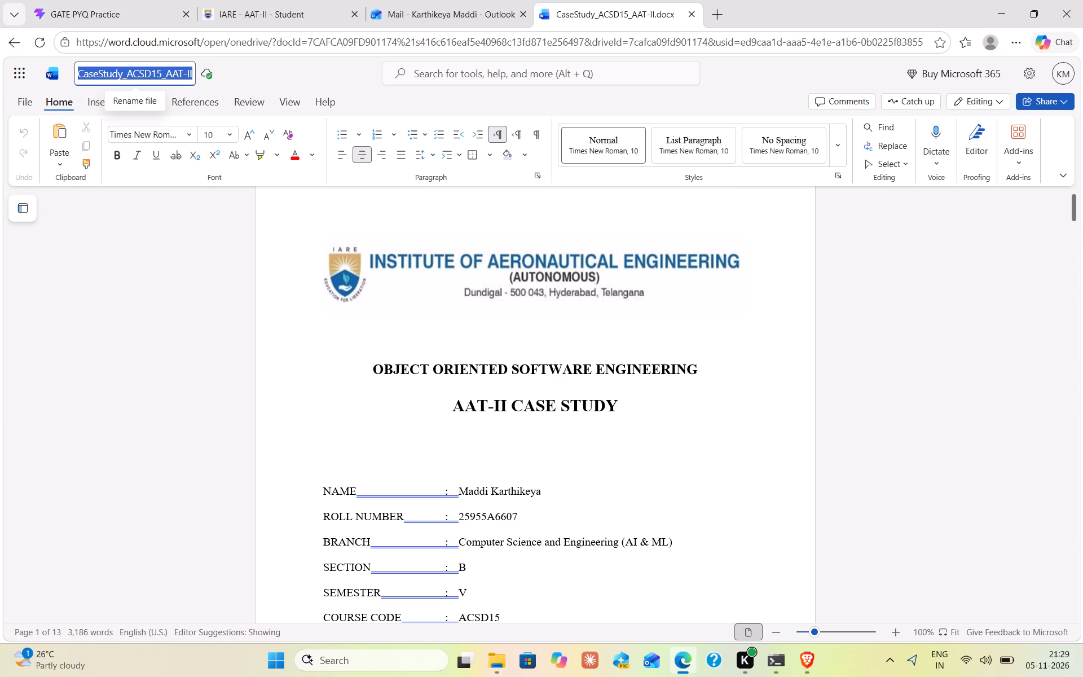
{"action": "key", "text": "BackSpace"}
{"action": "type", "text": "oose"}
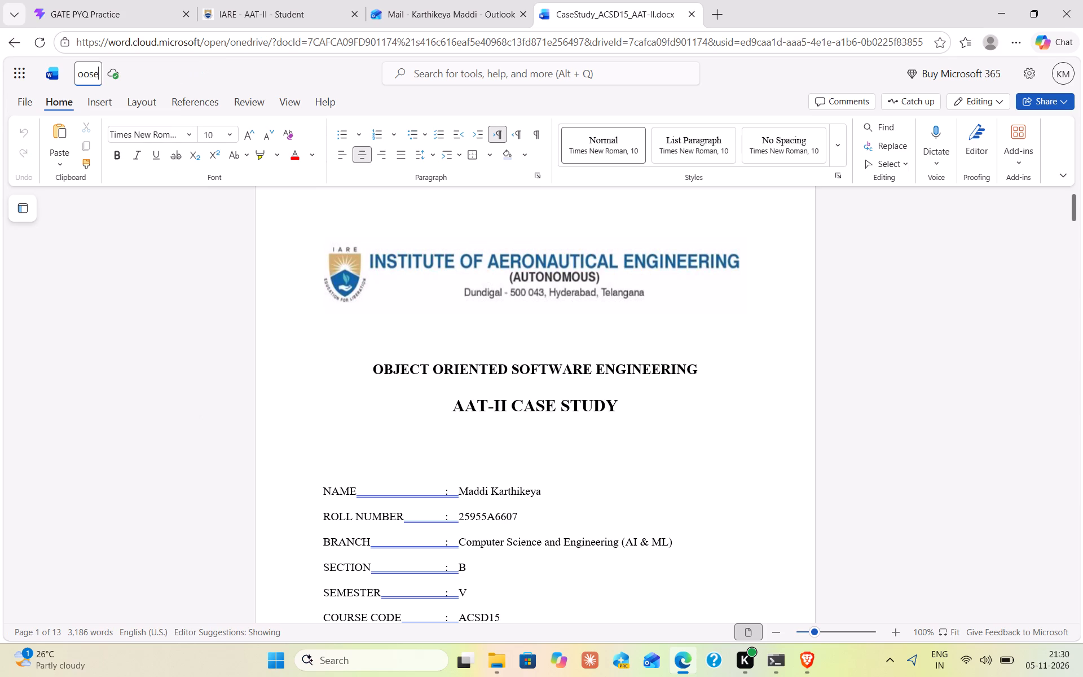
{"action": "key", "text": "Return"}
Export the oose document by downloading it as a PDF.
{"action": "left_click", "coordinate": [27, 108]}
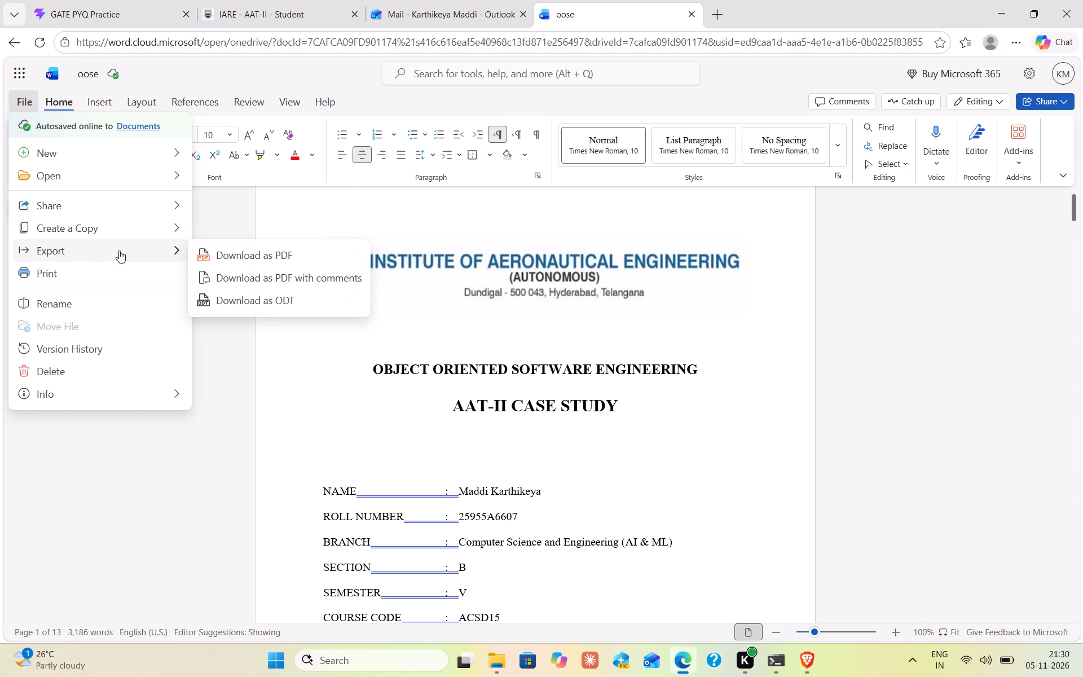
{"action": "left_click", "coordinate": [227, 260]}
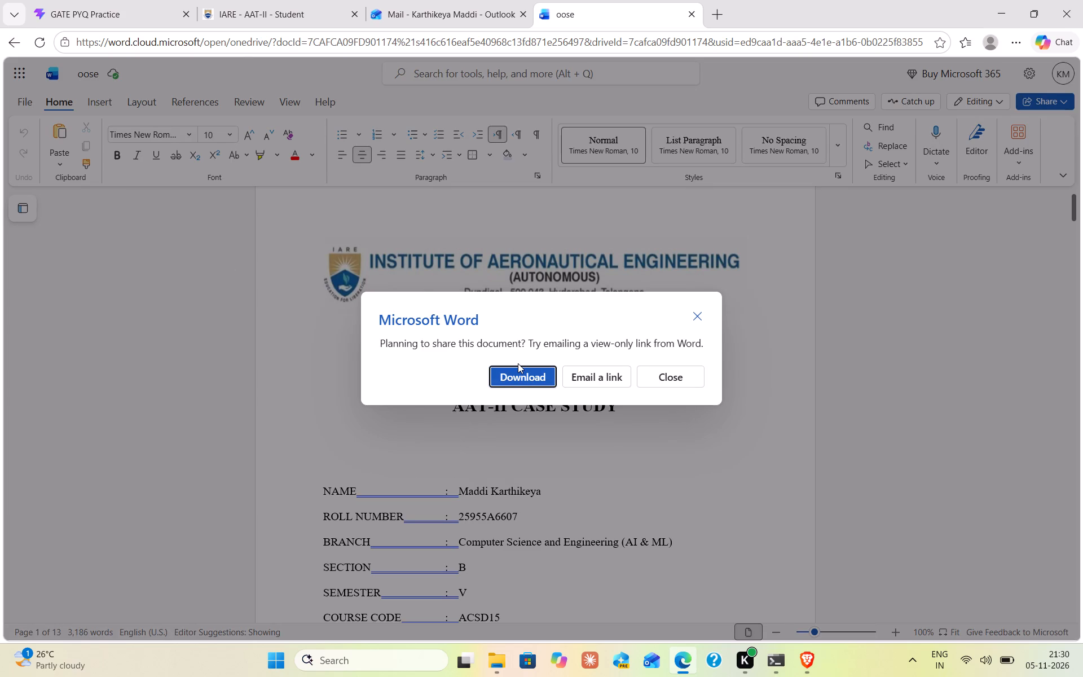
{"action": "left_click", "coordinate": [527, 373]}
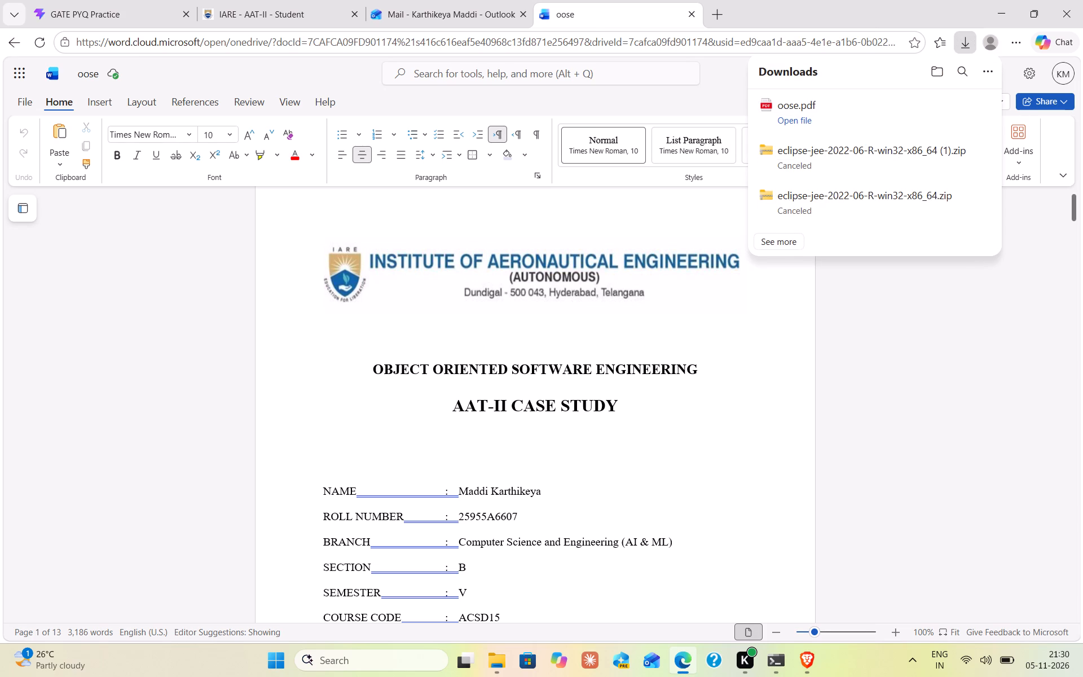
Switch to File Explorer and move oose.pdf from Downloads into the AAT2-Vth sem folder.
{"action": "left_click", "coordinate": [491, 669]}
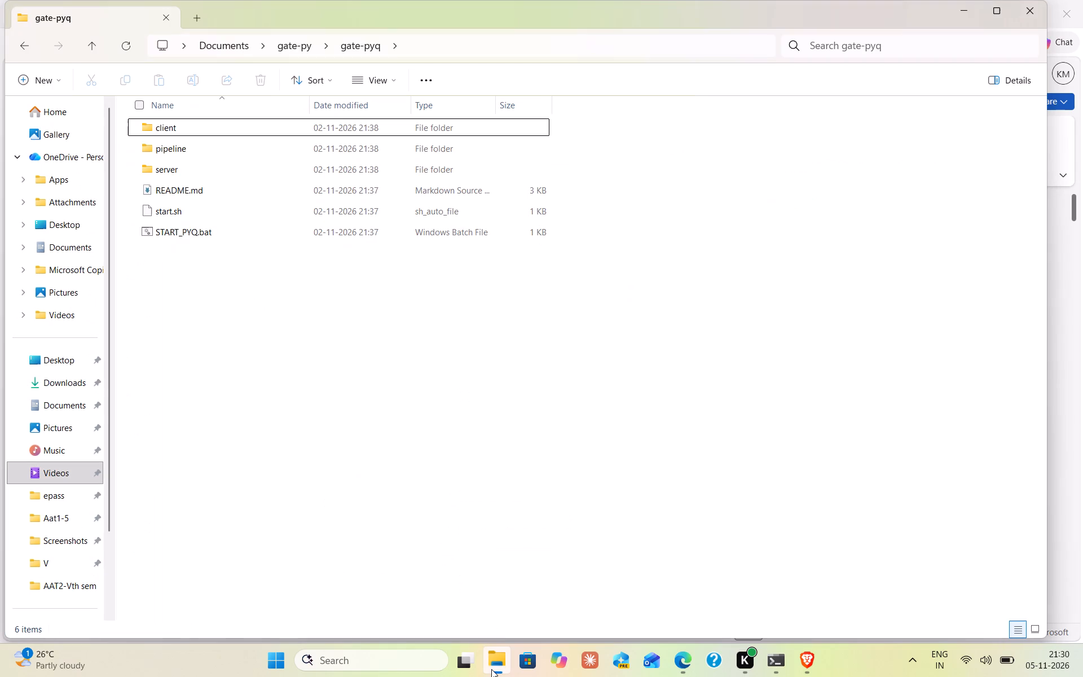
{"action": "left_click", "coordinate": [50, 117]}
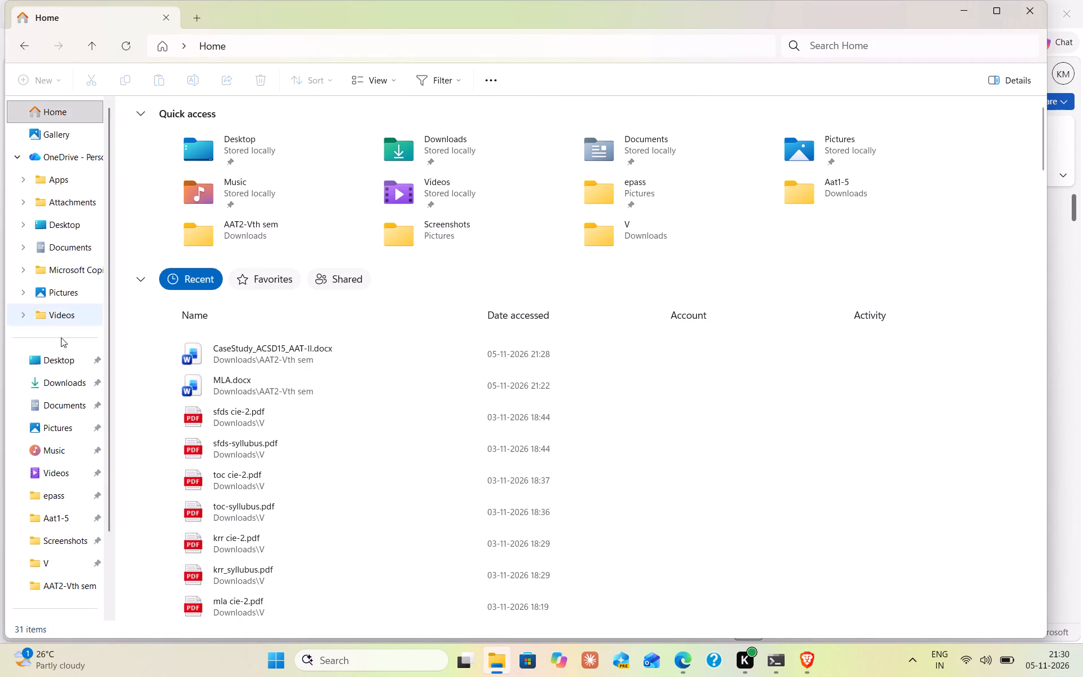
{"action": "double_click", "coordinate": [68, 379]}
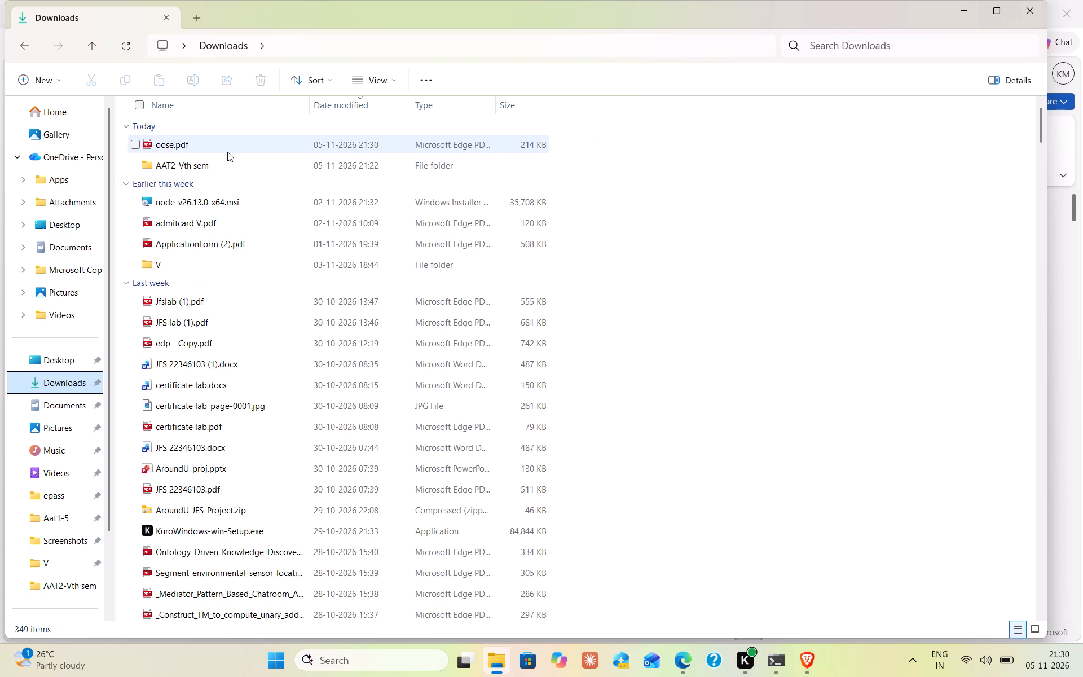
{"action": "left_click_drag", "start_coordinate": [227, 152], "coordinate": [231, 170]}
{"action": "left_click_drag", "start_coordinate": [231, 170], "coordinate": [255, 144]}
{"action": "left_click_drag", "start_coordinate": [257, 143], "coordinate": [254, 162]}
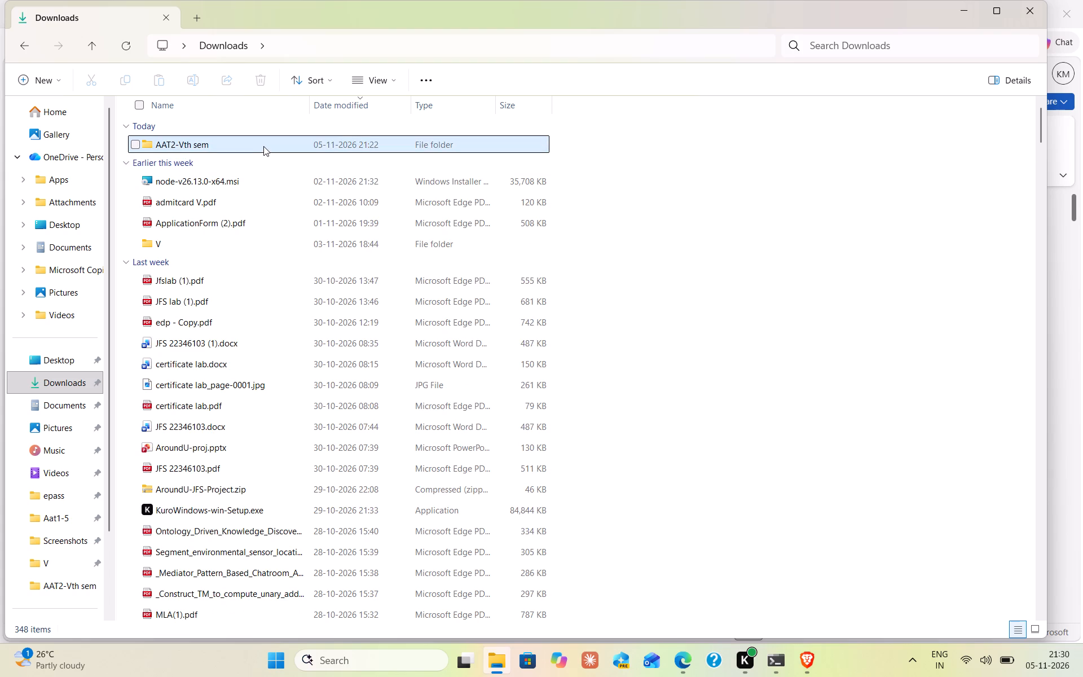
Open oose.pdf from the AAT2-Vth sem folder in Edge and skim its pages down to the references and partway back, then minimize Edge.
{"action": "double_click", "coordinate": [263, 146]}
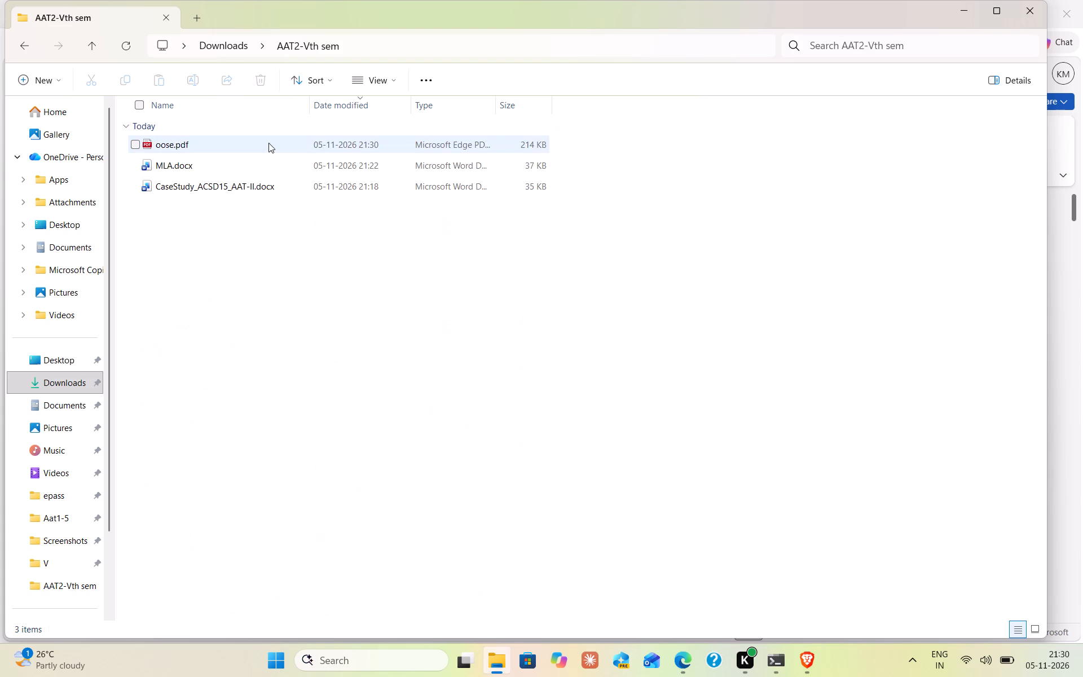
{"action": "double_click", "coordinate": [268, 143]}
{"action": "scroll", "coordinate": [551, 359], "scroll_direction": "down", "scroll_amount": 3}
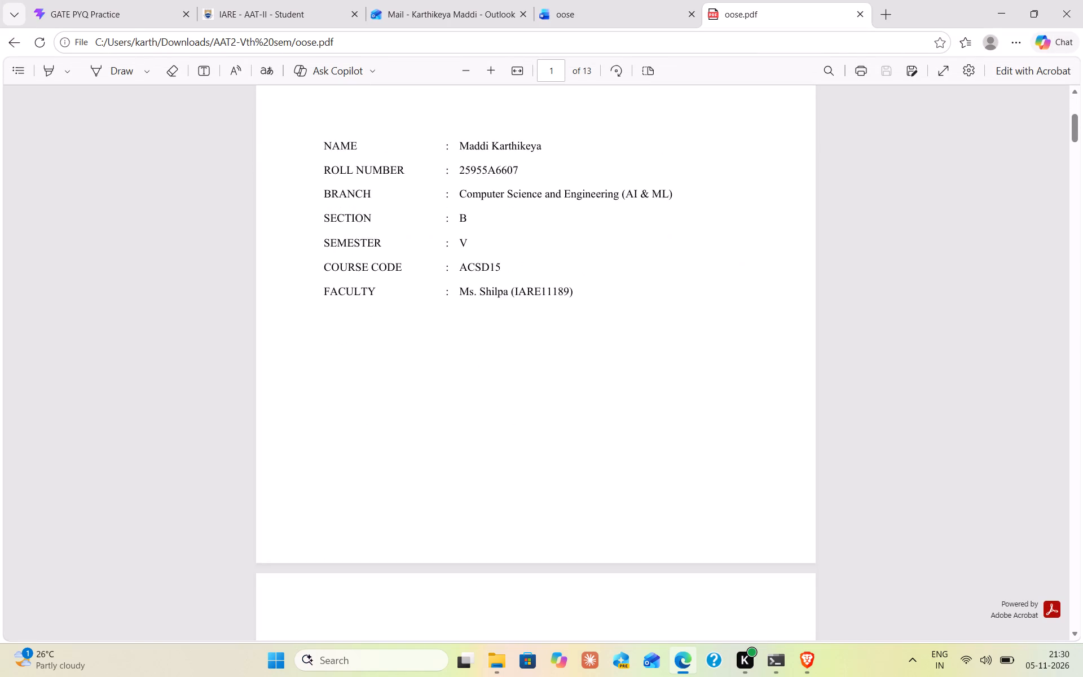
{"action": "scroll", "coordinate": [551, 359], "scroll_direction": "down", "scroll_amount": 12}
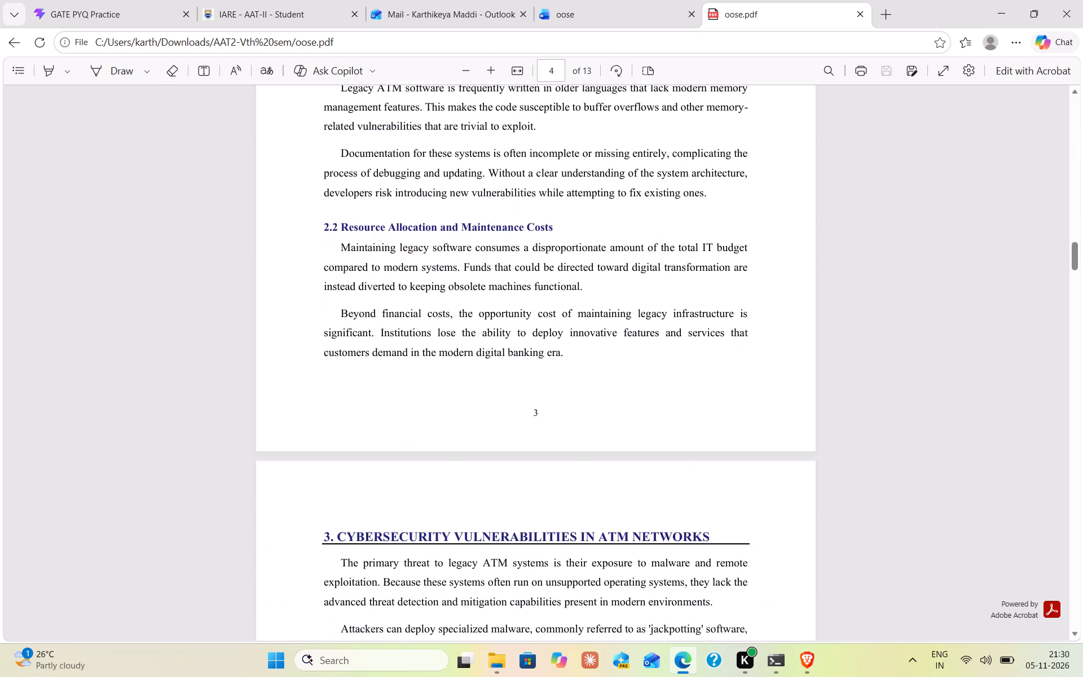
{"action": "scroll", "coordinate": [551, 359], "scroll_direction": "down", "scroll_amount": 14}
{"action": "scroll", "coordinate": [551, 359], "scroll_direction": "down", "scroll_amount": 7}
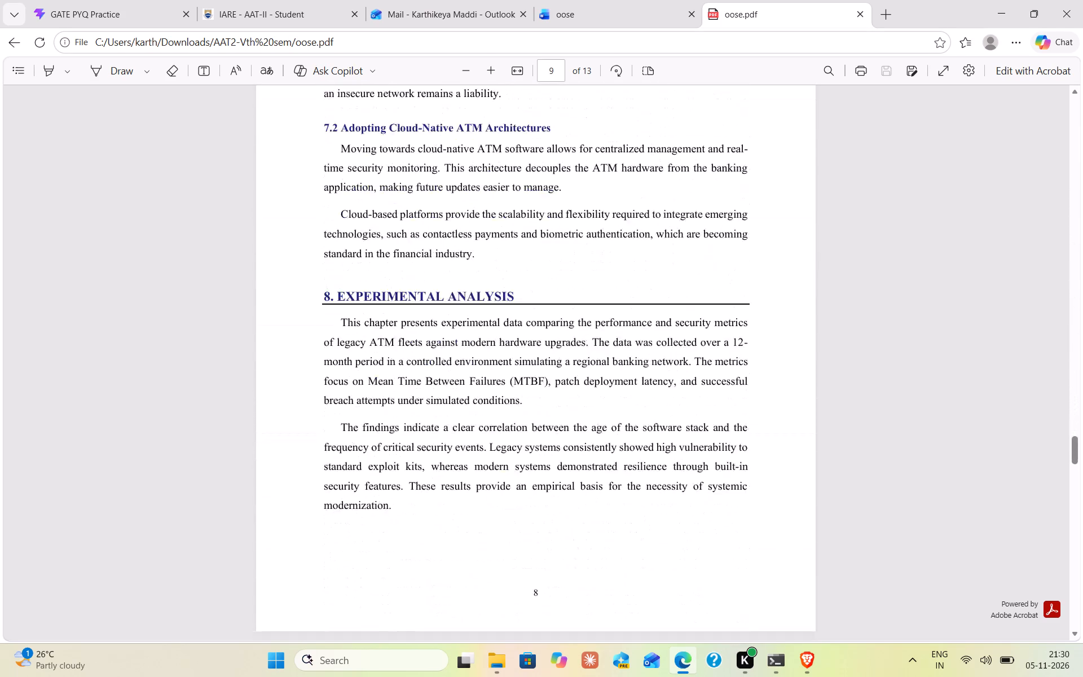
{"action": "scroll", "coordinate": [551, 359], "scroll_direction": "down", "scroll_amount": 8}
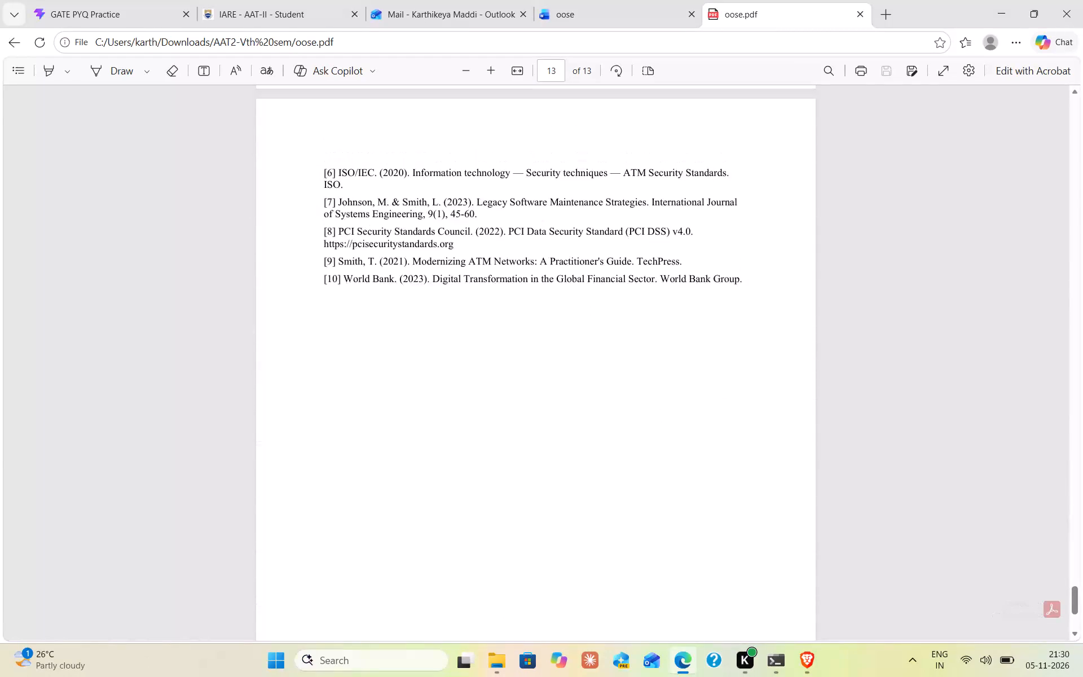
{"action": "scroll", "coordinate": [551, 359], "scroll_direction": "up", "scroll_amount": 16}
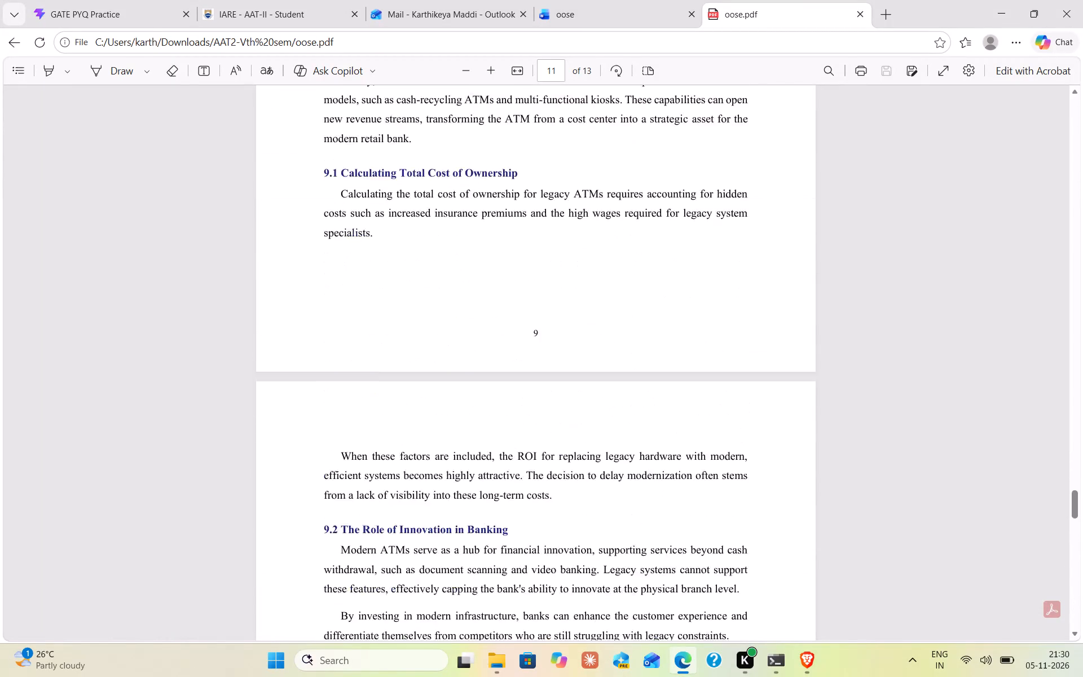
{"action": "scroll", "coordinate": [551, 359], "scroll_direction": "up", "scroll_amount": 18}
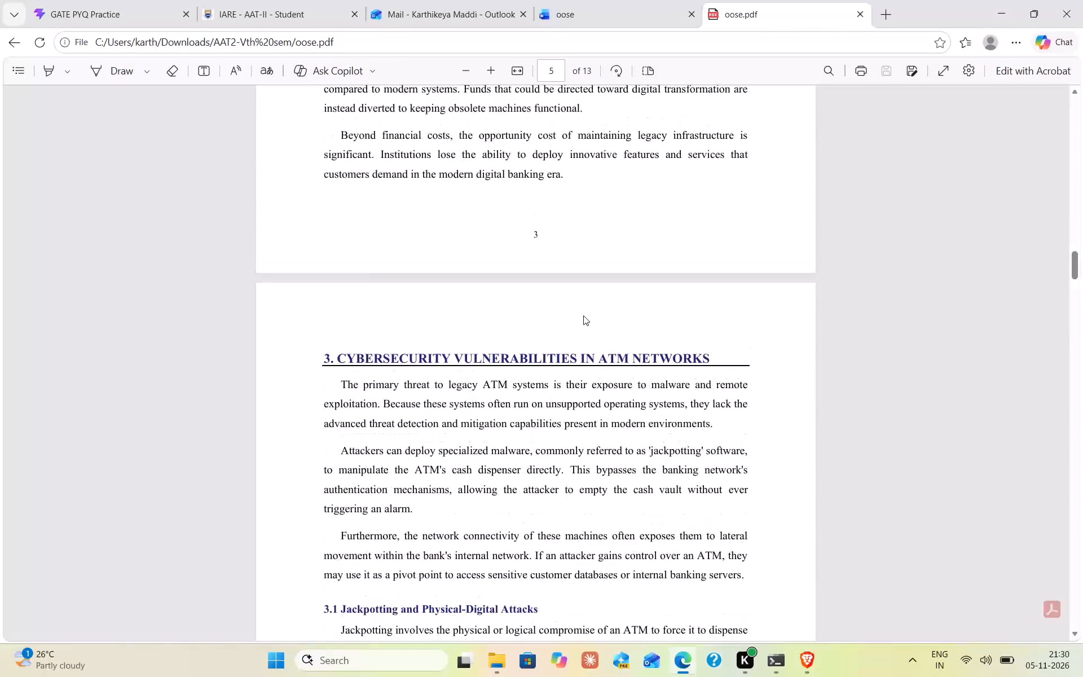
{"action": "left_click", "coordinate": [1005, 13]}
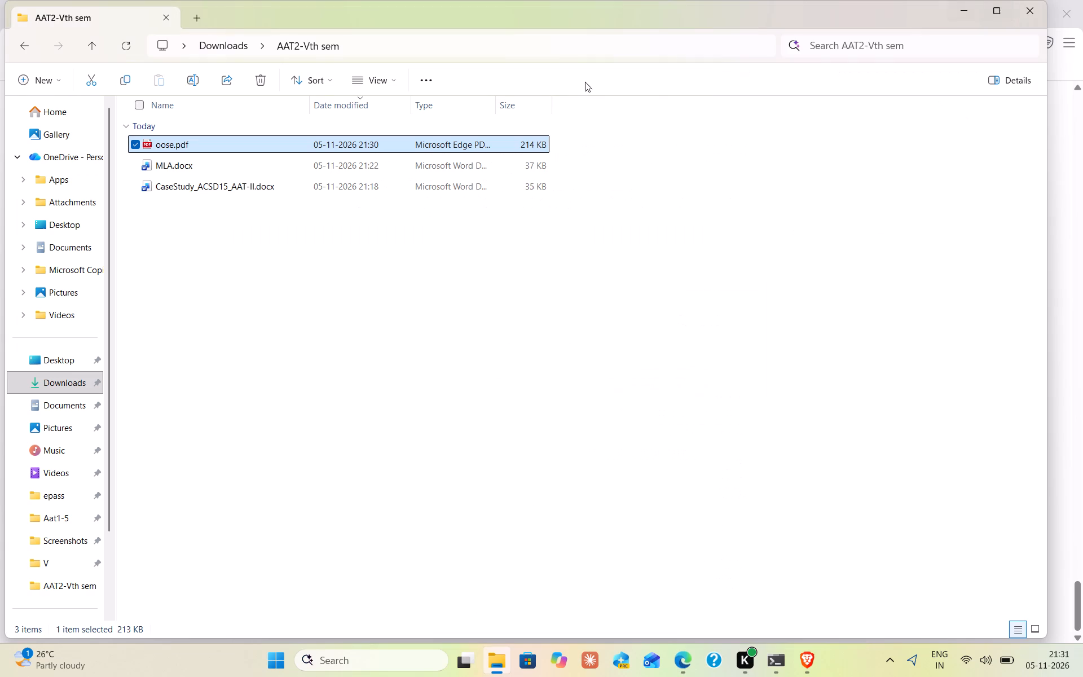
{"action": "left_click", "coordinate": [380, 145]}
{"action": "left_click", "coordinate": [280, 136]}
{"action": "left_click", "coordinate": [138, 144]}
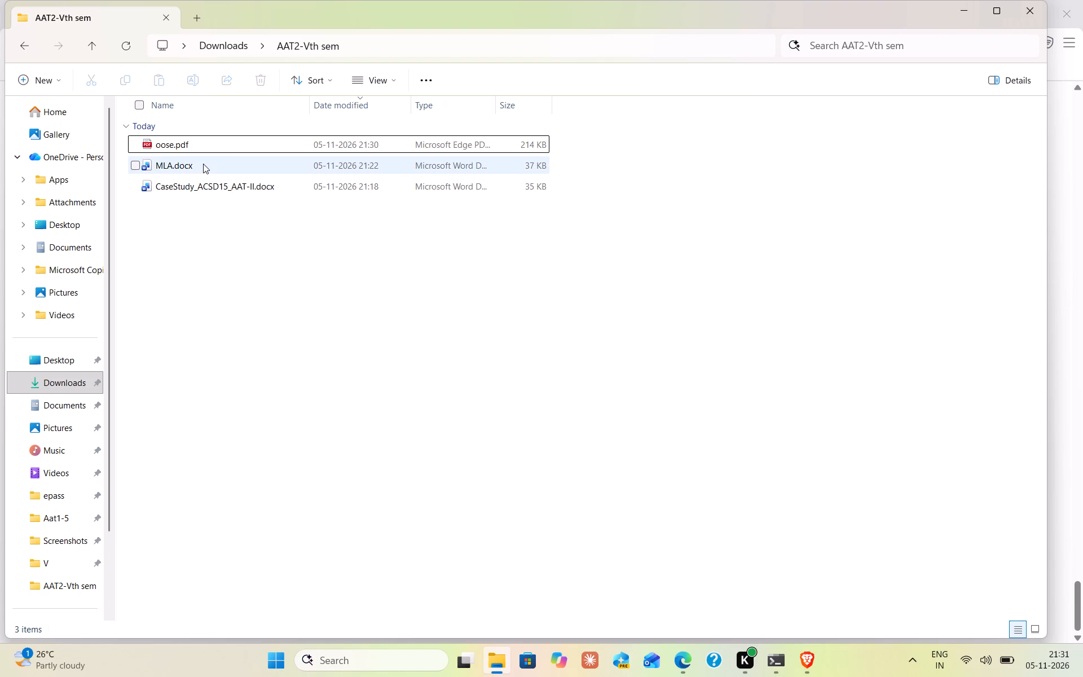
Open the properties of the AAT2-Vth sem folder from inside it.
{"action": "right_click", "coordinate": [228, 148]}
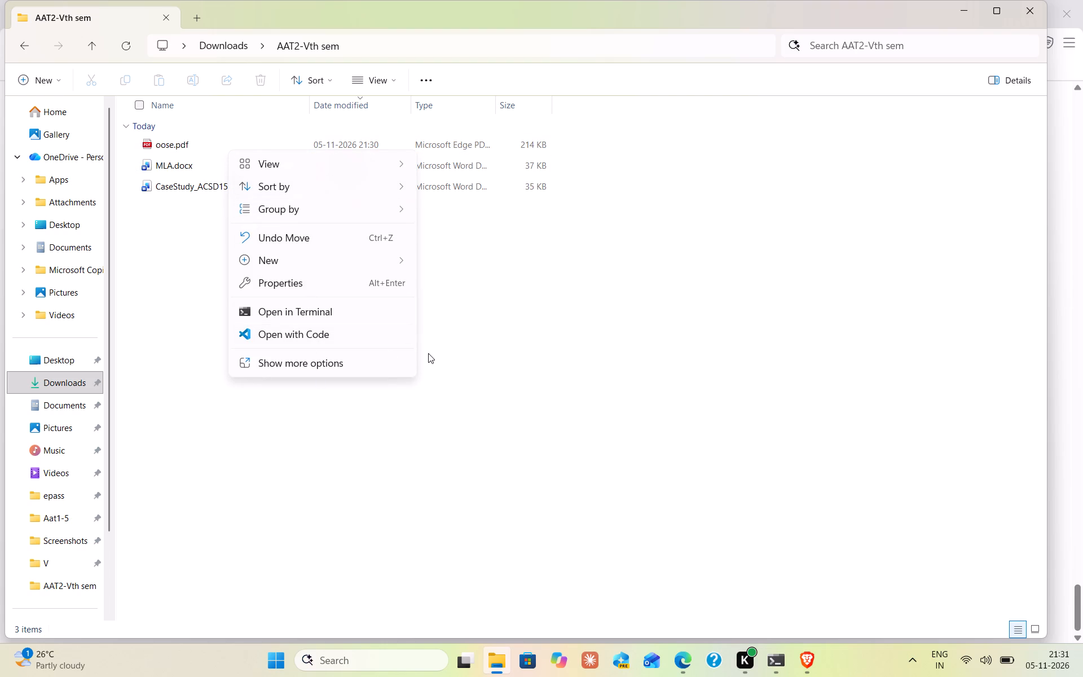
{"action": "left_click", "coordinate": [362, 282]}
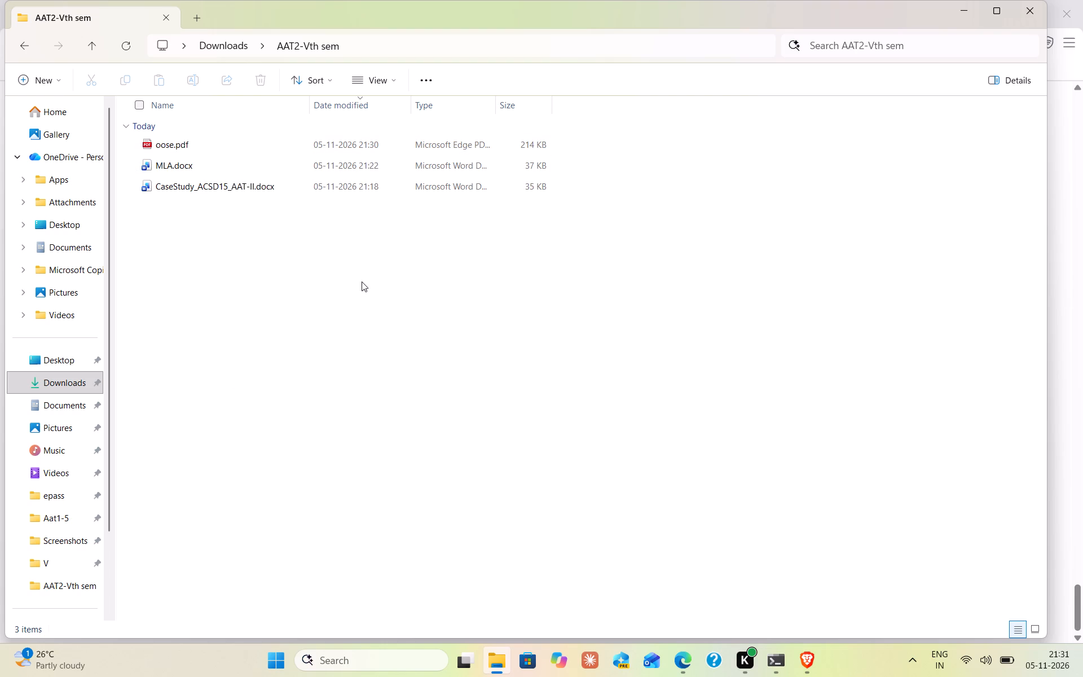
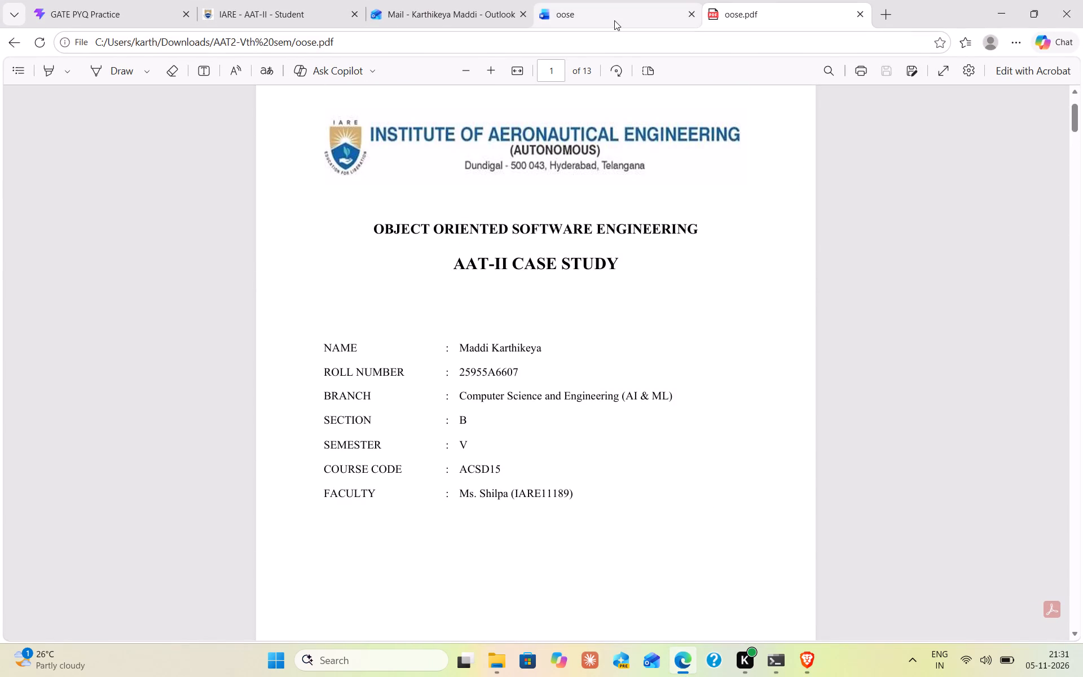
{"action": "left_click", "coordinate": [614, 20]}
{"action": "left_click", "coordinate": [30, 102]}
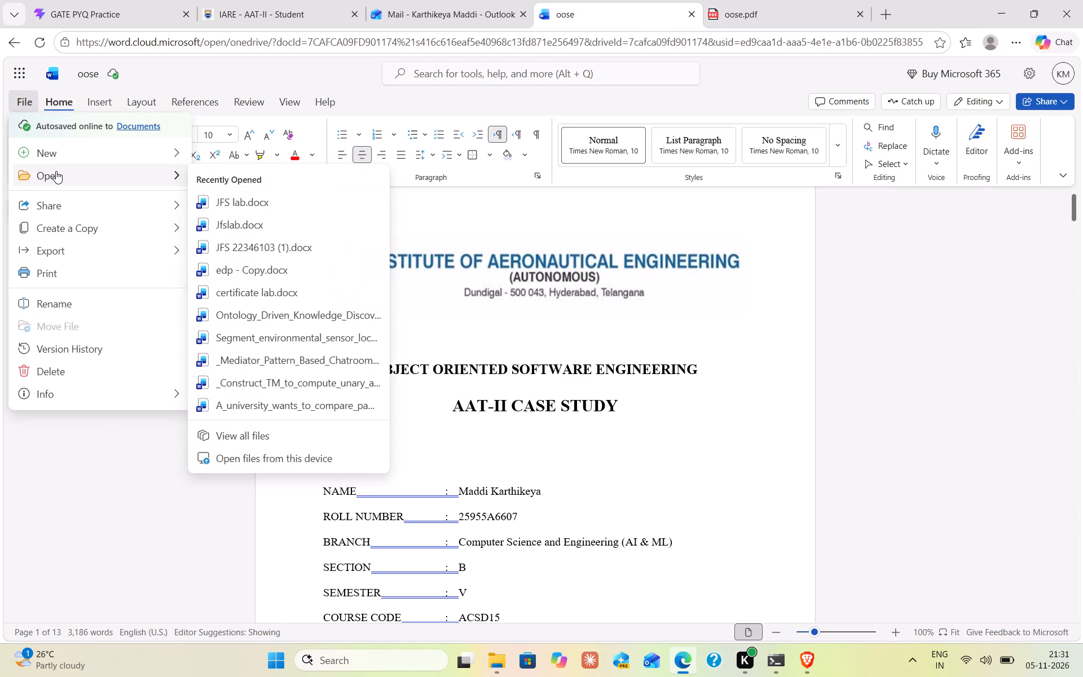
{"action": "left_click", "coordinate": [237, 450]}
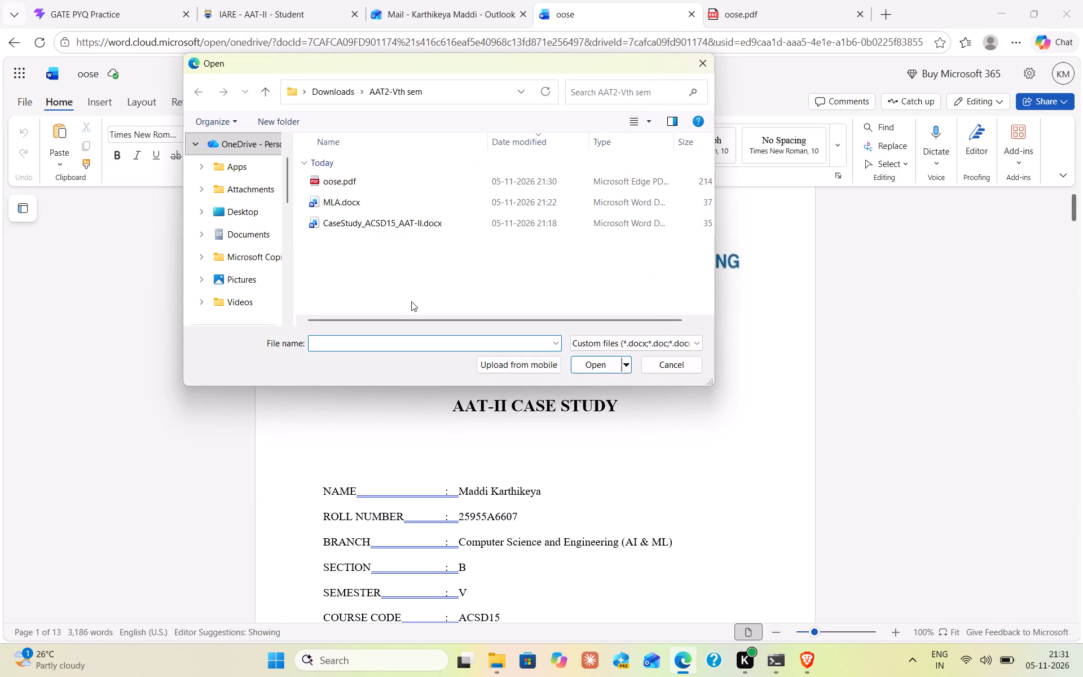
{"action": "double_click", "coordinate": [421, 204]}
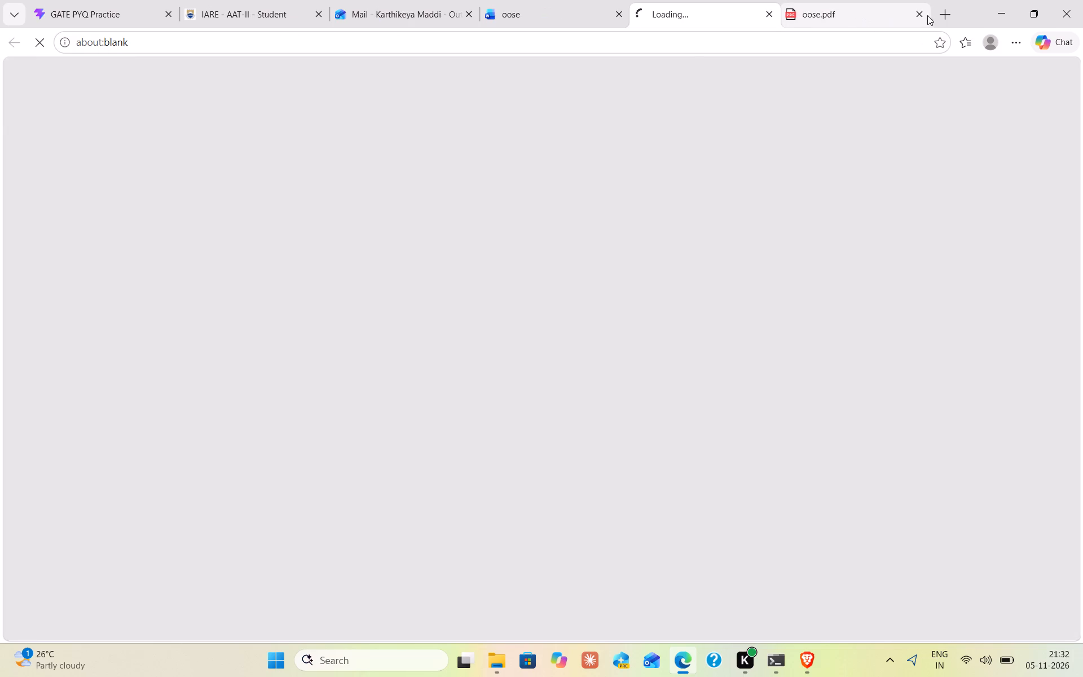
Close the oose.pdf, oose and Outlook mail tabs, keeping MLA.docx open.
{"action": "left_click", "coordinate": [915, 10]}
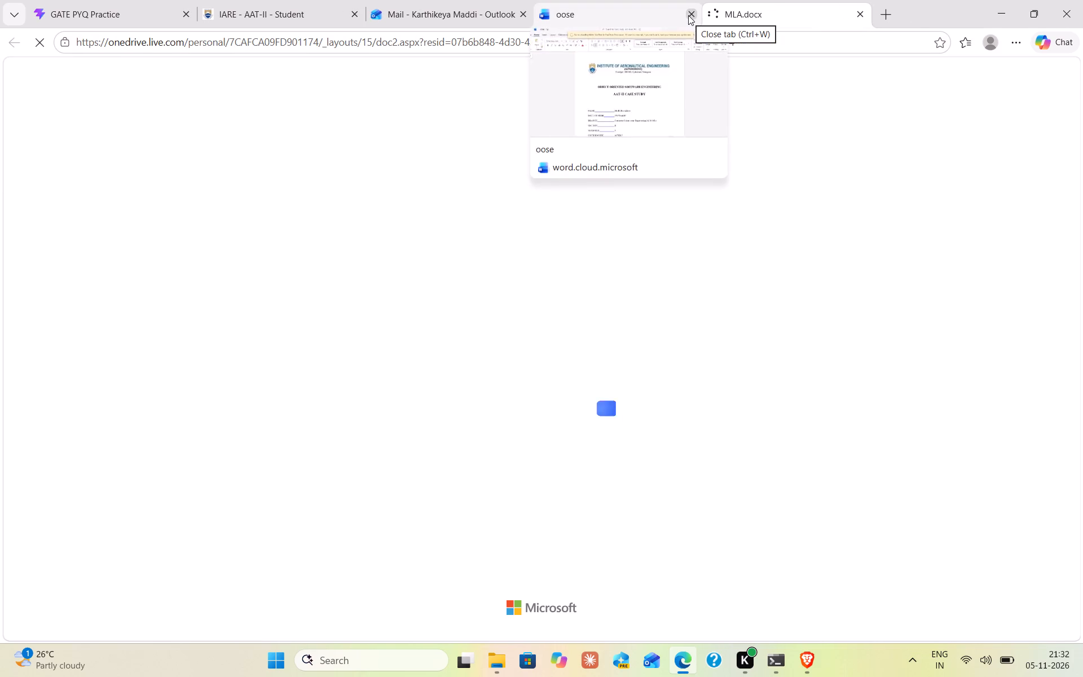
{"action": "left_click", "coordinate": [688, 15]}
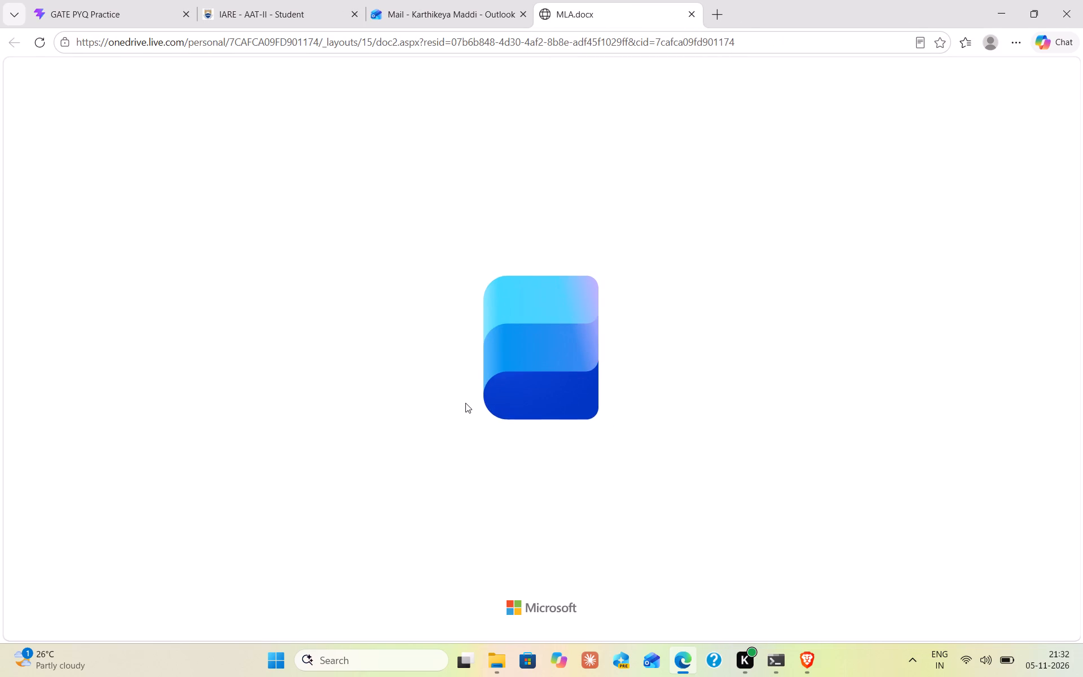
{"action": "left_click", "coordinate": [520, 12]}
Skim the Machine Learning Algorithms case study in MLA.docx from the cover page down to the Conclusion and References headings.
{"action": "scroll", "coordinate": [450, 526], "scroll_direction": "down", "scroll_amount": 6}
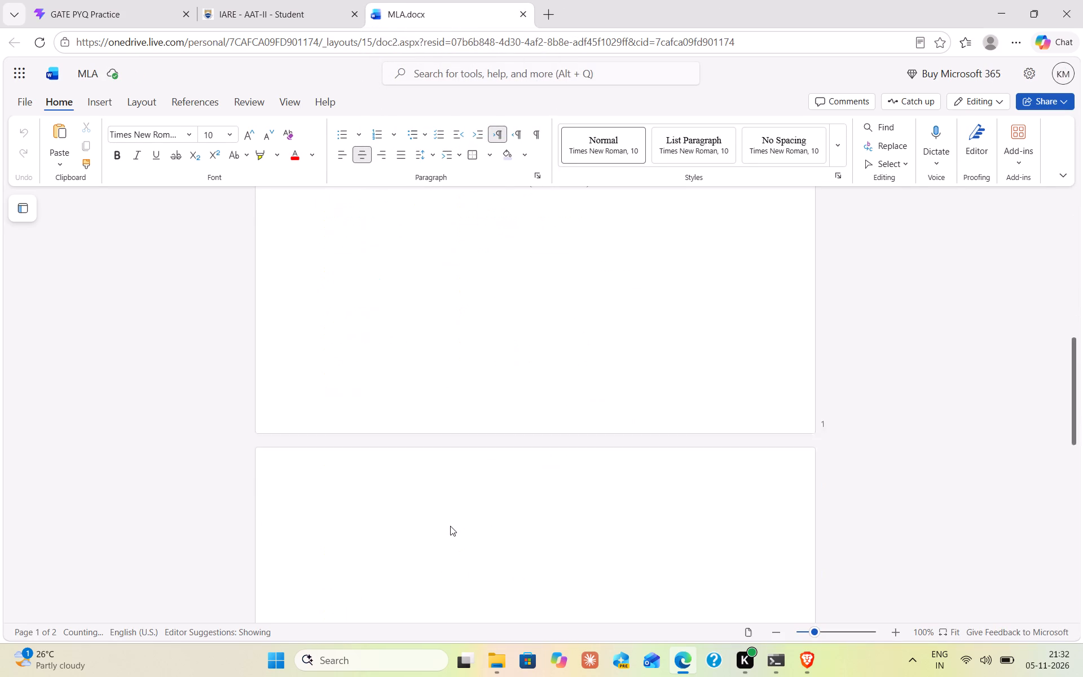
{"action": "scroll", "coordinate": [450, 526], "scroll_direction": "down", "scroll_amount": 15}
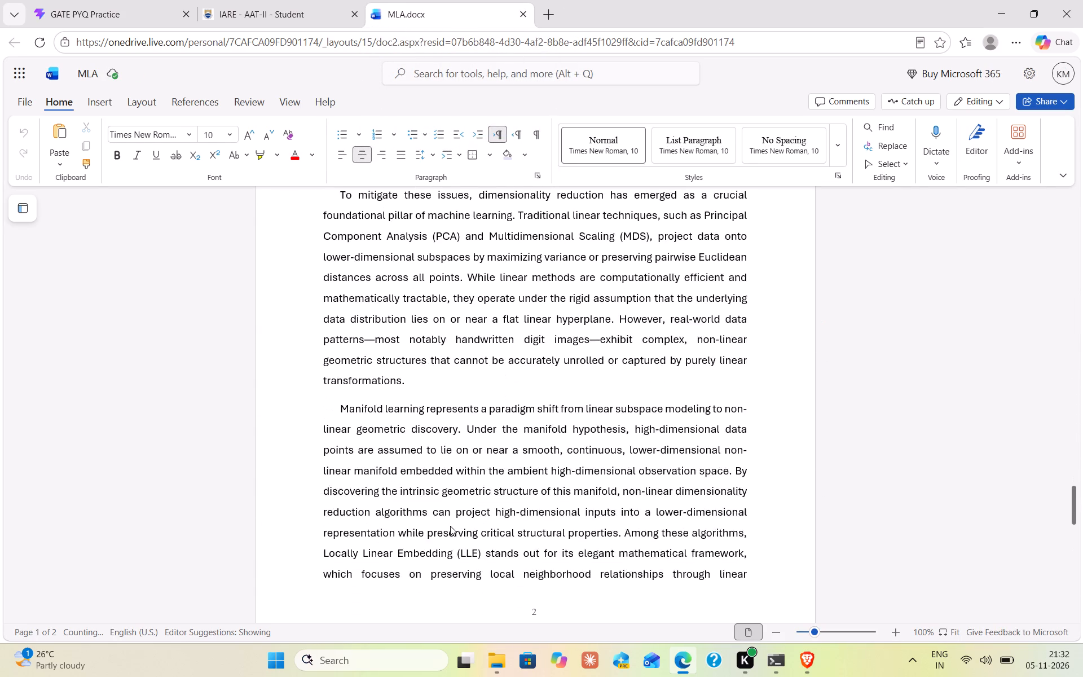
{"action": "scroll", "coordinate": [450, 526], "scroll_direction": "down", "scroll_amount": 9}
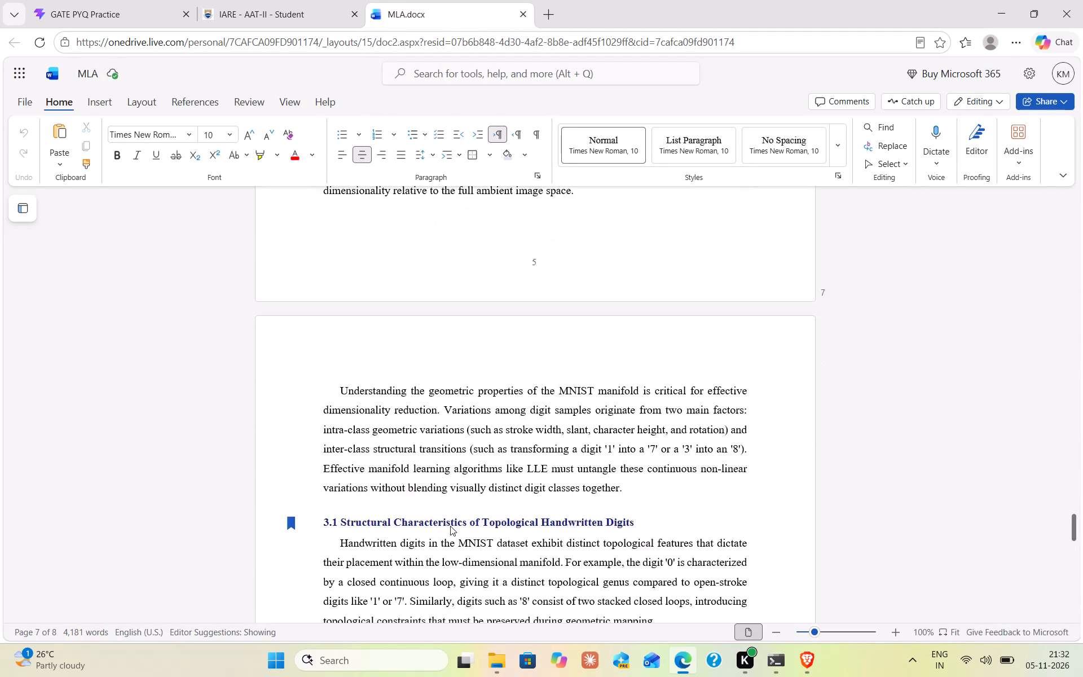
{"action": "scroll", "coordinate": [450, 526], "scroll_direction": "down", "scroll_amount": 17}
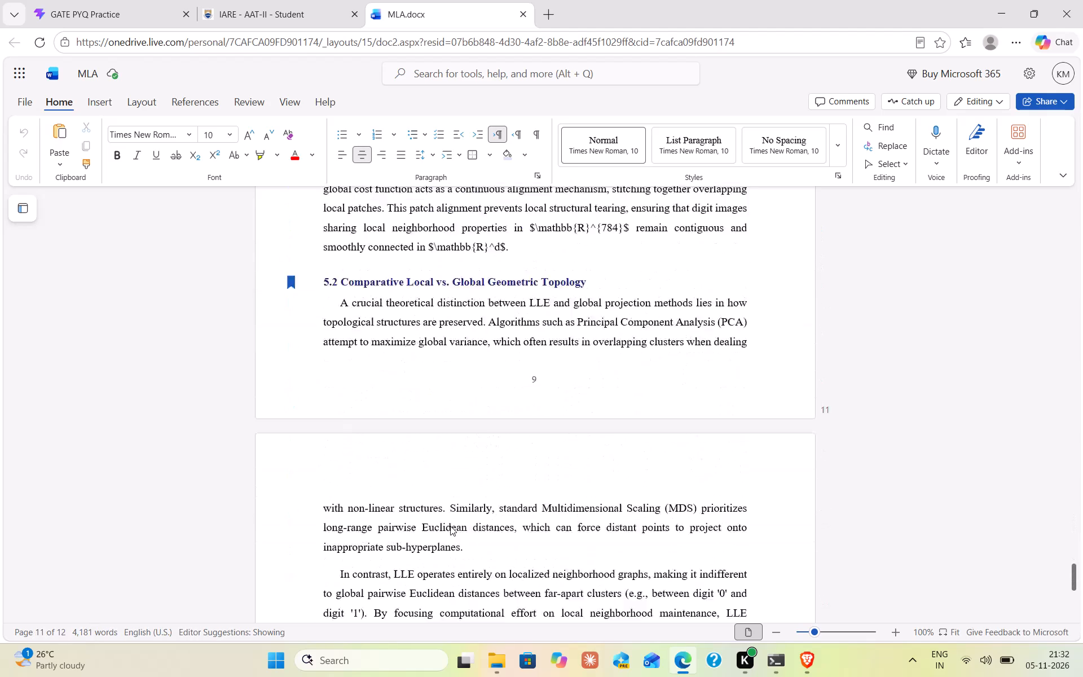
{"action": "scroll", "coordinate": [450, 526], "scroll_direction": "down", "scroll_amount": 9}
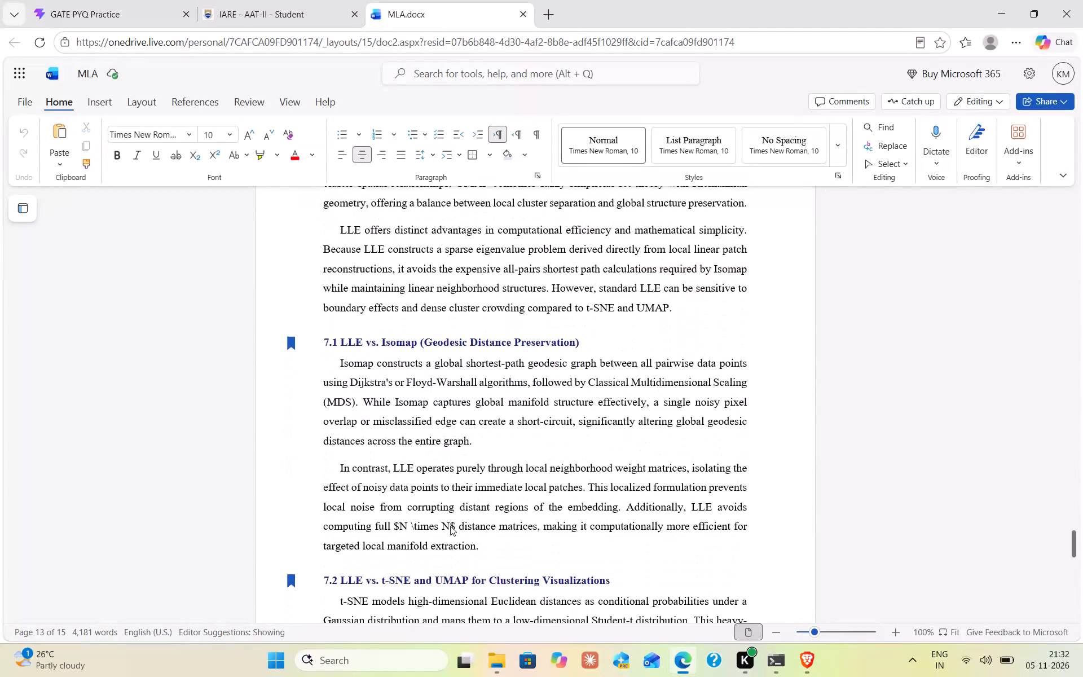
{"action": "scroll", "coordinate": [450, 526], "scroll_direction": "down", "scroll_amount": 9}
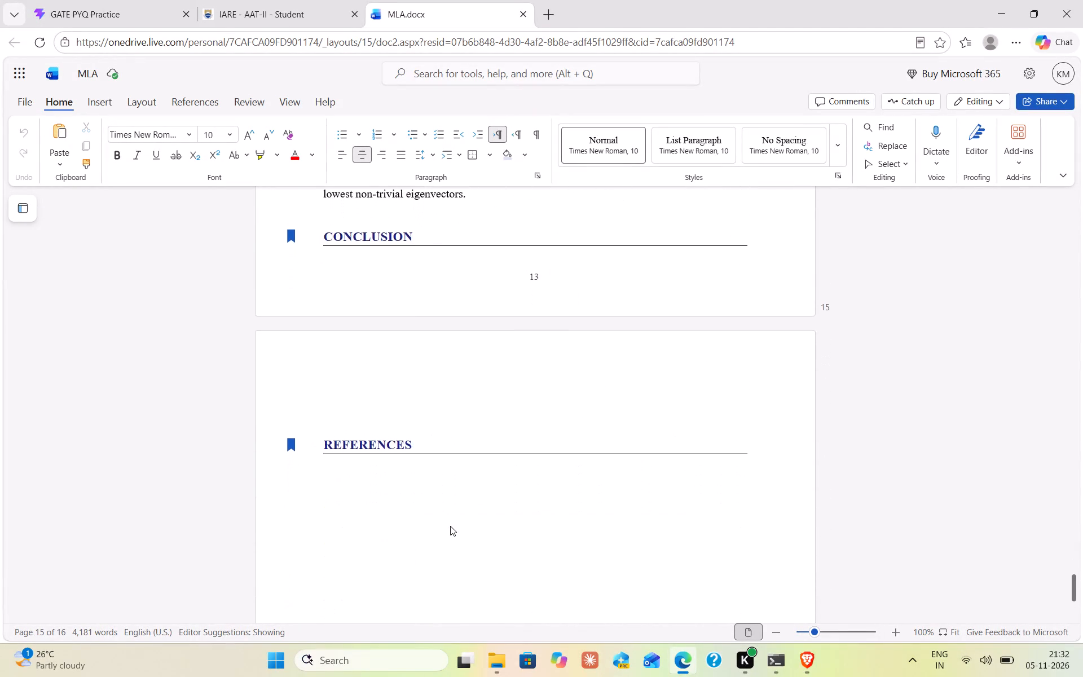
{"action": "scroll", "coordinate": [450, 526], "scroll_direction": "down", "scroll_amount": 5}
{"action": "scroll", "coordinate": [450, 526], "scroll_direction": "up", "scroll_amount": 5}
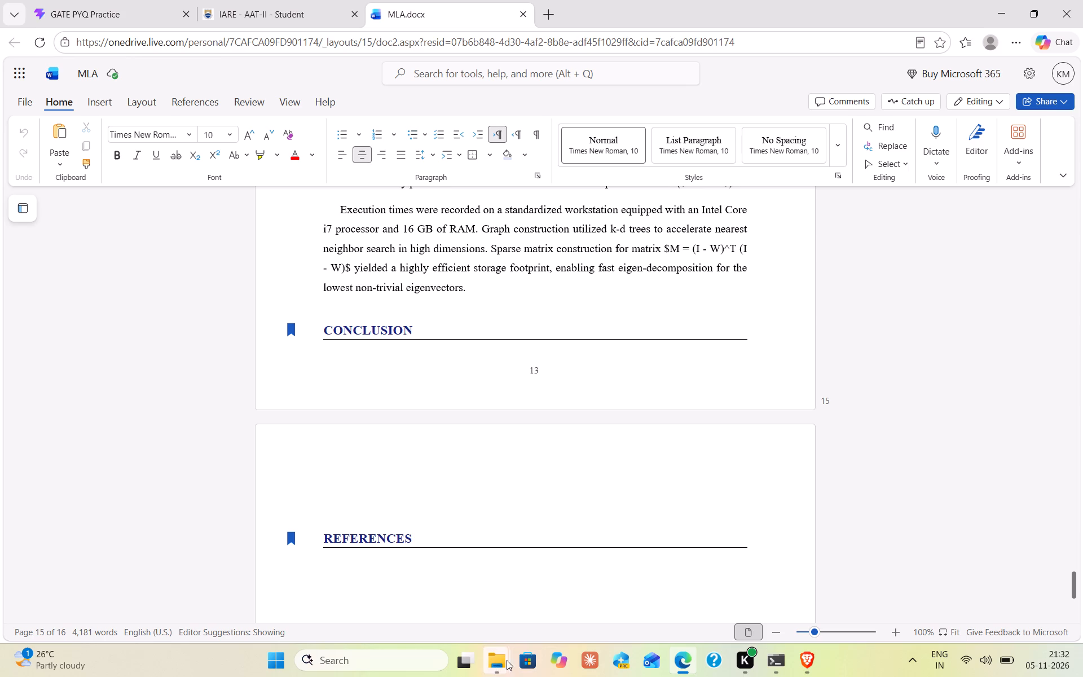
Switch to Brave and check the generated answers and progress of the Knowledge Representation and Reasoning assignment in AeroSlide.
{"action": "left_click", "coordinate": [686, 661]}
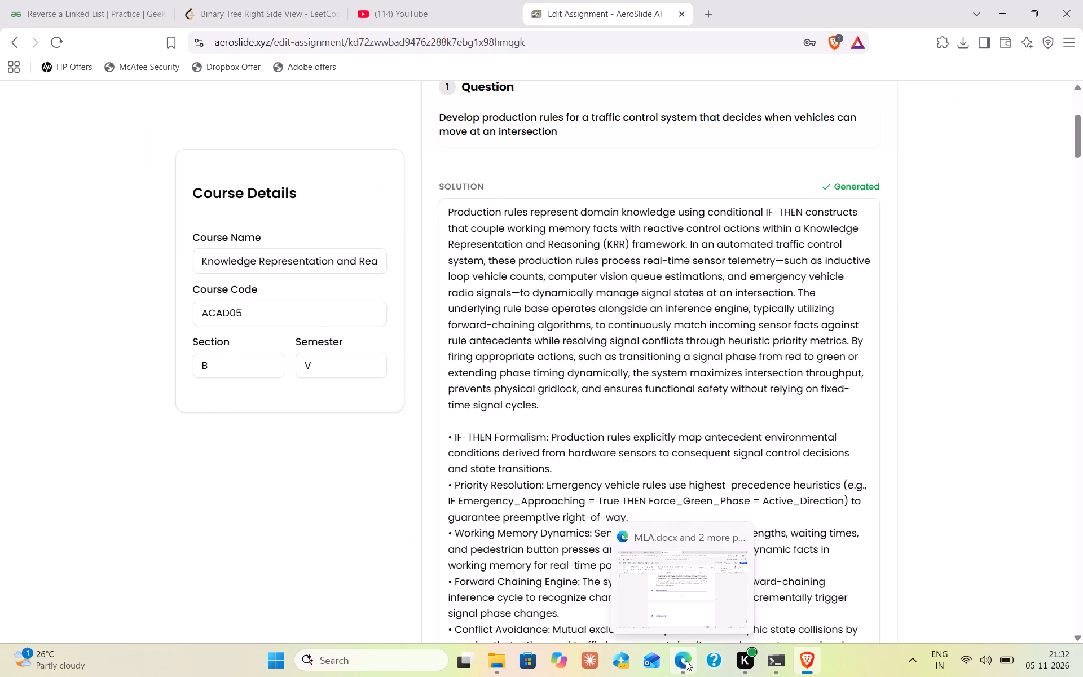
{"action": "scroll", "coordinate": [869, 283], "scroll_direction": "down", "scroll_amount": 10}
{"action": "scroll", "coordinate": [869, 283], "scroll_direction": "down", "scroll_amount": 11}
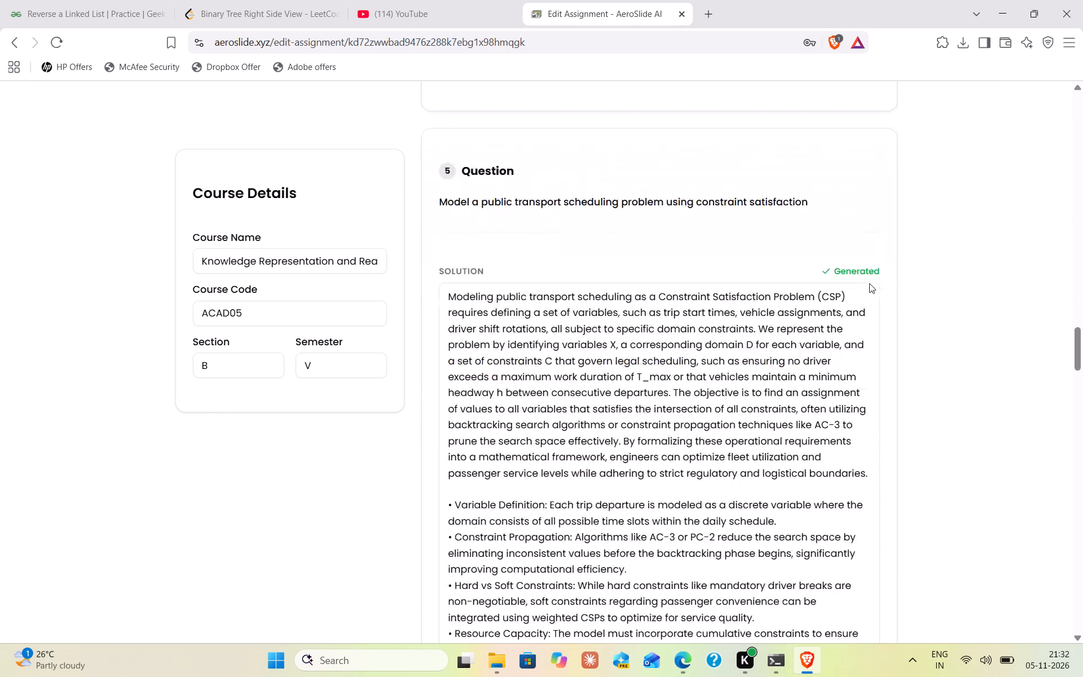
{"action": "scroll", "coordinate": [869, 283], "scroll_direction": "down", "scroll_amount": 17}
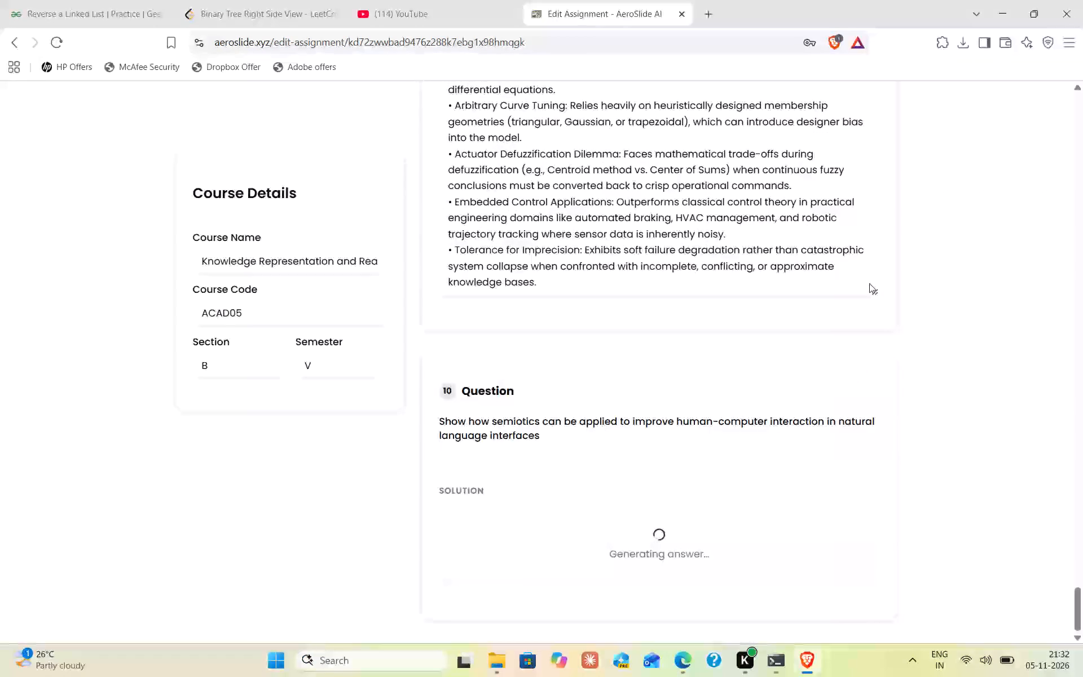
{"action": "scroll", "coordinate": [869, 283], "scroll_direction": "up", "scroll_amount": 20}
{"action": "scroll", "coordinate": [869, 283], "scroll_direction": "up", "scroll_amount": 19}
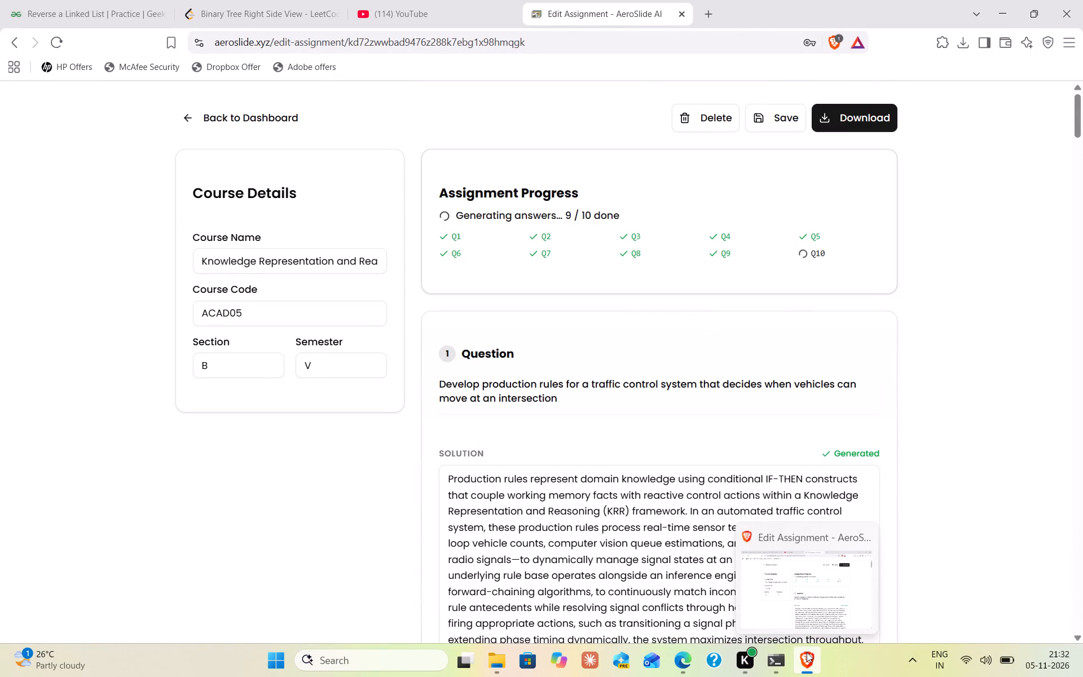
Switch back to MLA.docx in Edge and examine the options available at the bookmarked Conclusion heading.
{"action": "left_click", "coordinate": [678, 668]}
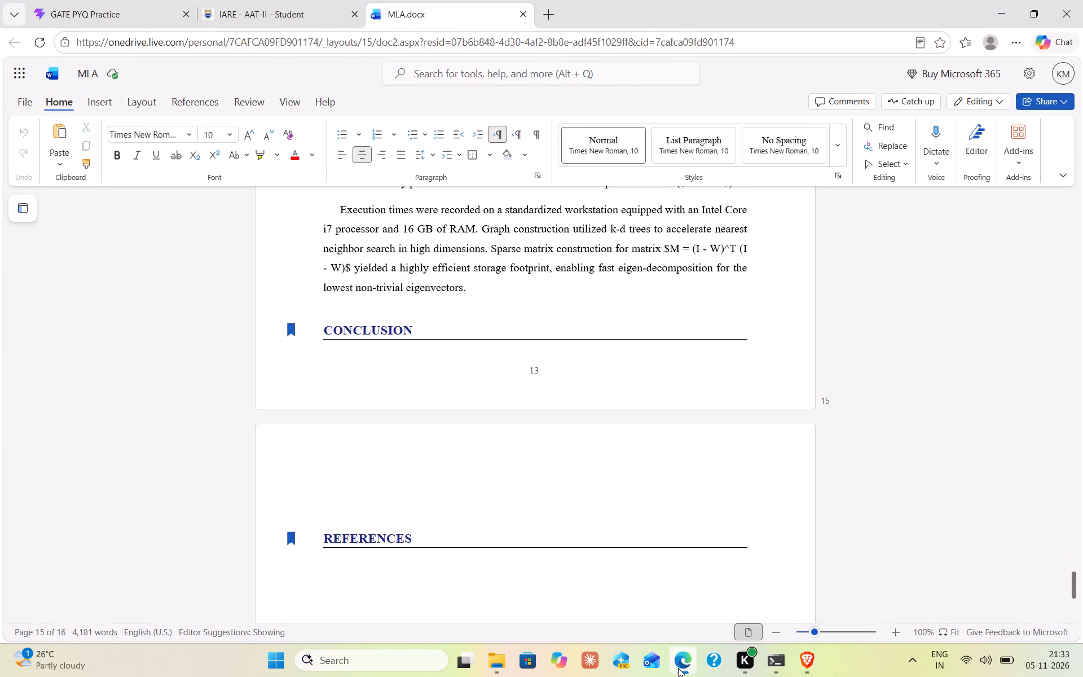
{"action": "left_click", "coordinate": [764, 335]}
{"action": "right_click", "coordinate": [609, 334]}
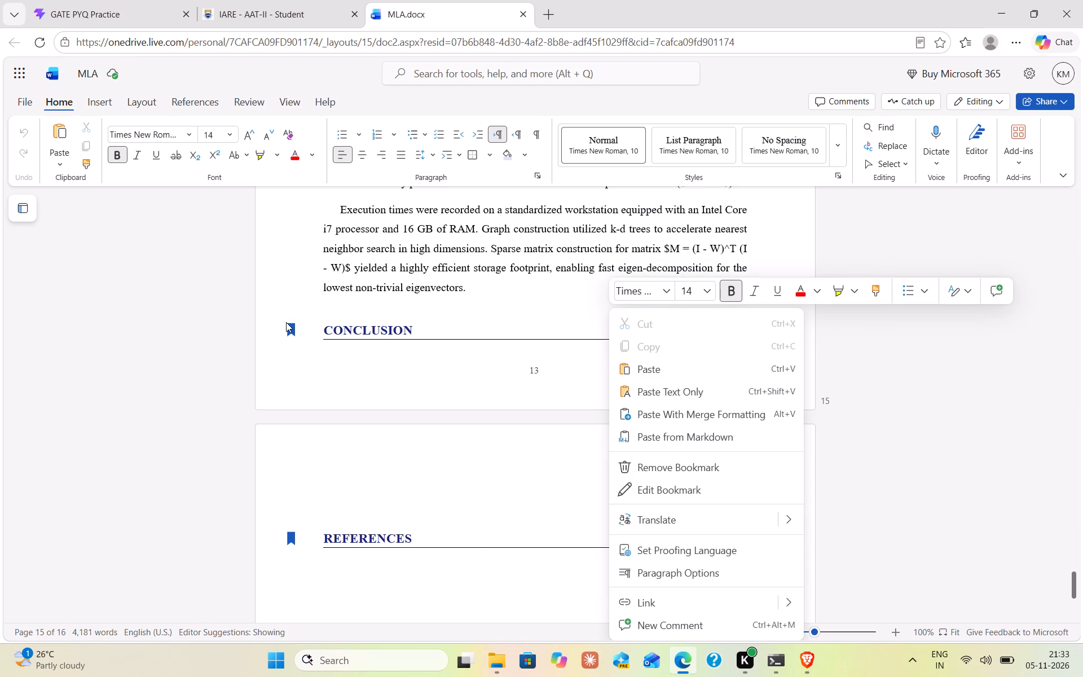
{"action": "right_click", "coordinate": [286, 322]}
{"action": "left_click", "coordinate": [613, 332]}
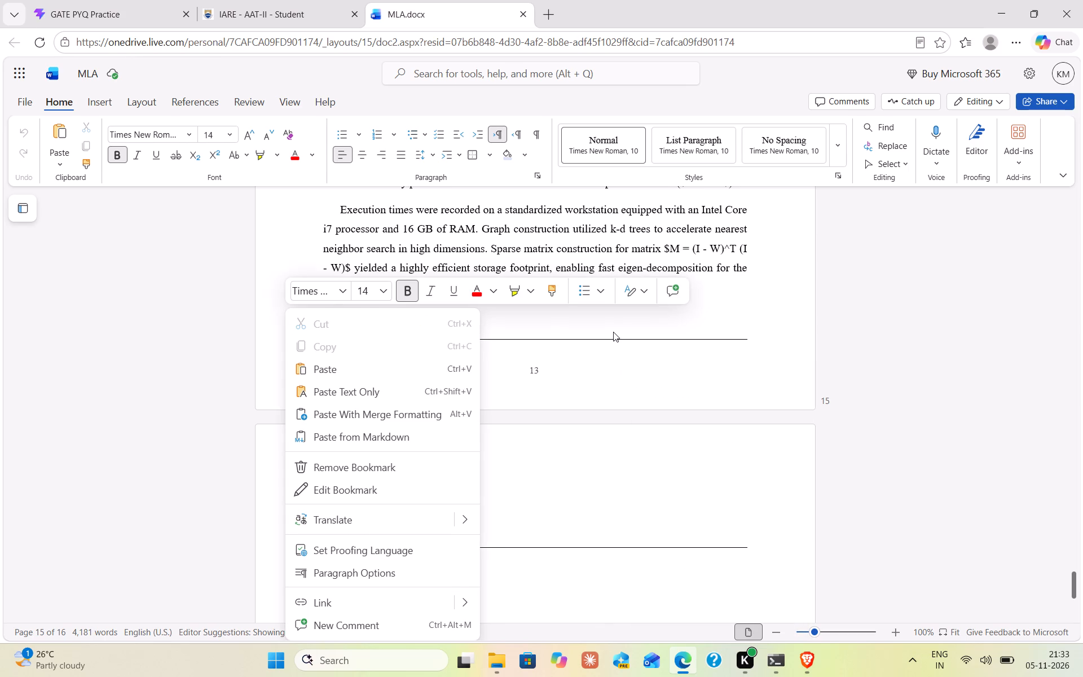
Review MLA.docx from its last page back through the experimental analysis and comparison chapters to the cover page.
{"action": "scroll", "coordinate": [461, 337], "scroll_direction": "down", "scroll_amount": 4}
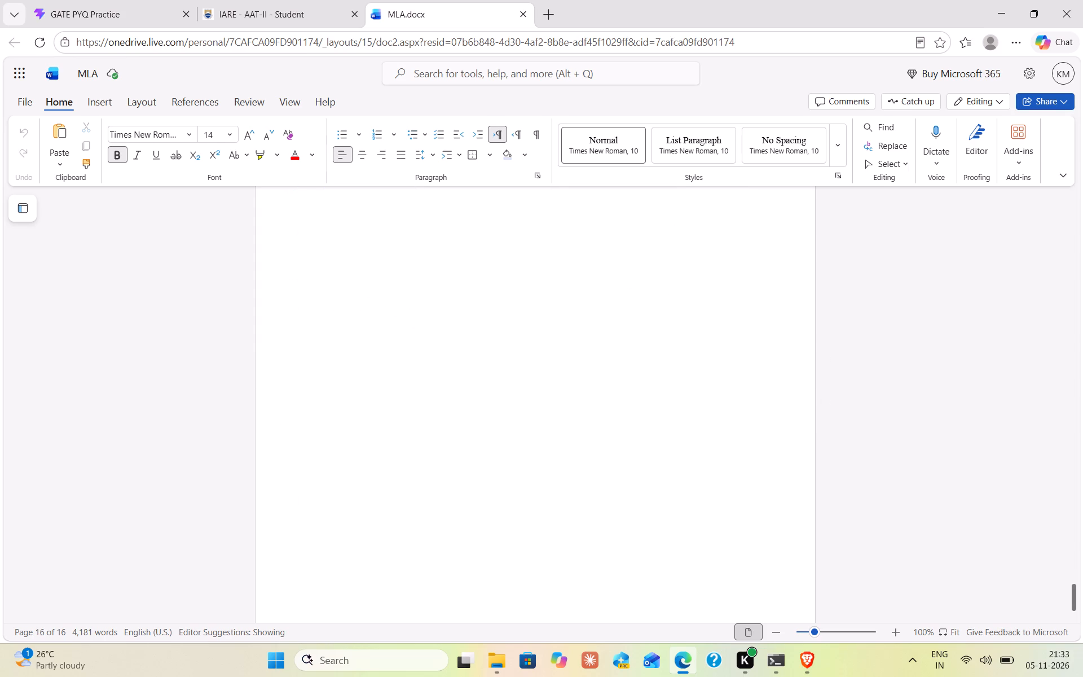
{"action": "scroll", "coordinate": [443, 568], "scroll_direction": "up", "scroll_amount": 11}
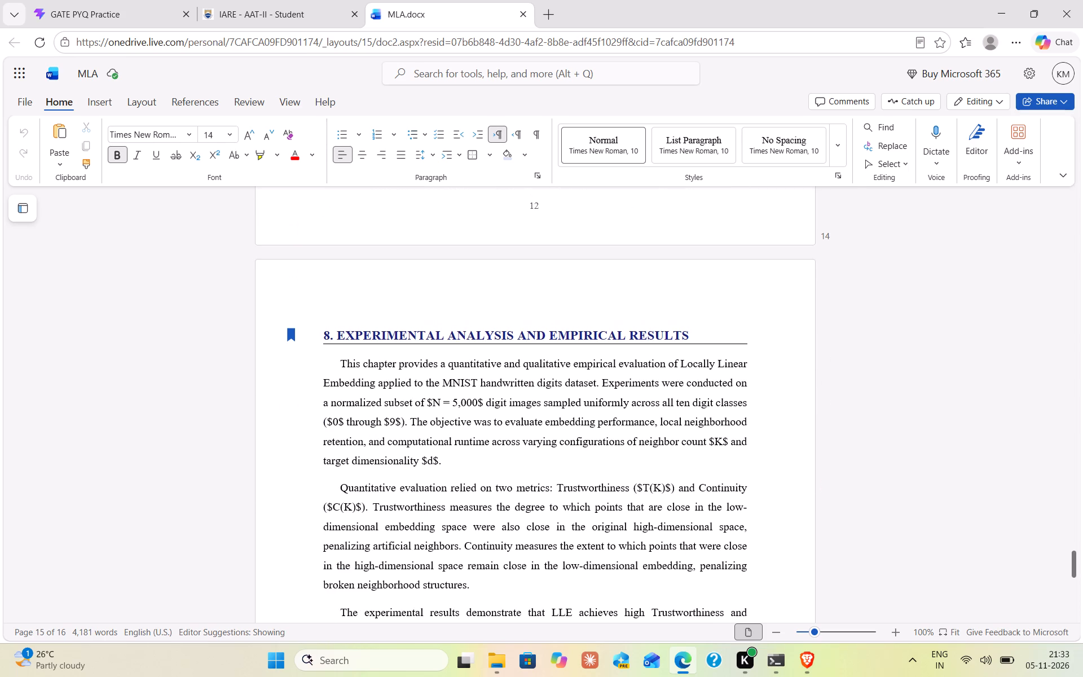
{"action": "scroll", "coordinate": [443, 568], "scroll_direction": "up", "scroll_amount": 4}
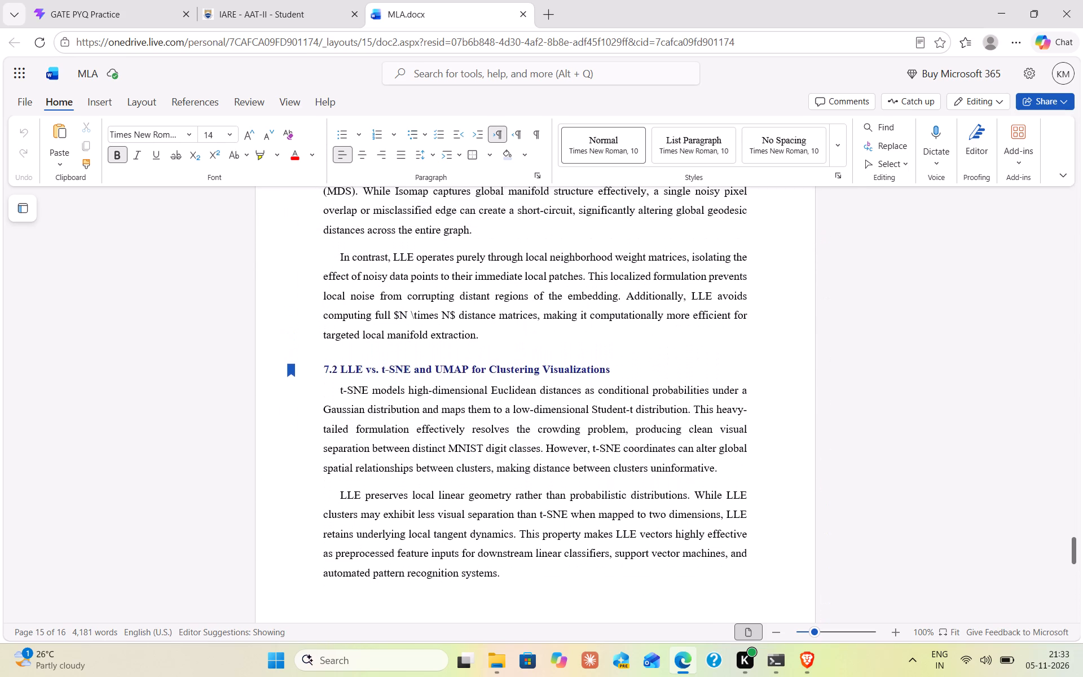
{"action": "scroll", "coordinate": [443, 568], "scroll_direction": "up", "scroll_amount": 6}
{"action": "scroll", "coordinate": [443, 568], "scroll_direction": "down", "scroll_amount": 10}
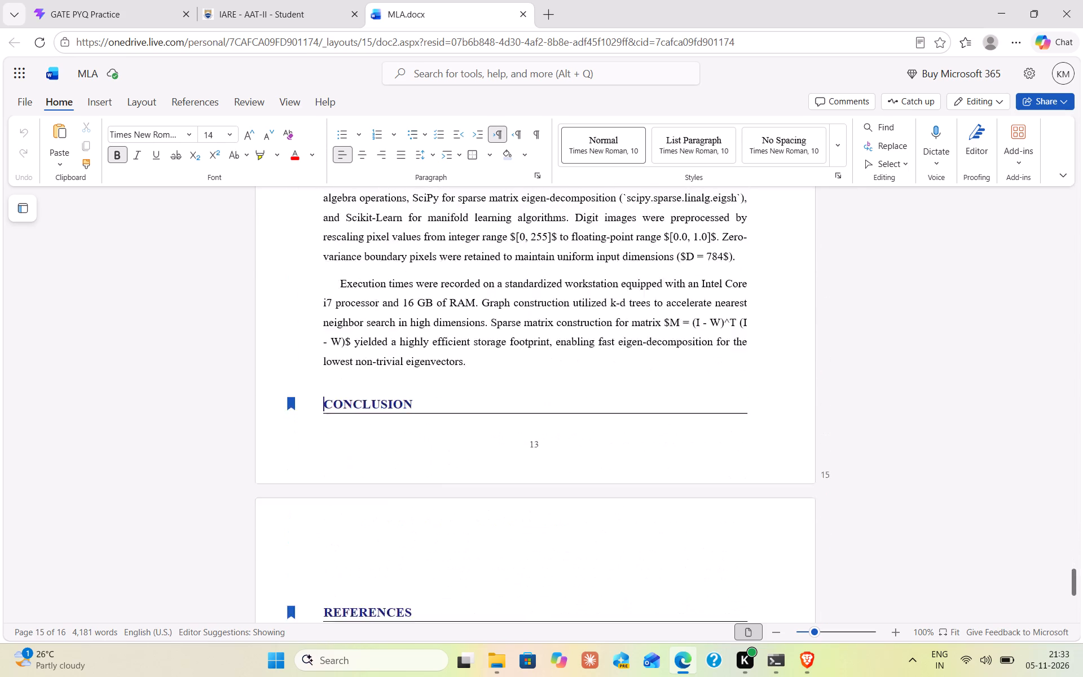
{"action": "scroll", "coordinate": [443, 568], "scroll_direction": "up", "scroll_amount": 9}
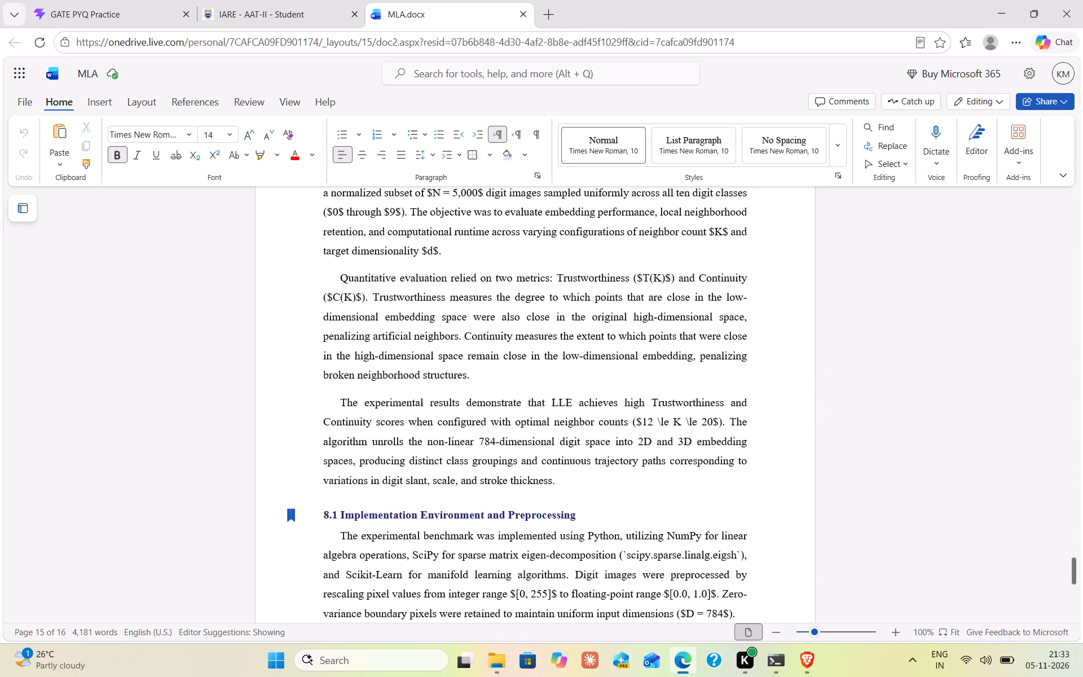
{"action": "scroll", "coordinate": [443, 568], "scroll_direction": "up", "scroll_amount": 15}
{"action": "scroll", "coordinate": [443, 568], "scroll_direction": "up", "scroll_amount": 12}
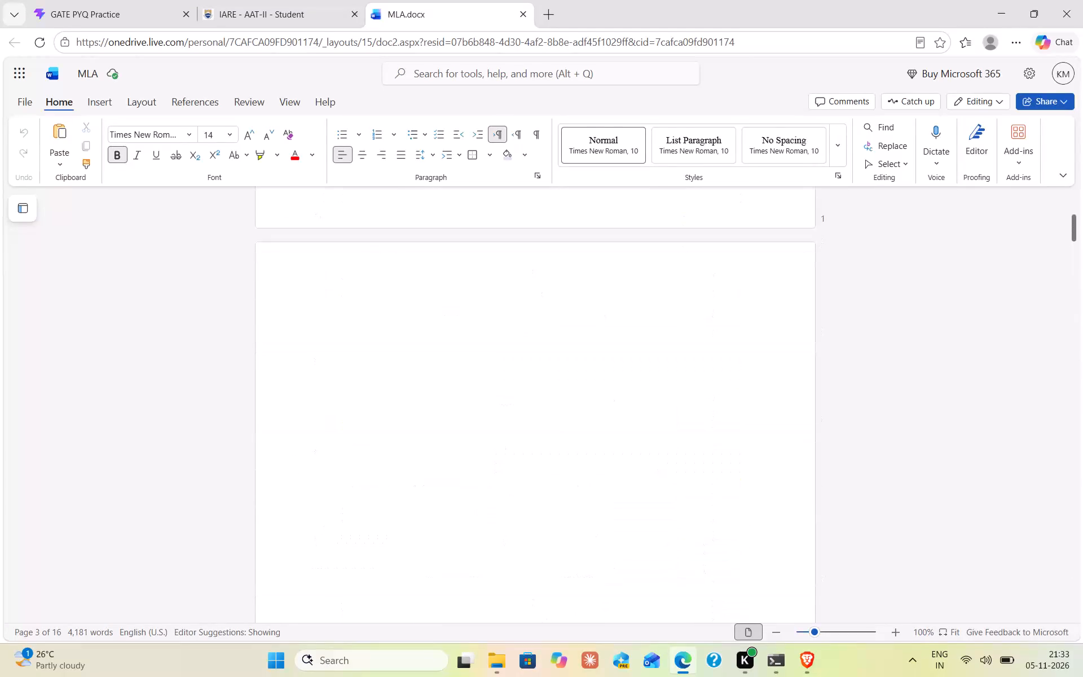
{"action": "scroll", "coordinate": [443, 568], "scroll_direction": "up", "scroll_amount": 4}
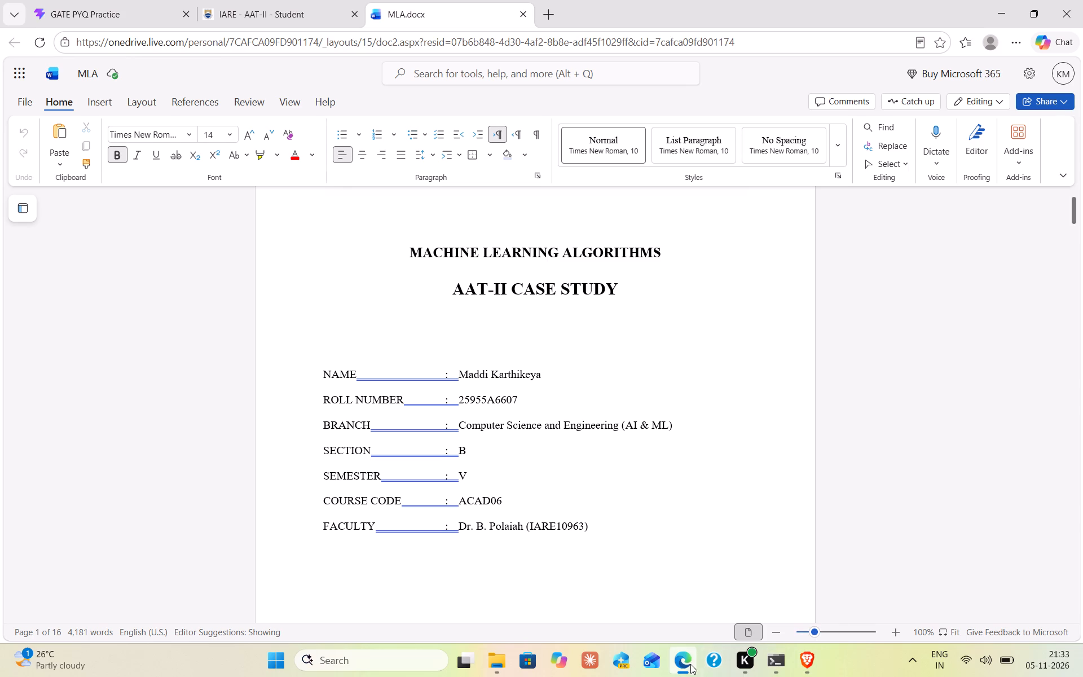
{"action": "left_click", "coordinate": [809, 662]}
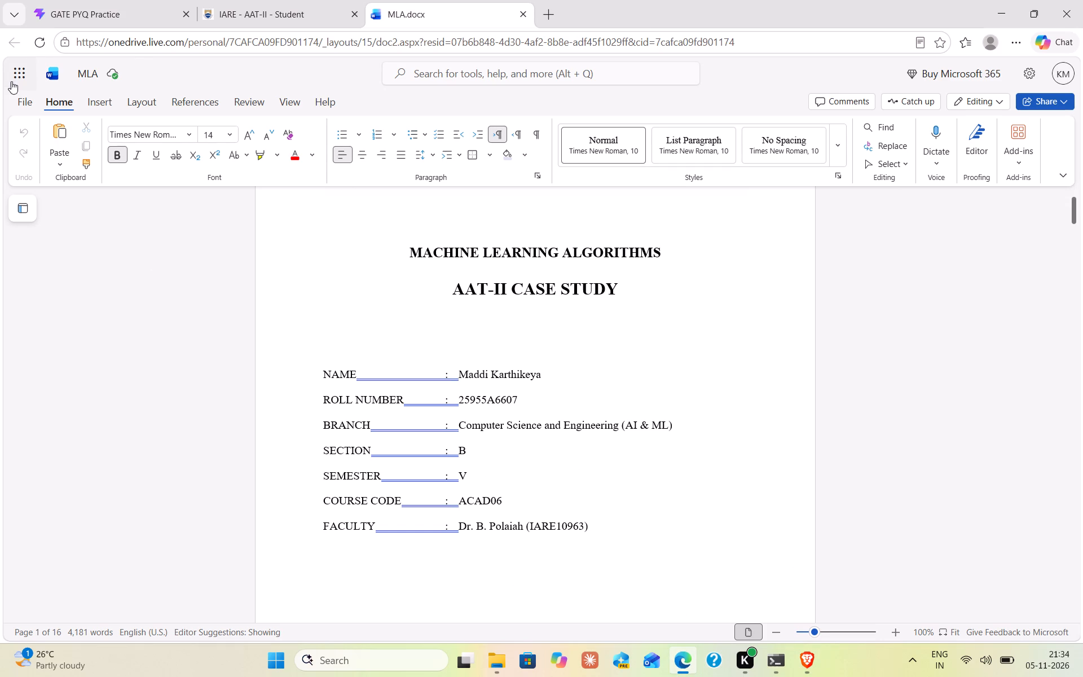
{"action": "left_click", "coordinate": [20, 94]}
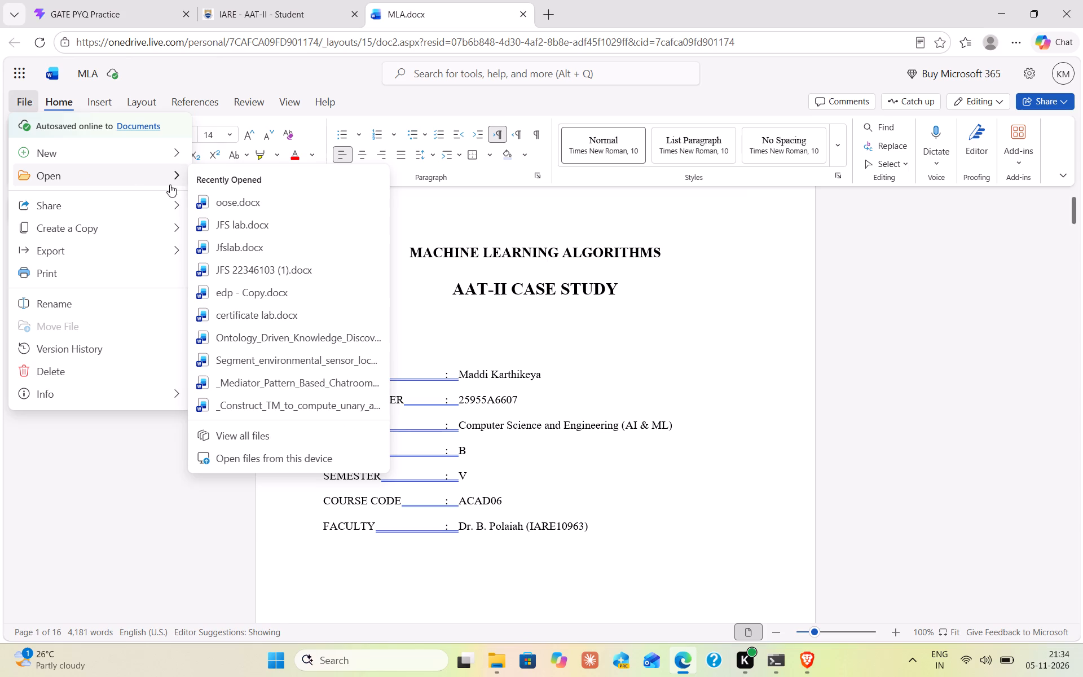
{"action": "left_click", "coordinate": [240, 209]}
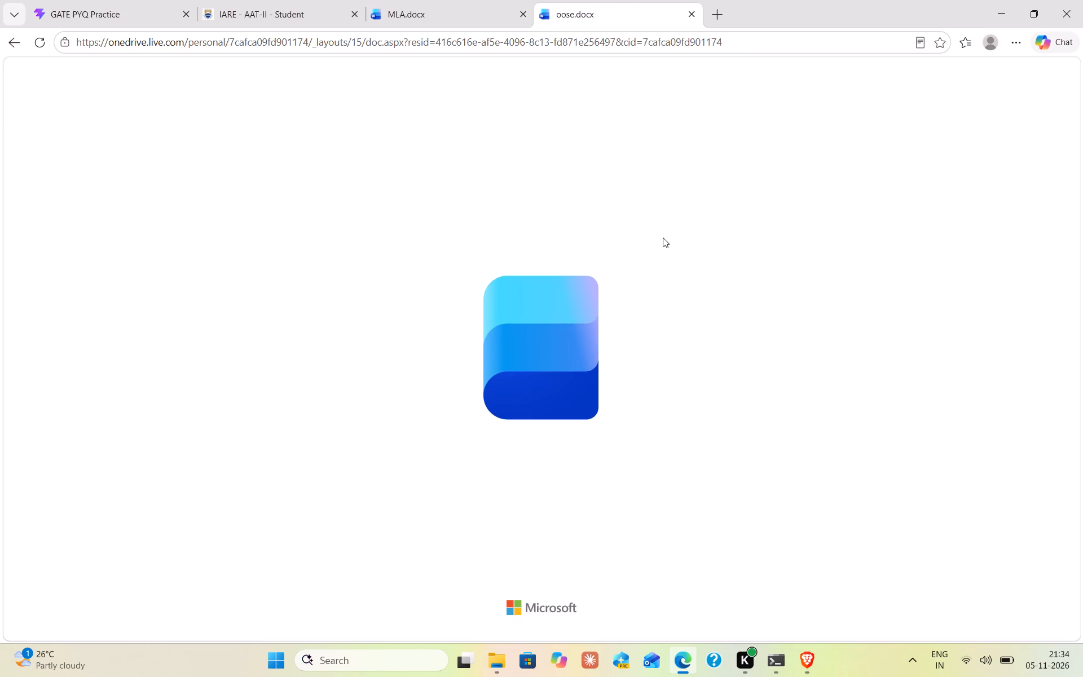
Look through oose.docx from the cover page to the References section on the last page.
{"action": "scroll", "coordinate": [663, 238], "scroll_direction": "down", "scroll_amount": 10}
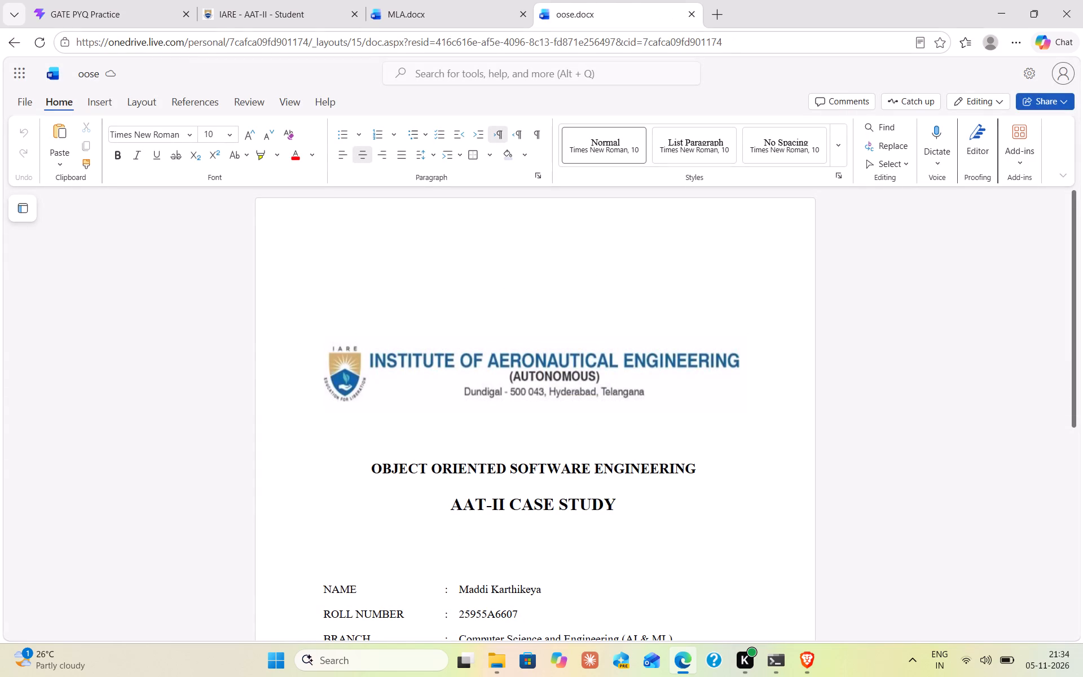
{"action": "scroll", "coordinate": [662, 405], "scroll_direction": "down", "scroll_amount": 10}
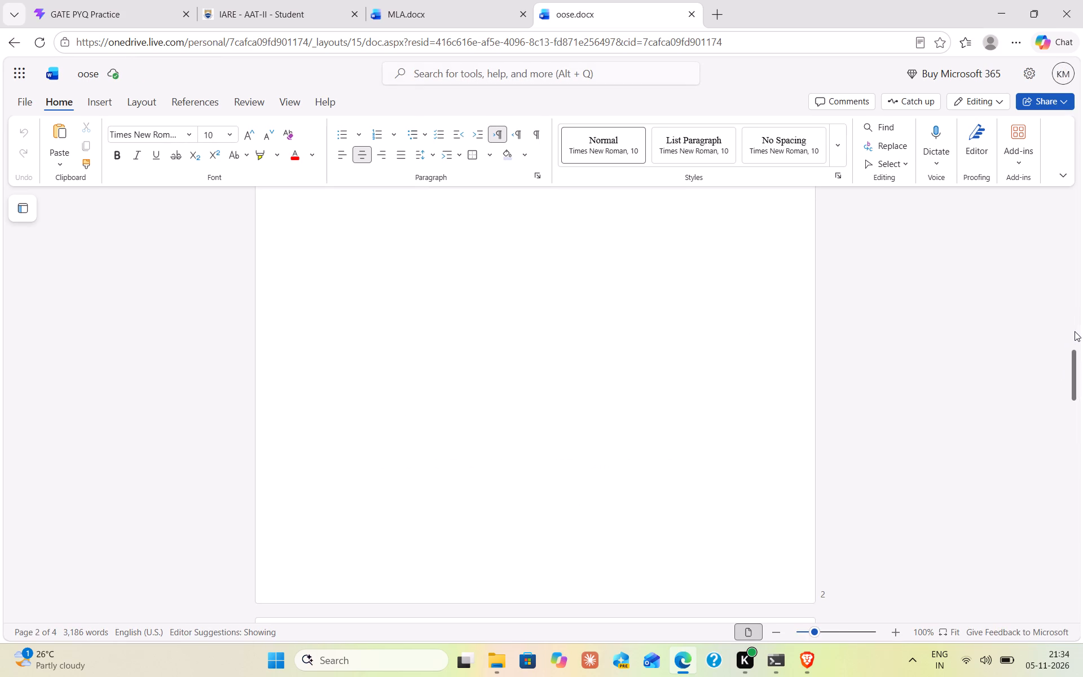
{"action": "left_click_drag", "start_coordinate": [1075, 331], "coordinate": [1078, 650]}
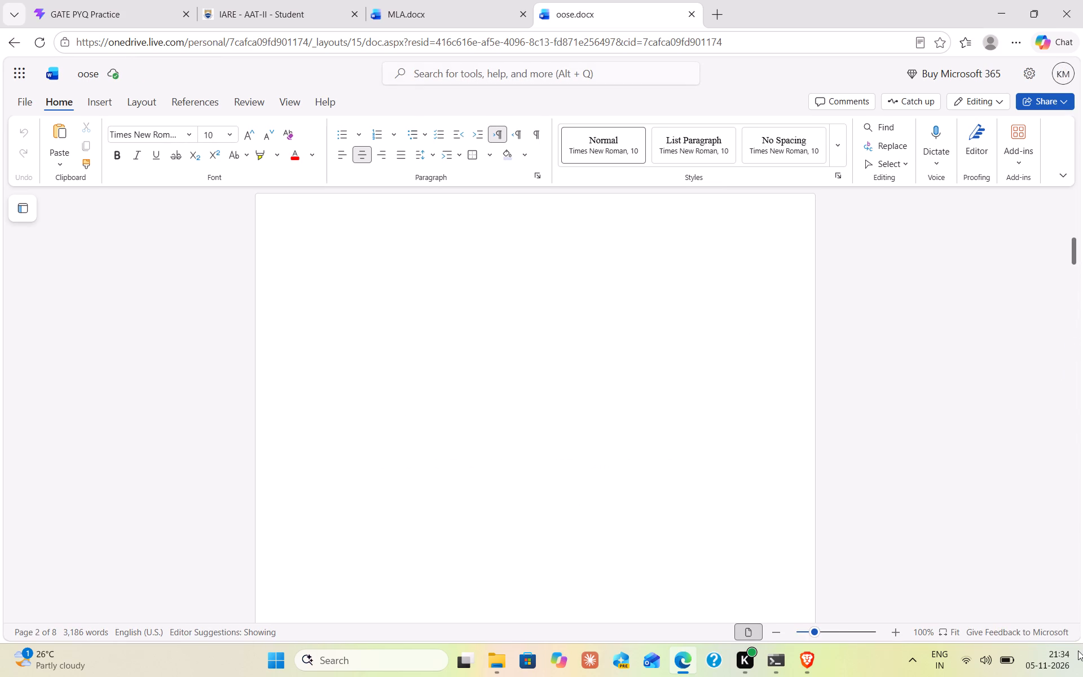
{"action": "scroll", "coordinate": [679, 545], "scroll_direction": "up", "scroll_amount": 4}
{"action": "scroll", "coordinate": [679, 545], "scroll_direction": "down", "scroll_amount": 1}
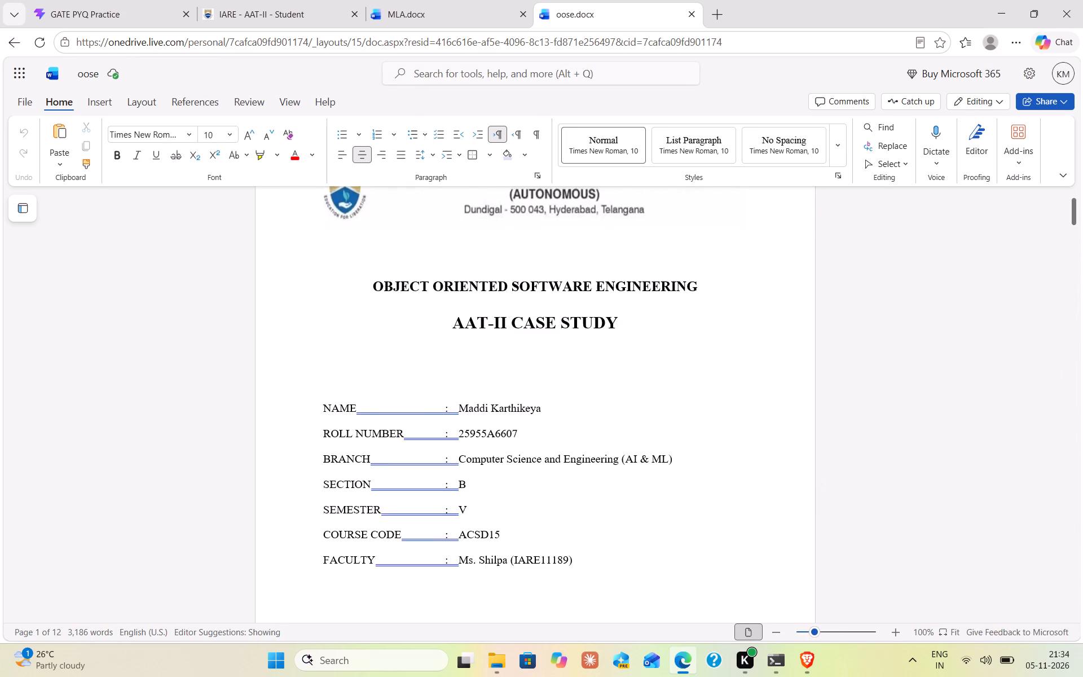
{"action": "scroll", "coordinate": [679, 545], "scroll_direction": "down", "scroll_amount": 19}
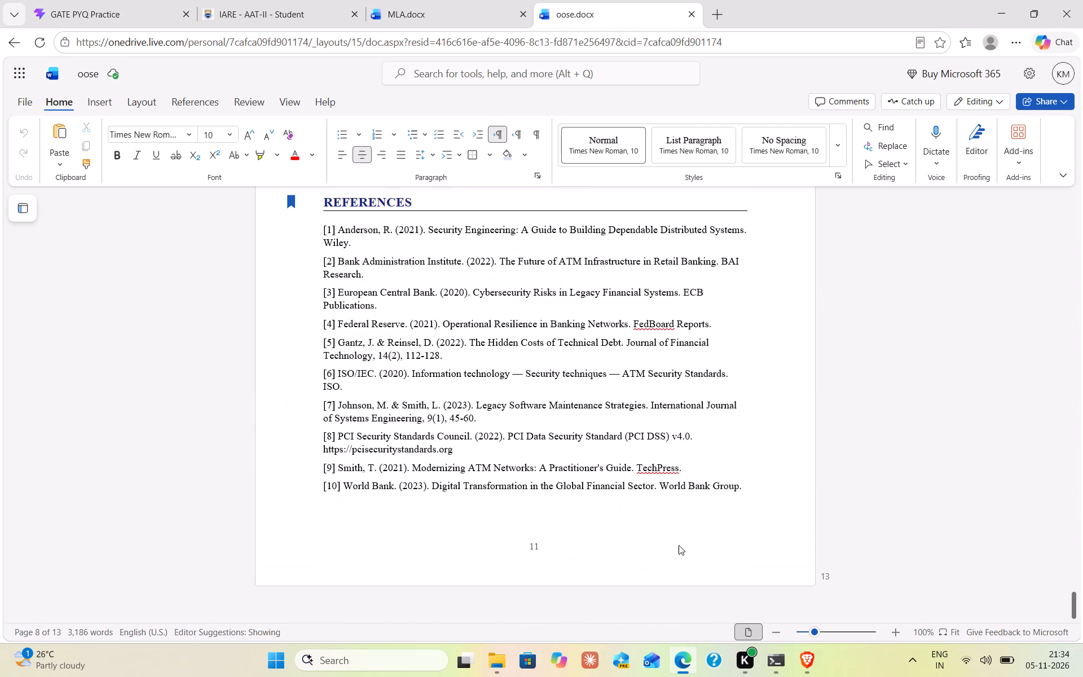
{"action": "scroll", "coordinate": [679, 545], "scroll_direction": "down", "scroll_amount": 2}
{"action": "scroll", "coordinate": [679, 545], "scroll_direction": "up", "scroll_amount": 3}
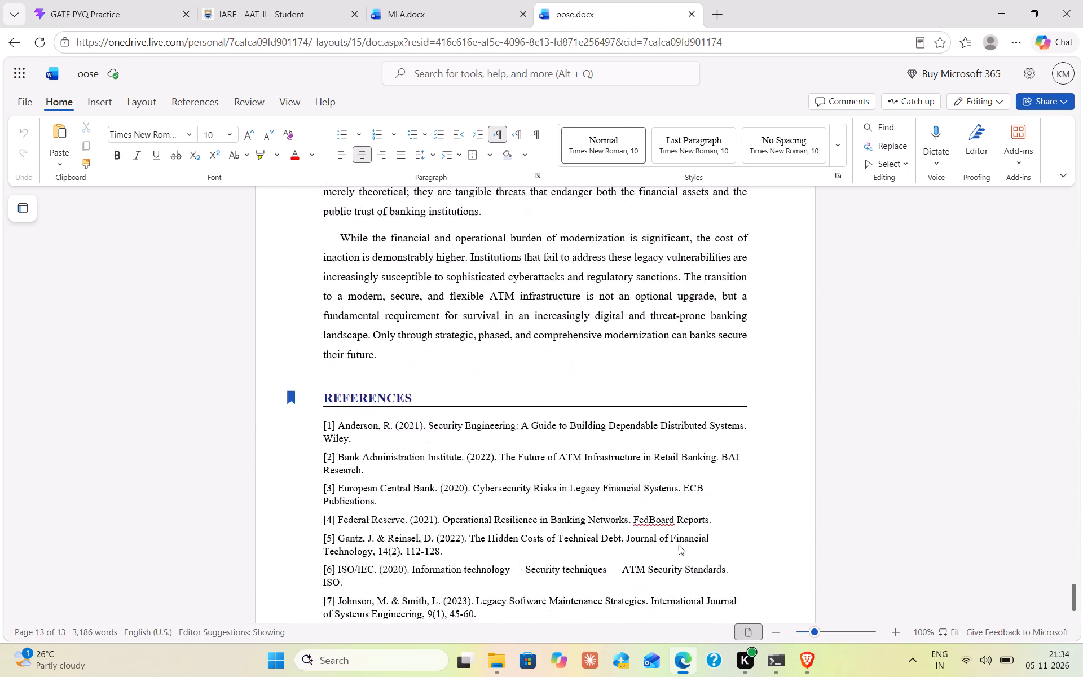
Copy both paragraphs of the CONCLUSION section in oose.docx.
{"action": "scroll", "coordinate": [679, 545], "scroll_direction": "up", "scroll_amount": 1}
{"action": "scroll", "coordinate": [679, 545], "scroll_direction": "down", "scroll_amount": 1}
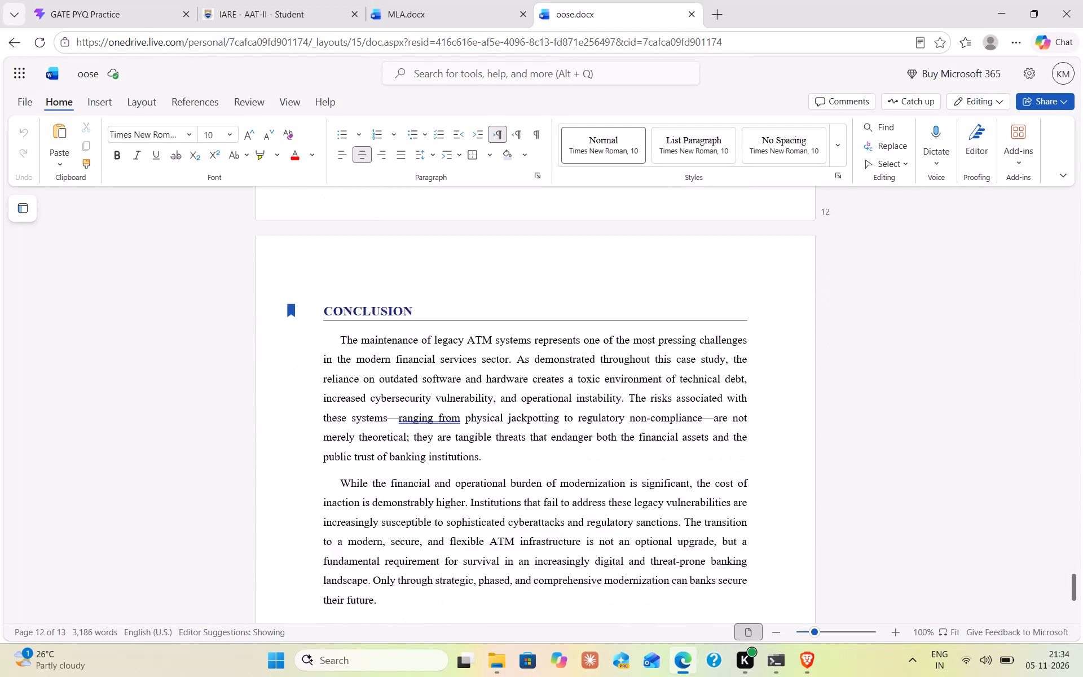
{"action": "scroll", "coordinate": [679, 545], "scroll_direction": "down", "scroll_amount": 2}
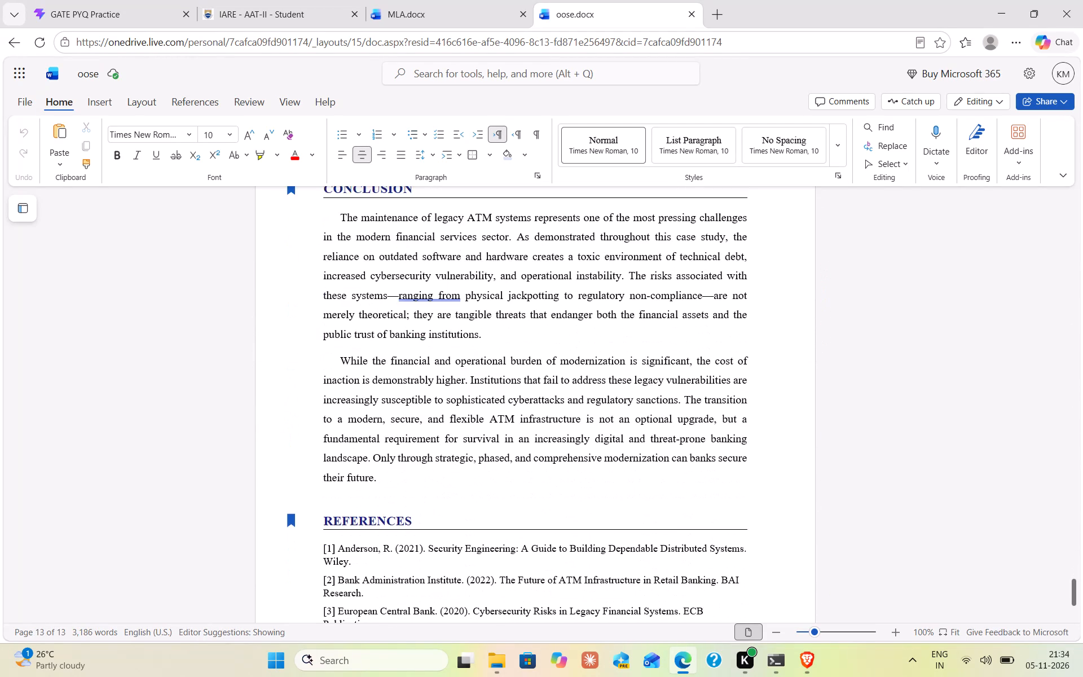
{"action": "scroll", "coordinate": [679, 545], "scroll_direction": "down", "scroll_amount": 1}
{"action": "scroll", "coordinate": [679, 545], "scroll_direction": "up", "scroll_amount": 1}
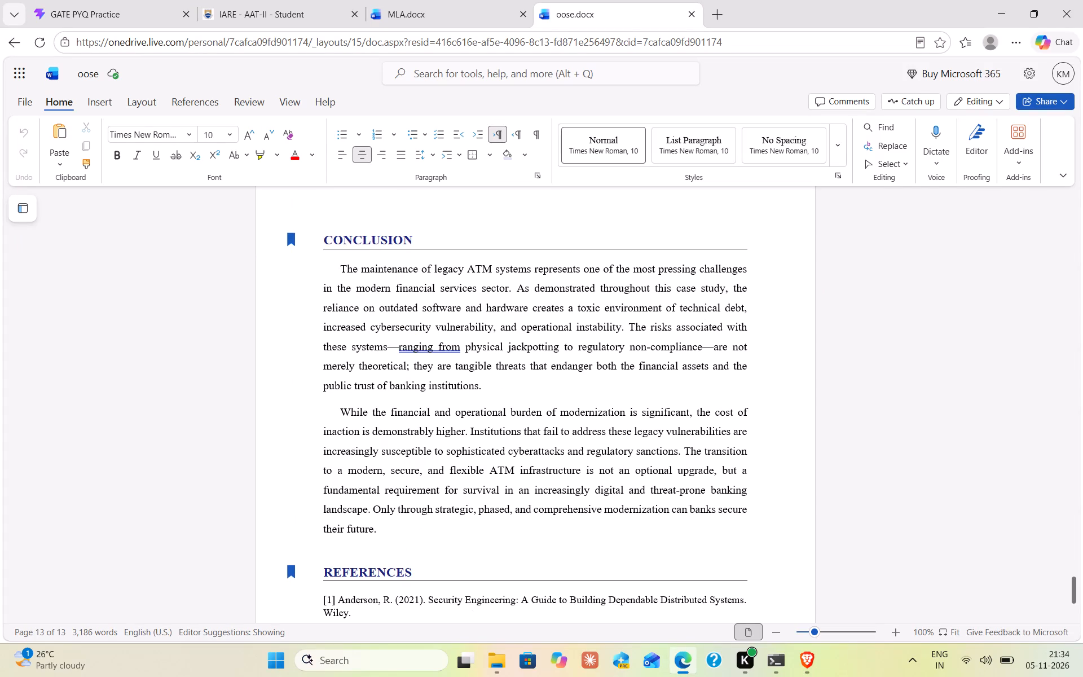
{"action": "left_click_drag", "start_coordinate": [342, 266], "coordinate": [382, 522]}
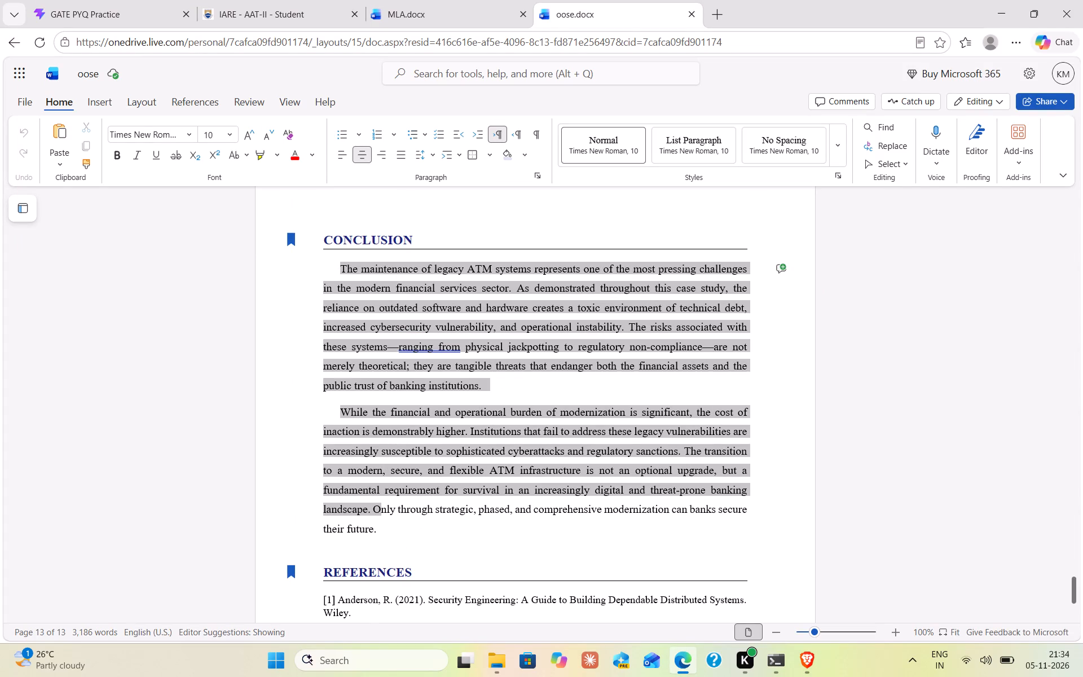
{"action": "left_click_drag", "start_coordinate": [382, 522], "coordinate": [384, 531]}
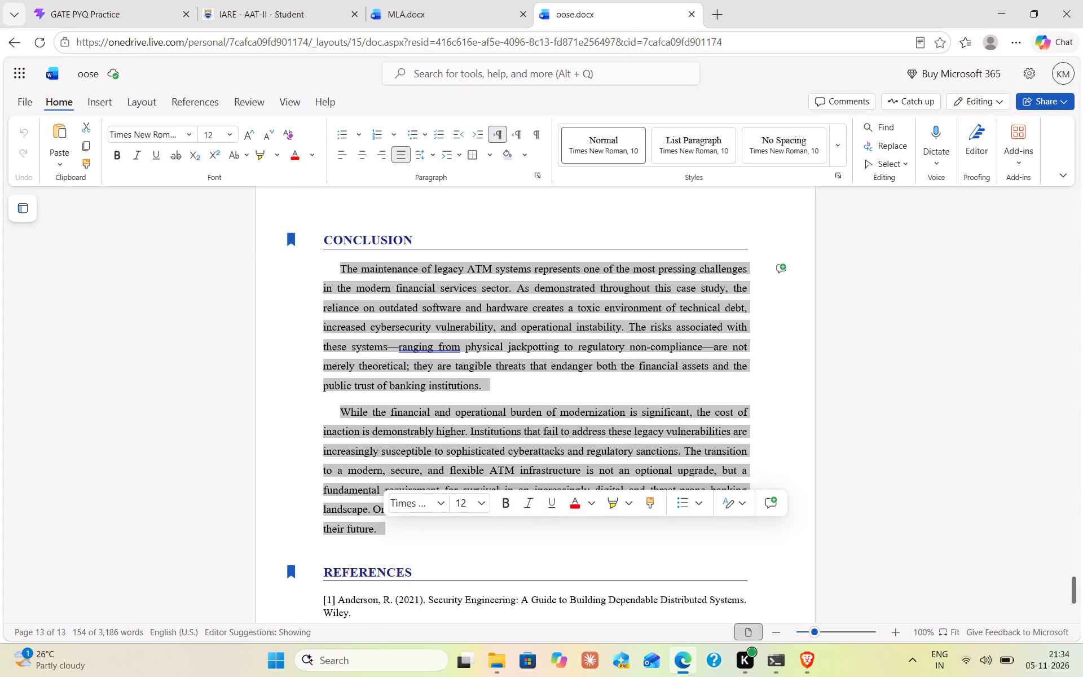
{"action": "key", "text": "ctrl+c"}
Switch to MLA.docx and move down through the document past section 4.1 Nearest Neighbor Graph Construction.
{"action": "left_click", "coordinate": [438, 12]}
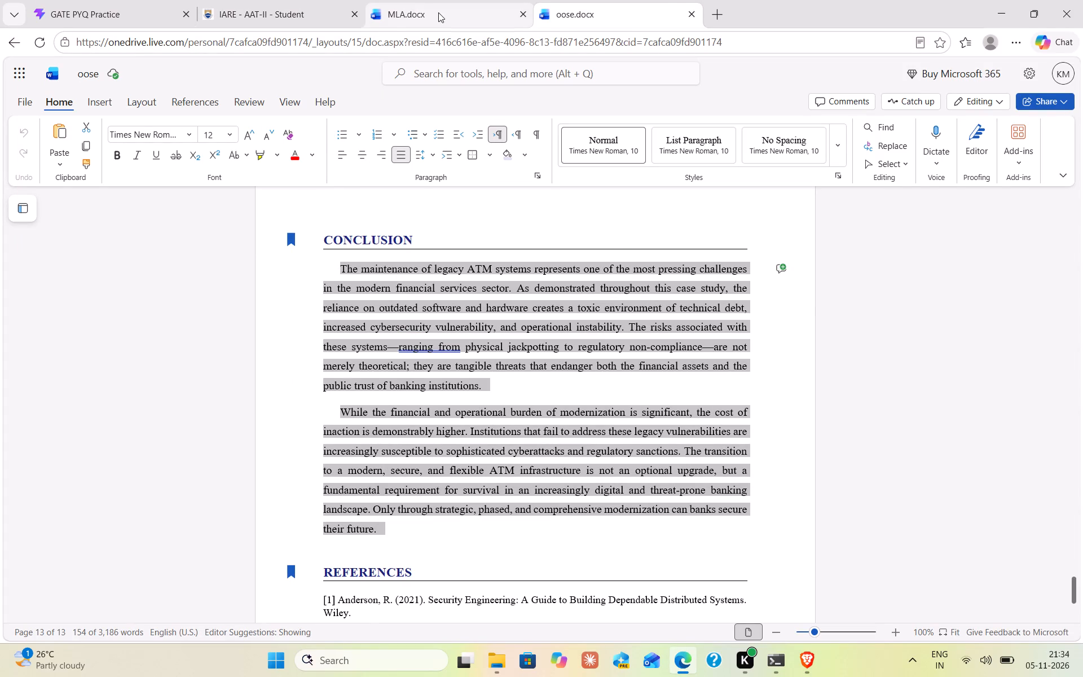
{"action": "scroll", "coordinate": [451, 333], "scroll_direction": "down", "scroll_amount": 20}
{"action": "scroll", "coordinate": [451, 333], "scroll_direction": "down", "scroll_amount": 10}
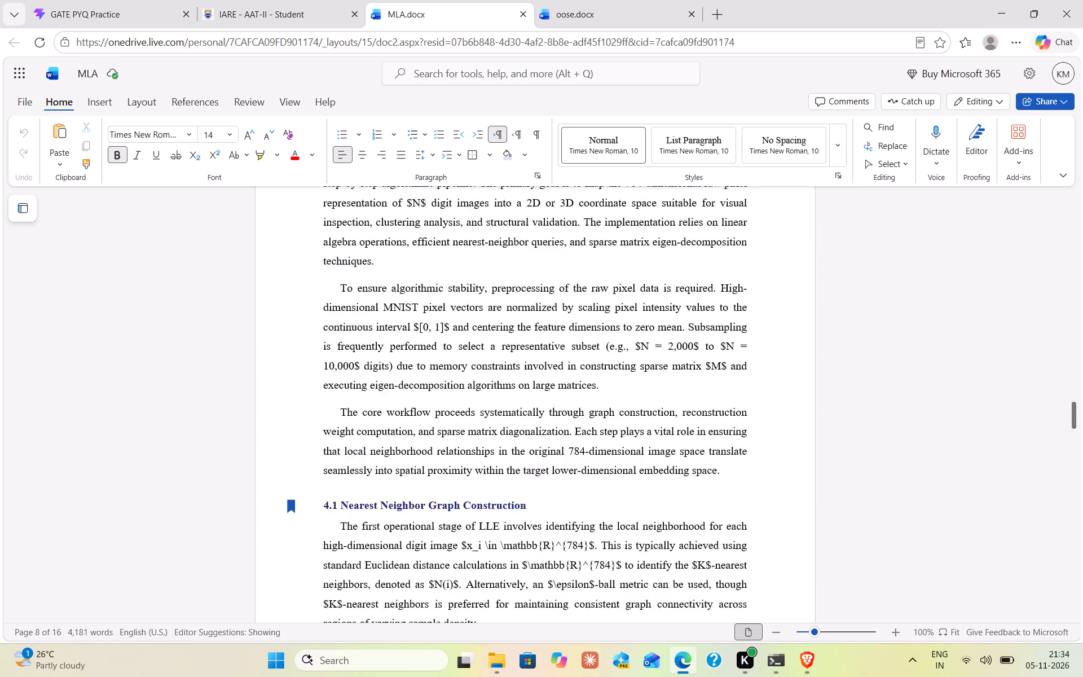
Paste the two conclusion paragraphs copied from oose.docx under the Conclusion heading in MLA.docx.
{"action": "scroll", "coordinate": [451, 333], "scroll_direction": "down", "scroll_amount": 9}
{"action": "scroll", "coordinate": [451, 333], "scroll_direction": "up", "scroll_amount": 5}
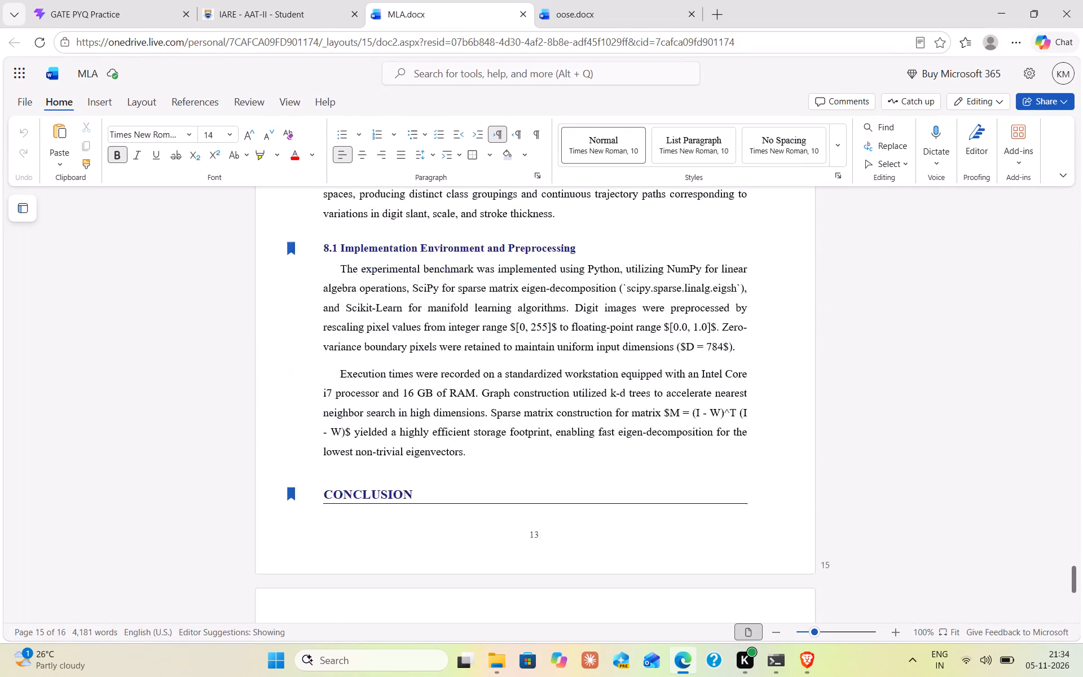
{"action": "scroll", "coordinate": [451, 333], "scroll_direction": "up", "scroll_amount": 1}
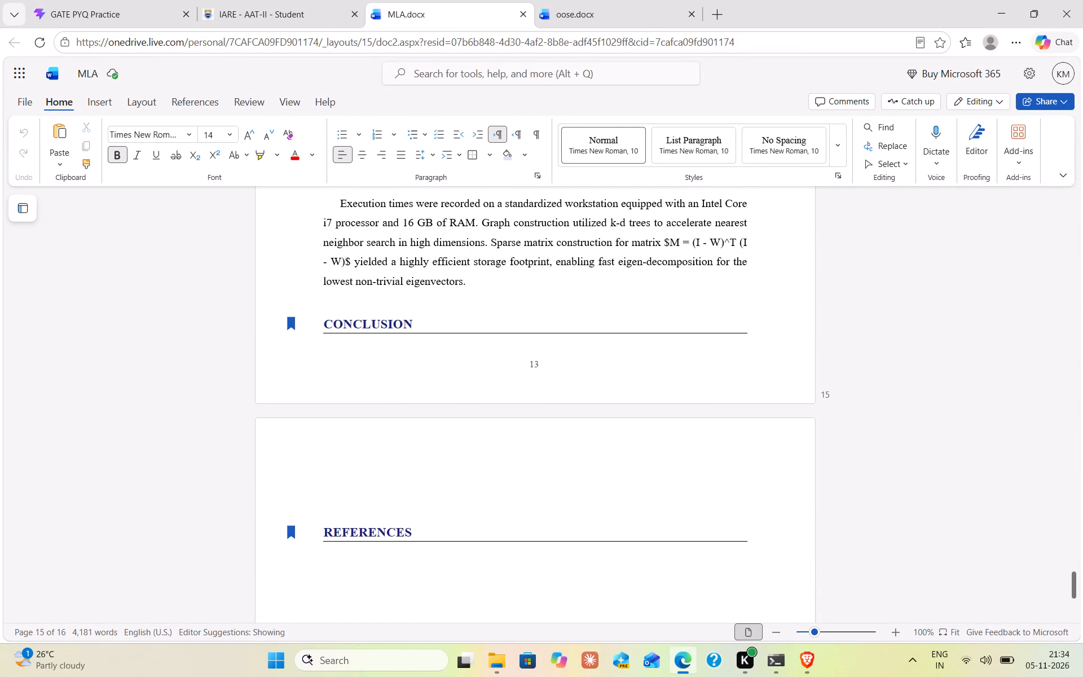
{"action": "left_click", "coordinate": [718, 332]}
{"action": "key", "text": "Return"}
{"action": "key", "text": "ctrl+v"}
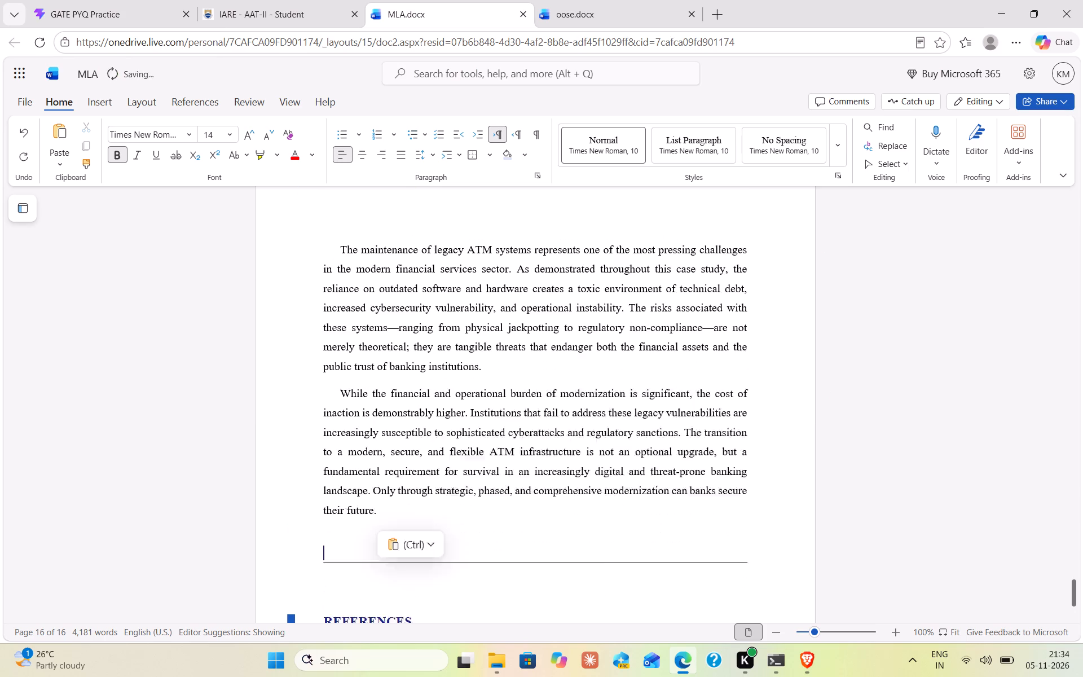
Insert a paragraph break before the Conclusion heading to move it onto the same page as its text.
{"action": "scroll", "coordinate": [718, 332], "scroll_direction": "up", "scroll_amount": 2}
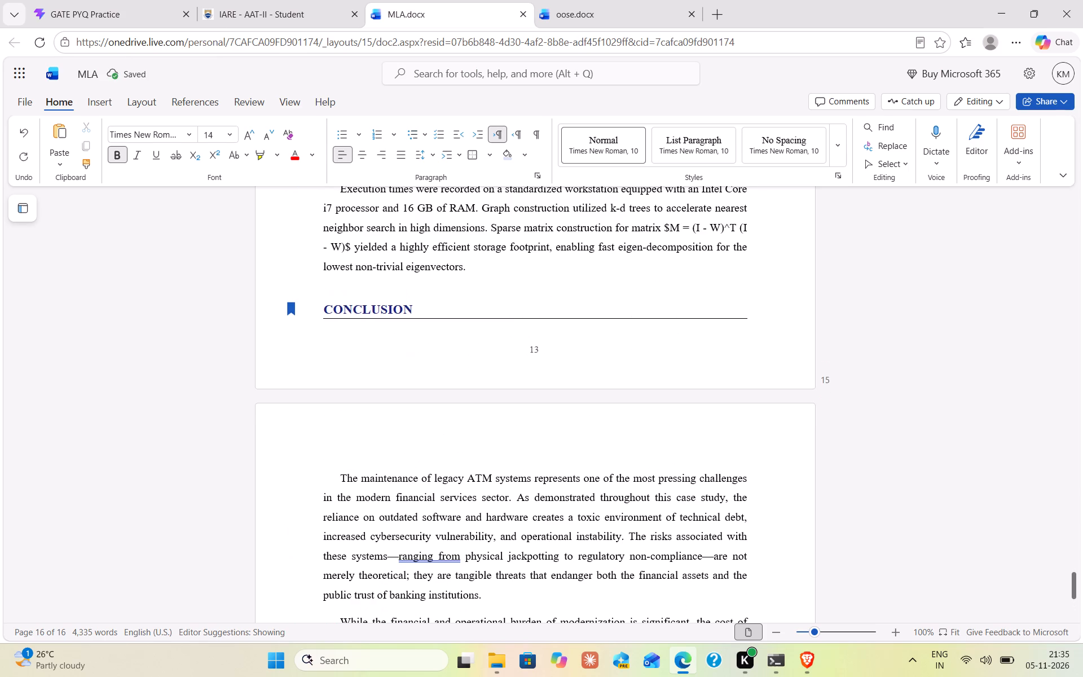
{"action": "left_click", "coordinate": [491, 266]}
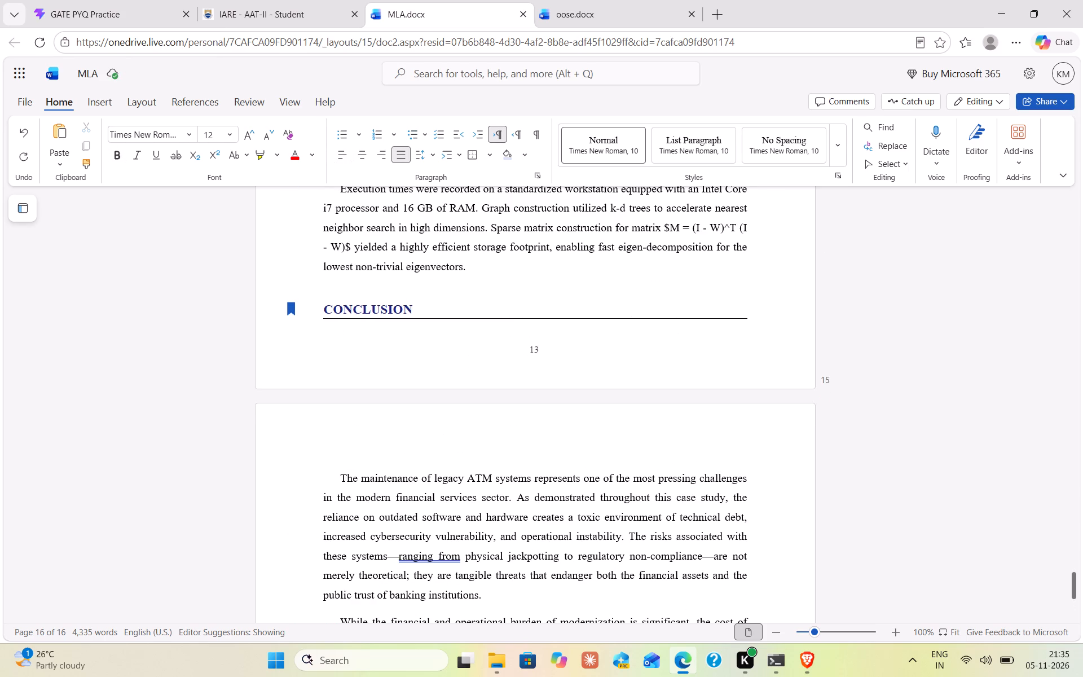
{"action": "key", "text": "Return"}
Remove the first-line indent from both pasted Conclusion paragraphs.
{"action": "scroll", "coordinate": [491, 266], "scroll_direction": "down", "scroll_amount": 3}
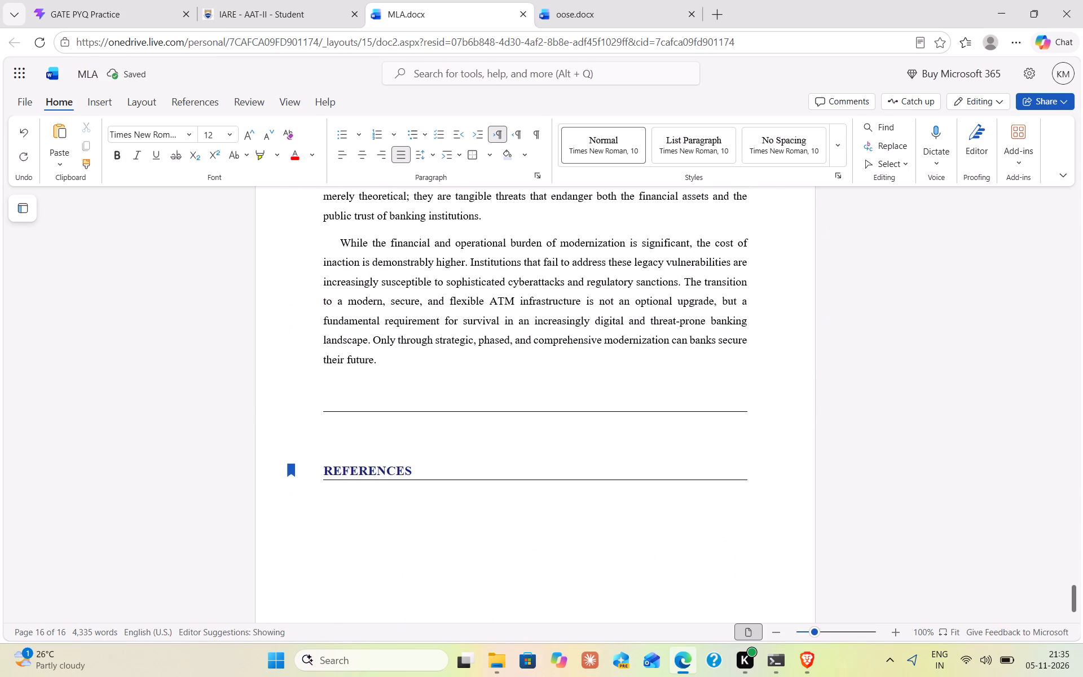
{"action": "scroll", "coordinate": [491, 266], "scroll_direction": "up", "scroll_amount": 1}
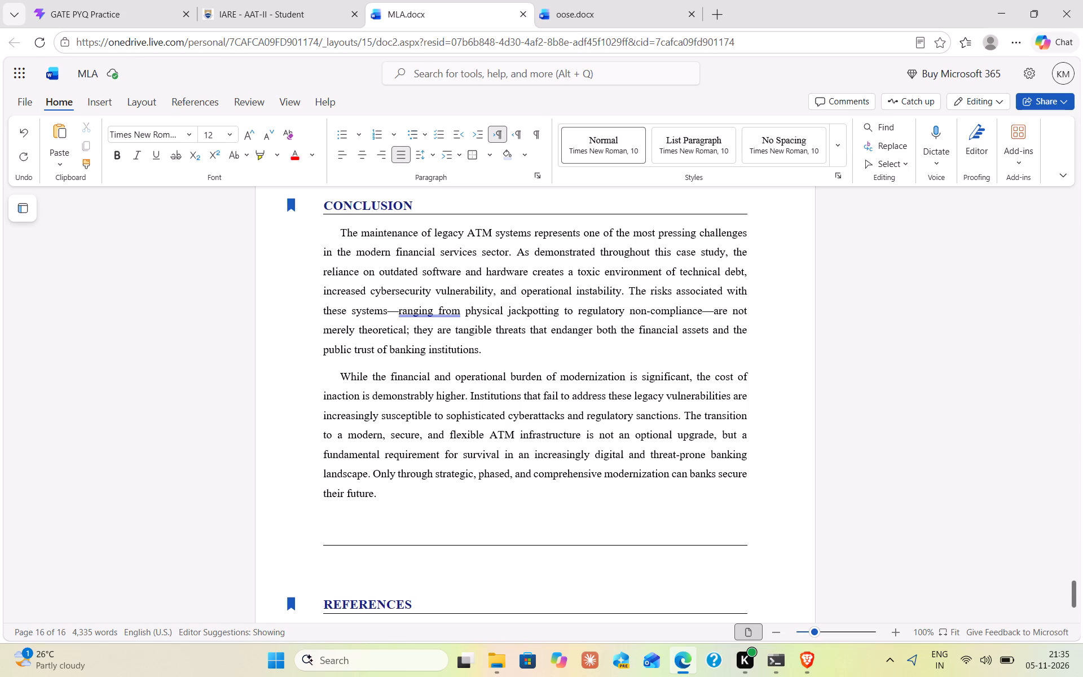
{"action": "left_click", "coordinate": [342, 237]}
{"action": "key", "text": "BackSpace"}
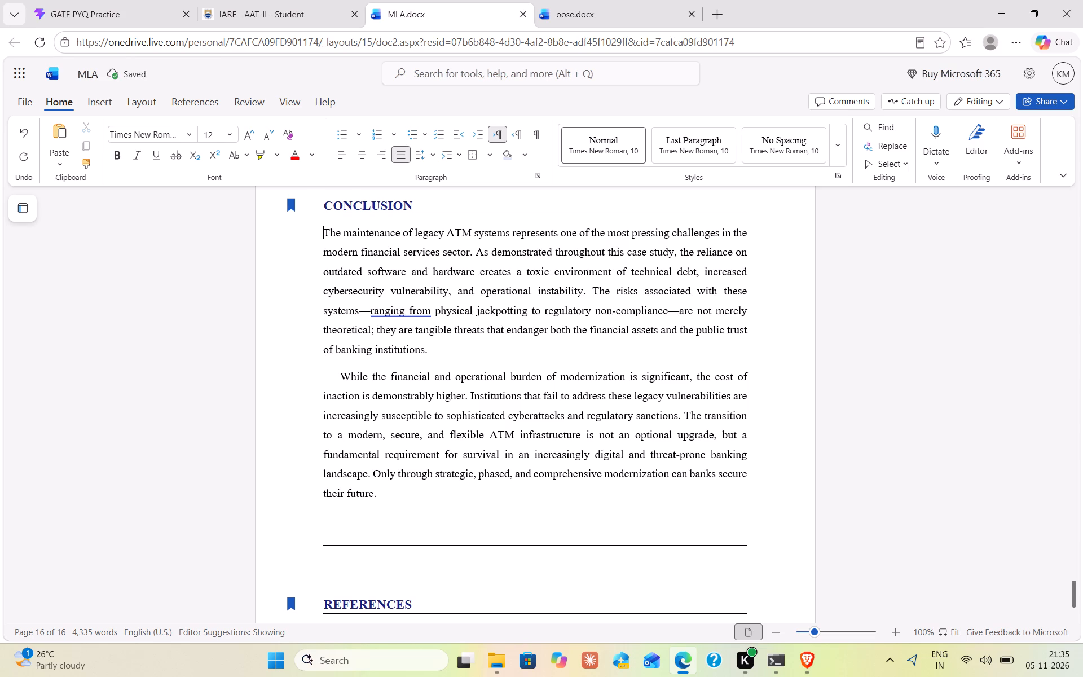
{"action": "left_click", "coordinate": [338, 381]}
{"action": "key", "text": "BackSpace"}
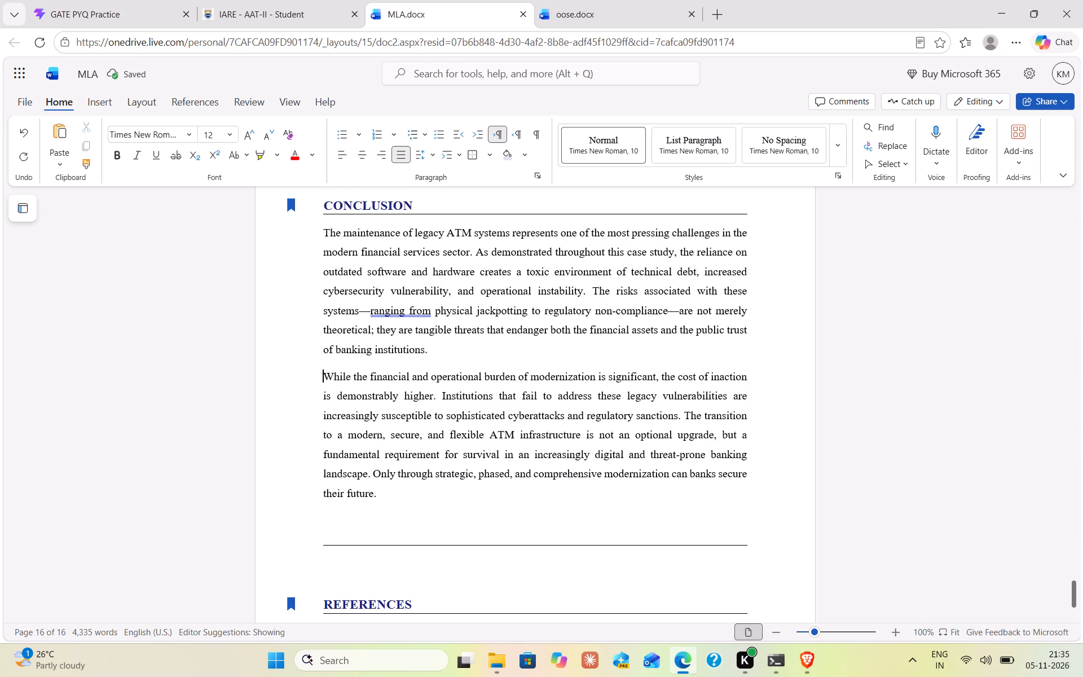
Copy references [1] to [10] from oose.docx and paste them under the References heading in MLA.docx.
{"action": "left_click", "coordinate": [598, 0]}
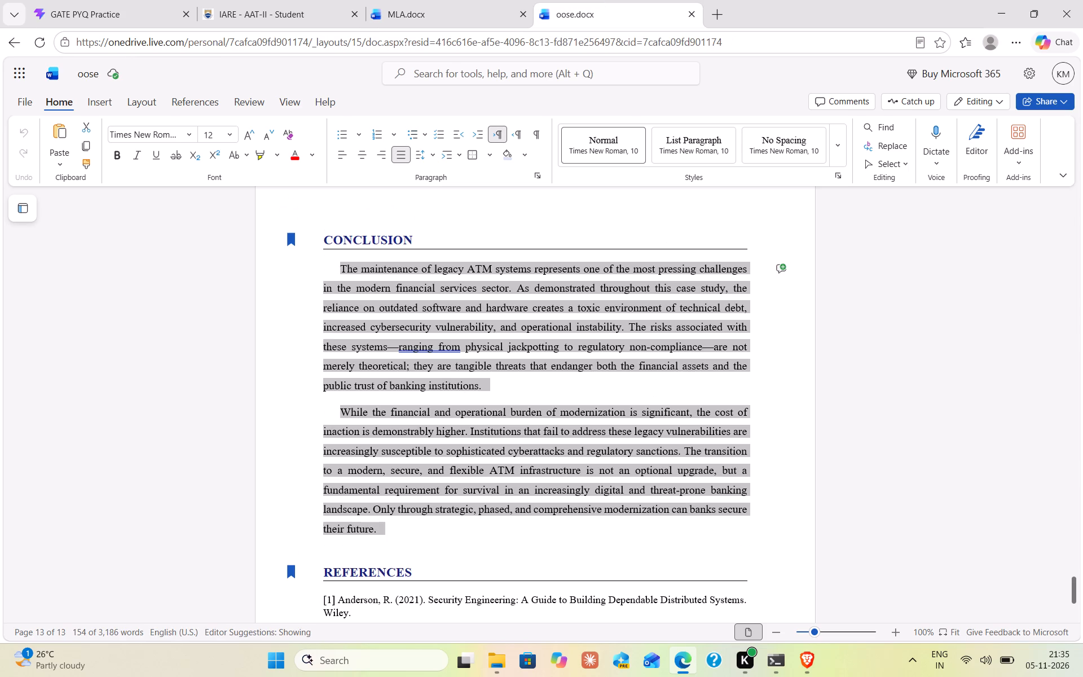
{"action": "scroll", "coordinate": [437, 467], "scroll_direction": "down", "scroll_amount": 3}
{"action": "scroll", "coordinate": [437, 467], "scroll_direction": "up", "scroll_amount": 1}
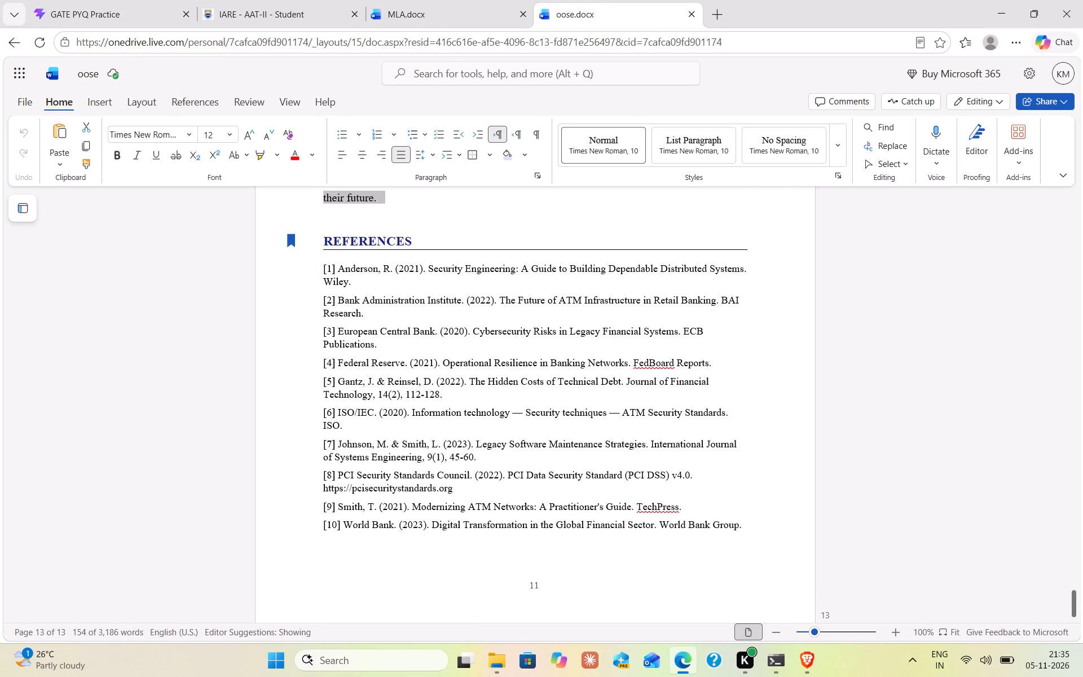
{"action": "left_click_drag", "start_coordinate": [313, 273], "coordinate": [699, 553]}
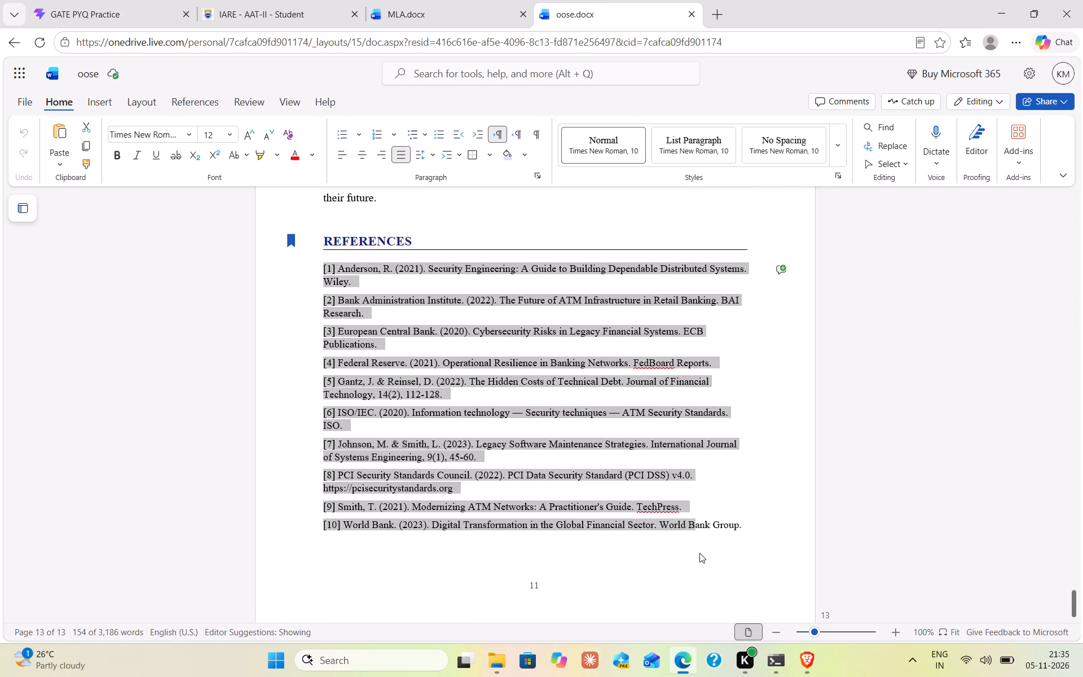
{"action": "left_click_drag", "start_coordinate": [699, 553], "coordinate": [746, 526]}
{"action": "key", "text": "ctrl+c"}
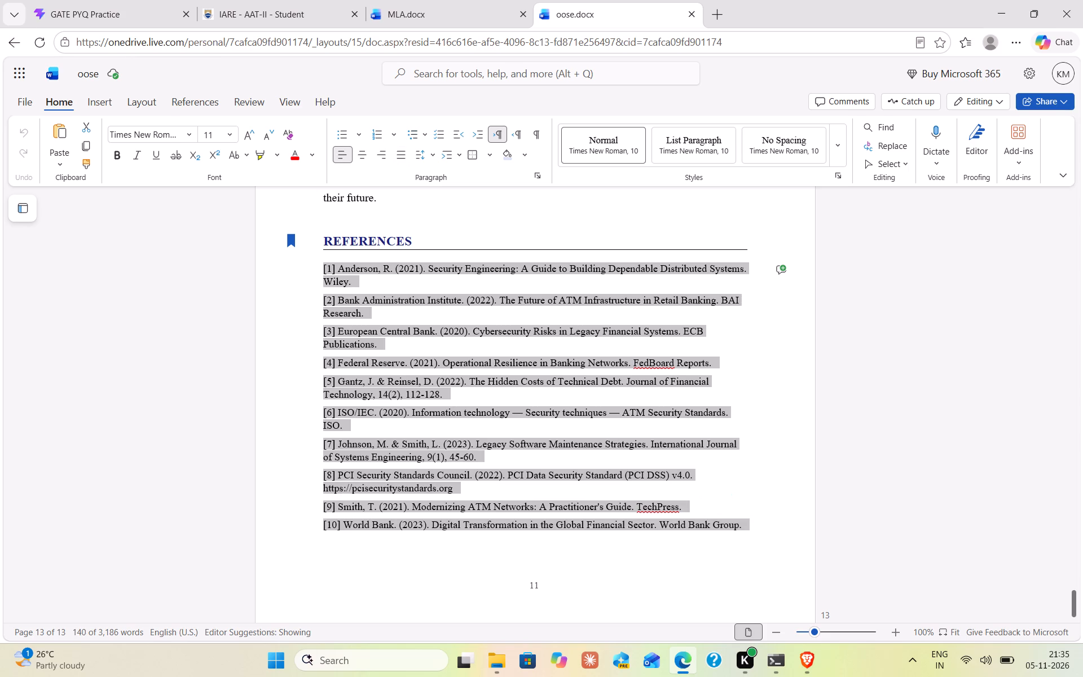
{"action": "left_click", "coordinate": [483, 0]}
{"action": "scroll", "coordinate": [377, 563], "scroll_direction": "down", "scroll_amount": 2}
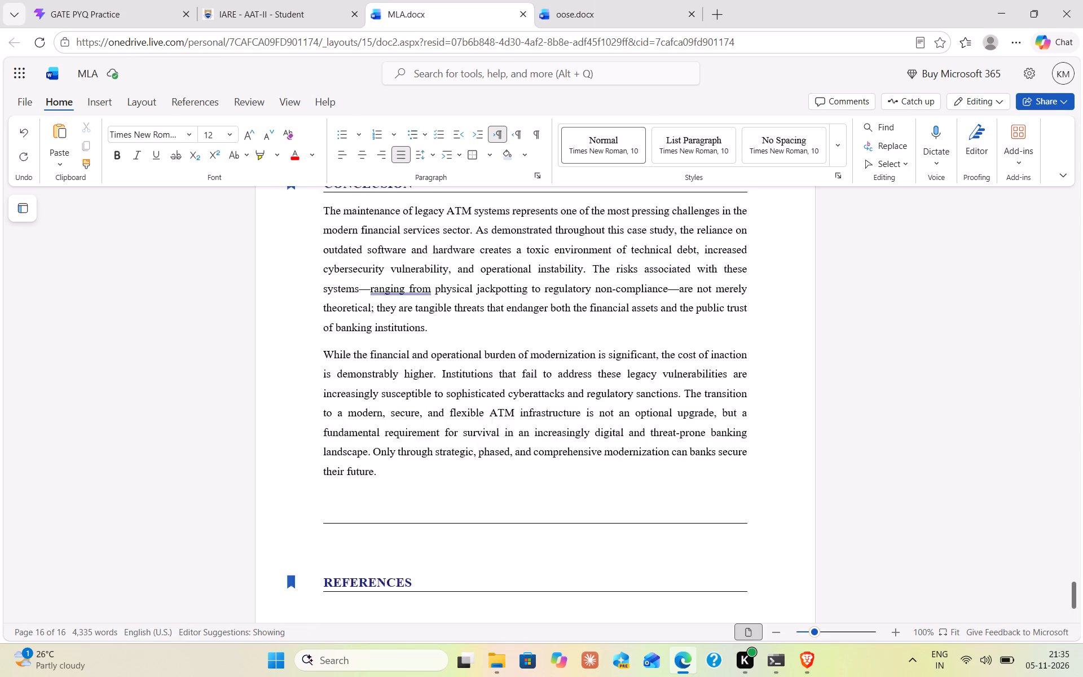
{"action": "scroll", "coordinate": [377, 563], "scroll_direction": "down", "scroll_amount": 2}
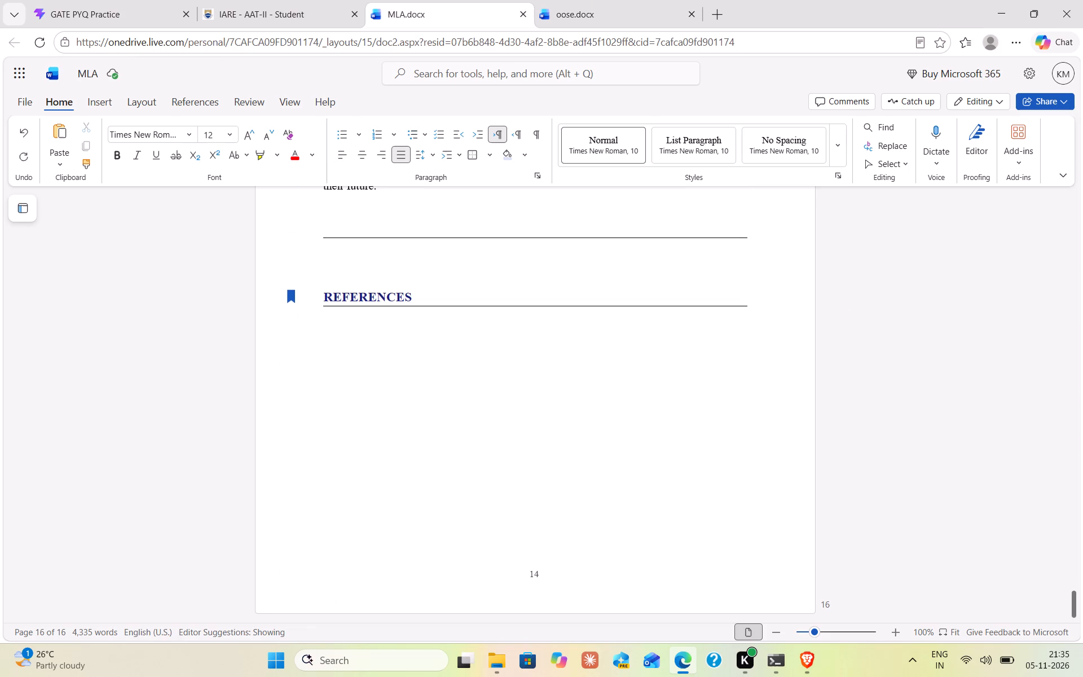
{"action": "left_click", "coordinate": [457, 296]}
{"action": "key", "text": "Return"}
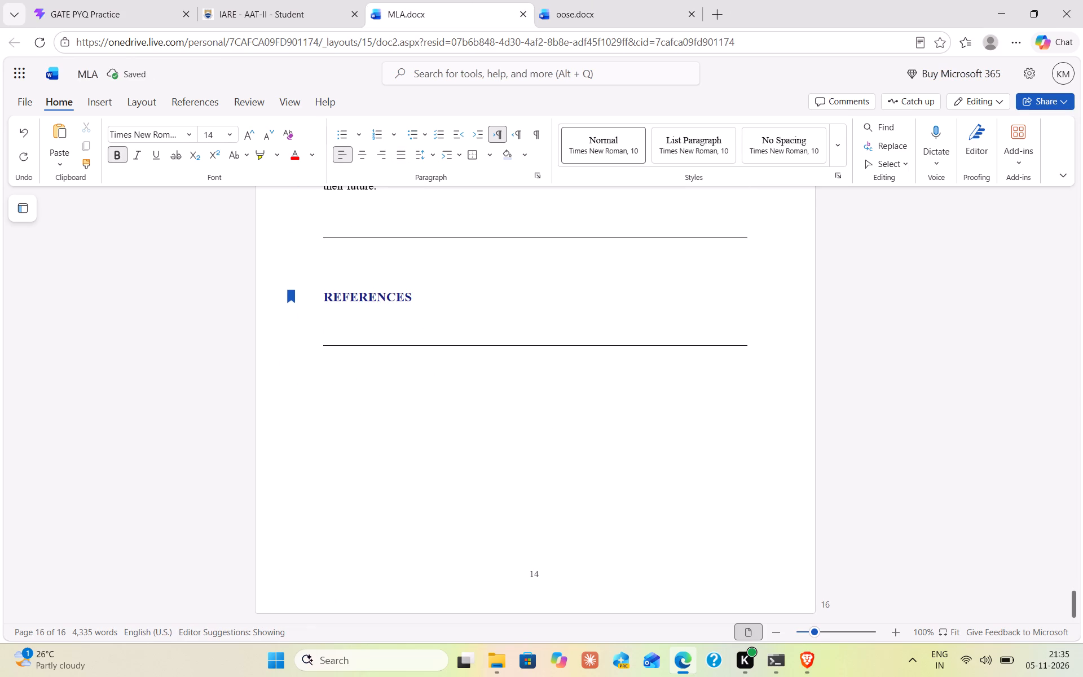
{"action": "key", "text": "ctrl+v"}
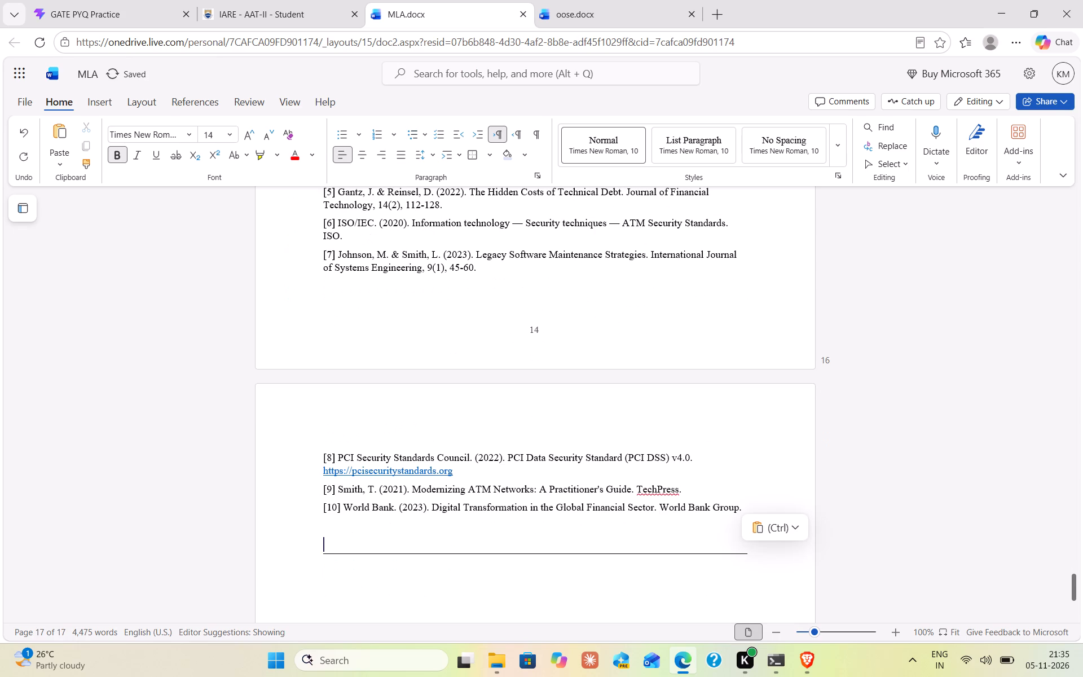
Review MLA.docx from the pasted references and conclusion back through the earlier chapters to the cover page.
{"action": "scroll", "coordinate": [457, 296], "scroll_direction": "up", "scroll_amount": 5}
{"action": "scroll", "coordinate": [457, 296], "scroll_direction": "right", "scroll_amount": 1}
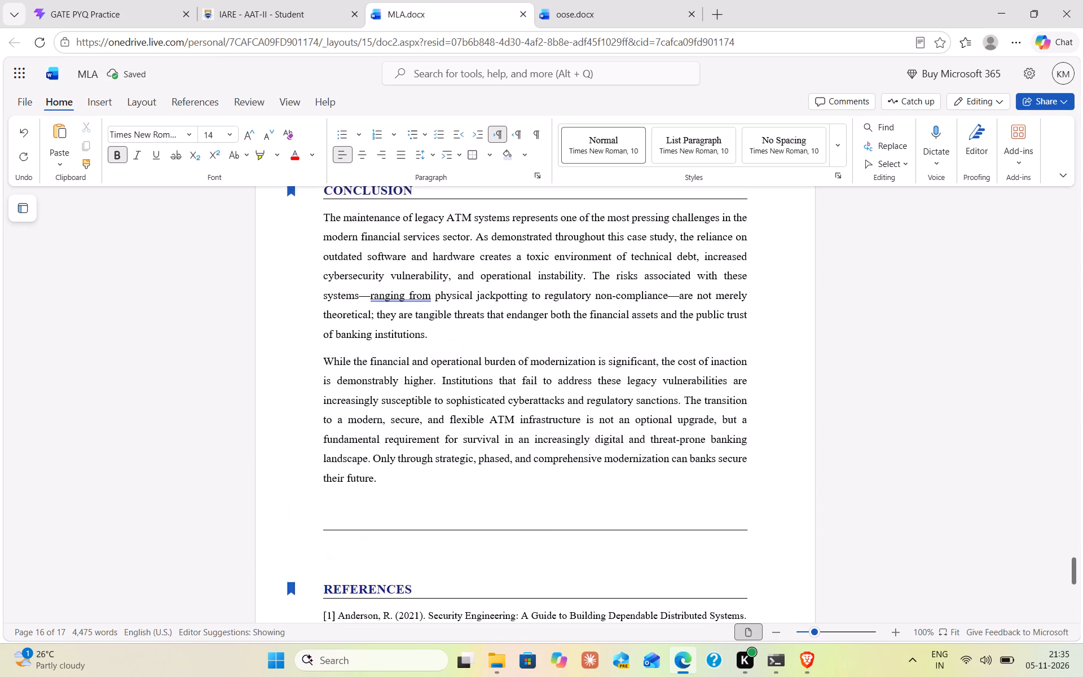
{"action": "scroll", "coordinate": [457, 296], "scroll_direction": "right", "scroll_amount": 1}
{"action": "scroll", "coordinate": [457, 296], "scroll_direction": "up", "scroll_amount": 5}
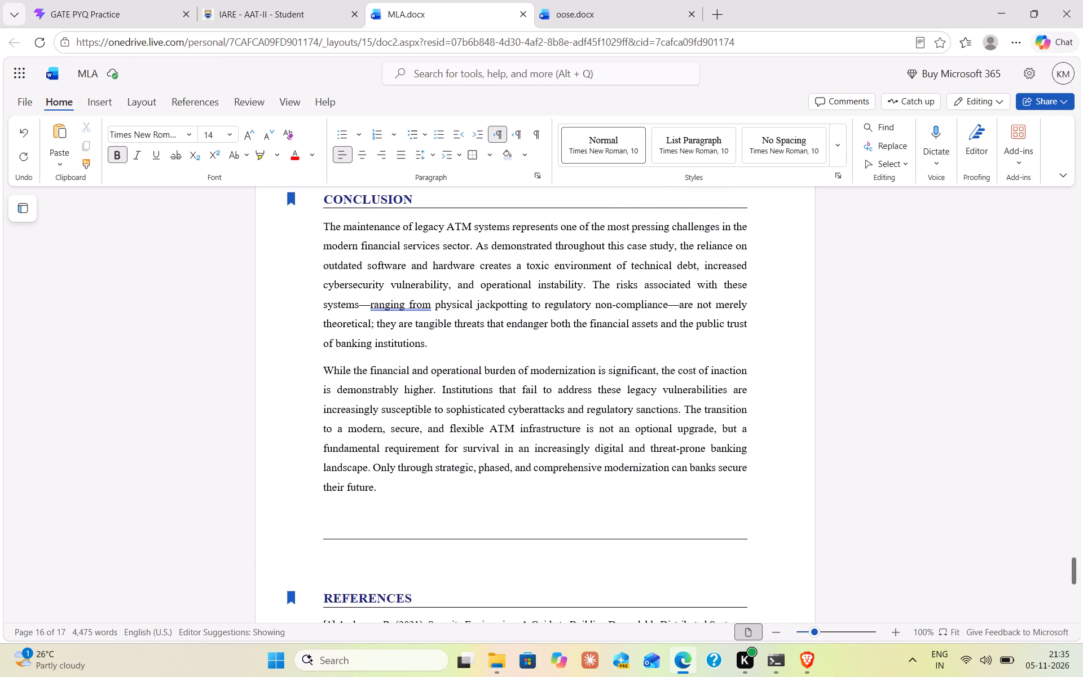
{"action": "scroll", "coordinate": [457, 296], "scroll_direction": "up", "scroll_amount": 6}
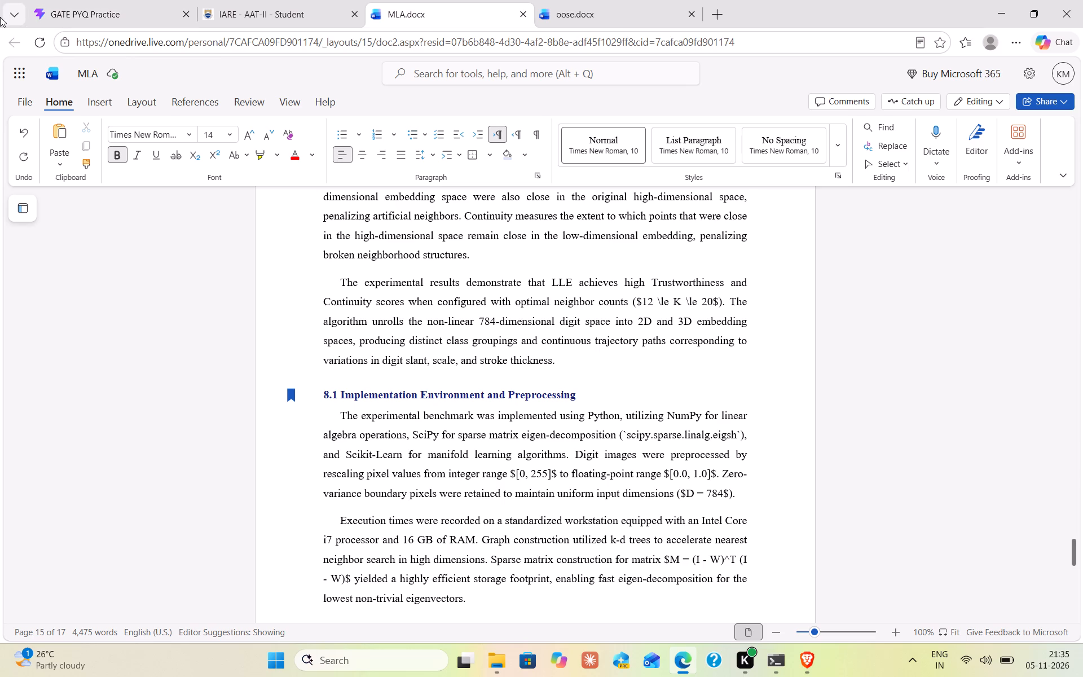
{"action": "scroll", "coordinate": [306, 292], "scroll_direction": "down", "scroll_amount": 4}
{"action": "scroll", "coordinate": [306, 292], "scroll_direction": "up", "scroll_amount": 14}
{"action": "scroll", "coordinate": [306, 292], "scroll_direction": "up", "scroll_amount": 15}
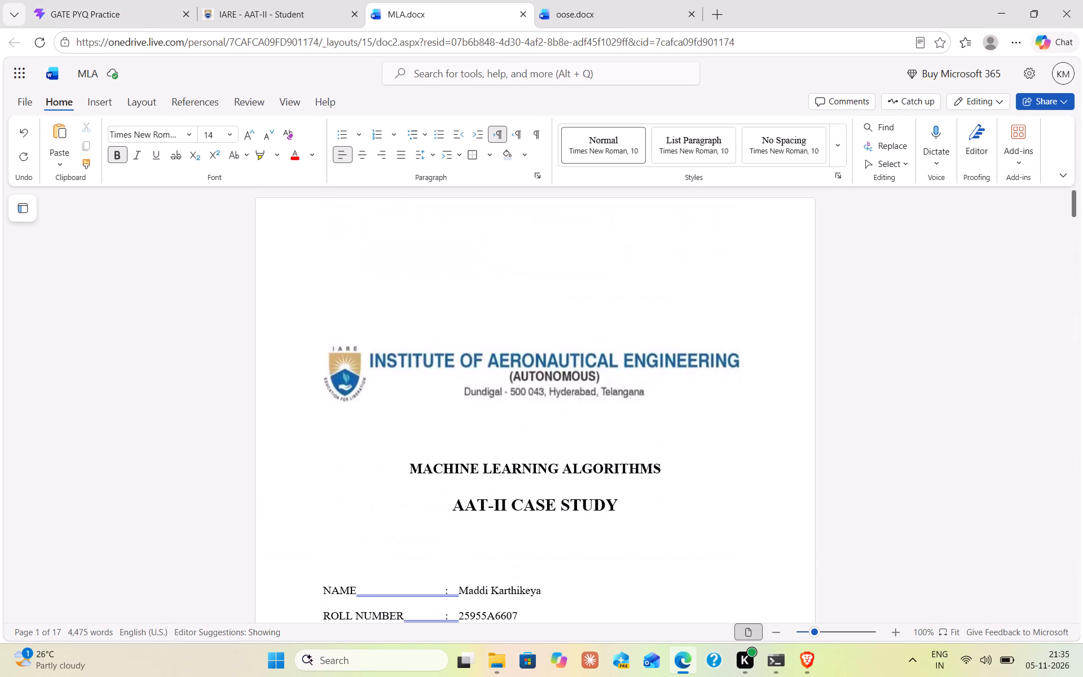
Export MLA.docx as a PDF, download it as MLA.pdf and close the document.
{"action": "left_click", "coordinate": [23, 108]}
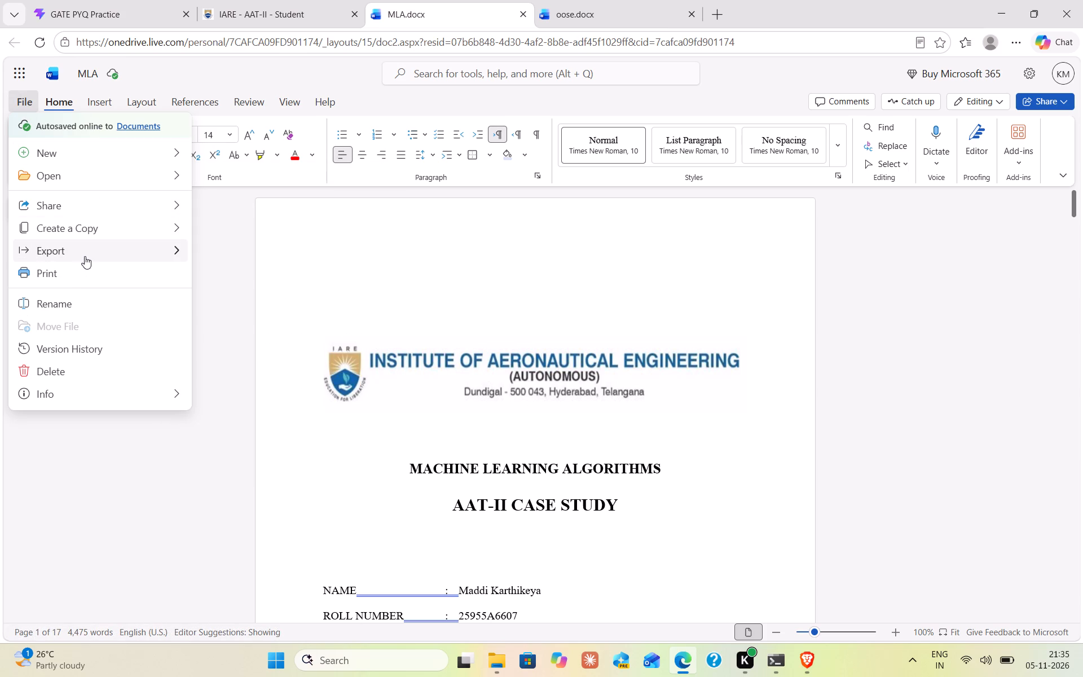
{"action": "left_click", "coordinate": [208, 256]}
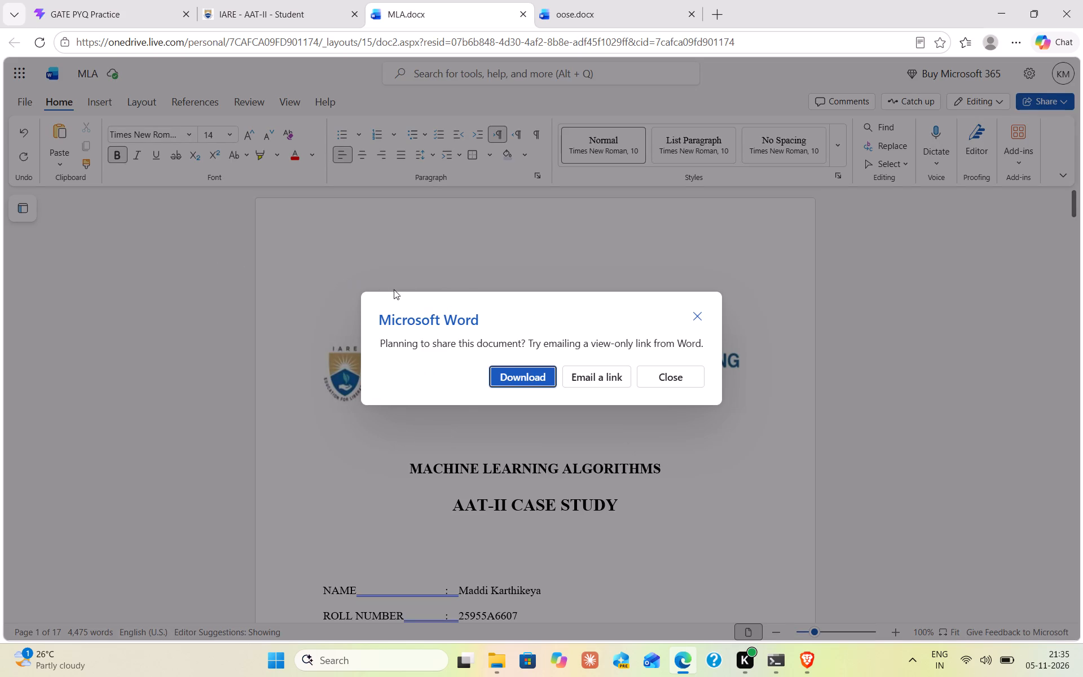
{"action": "left_click", "coordinate": [510, 379]}
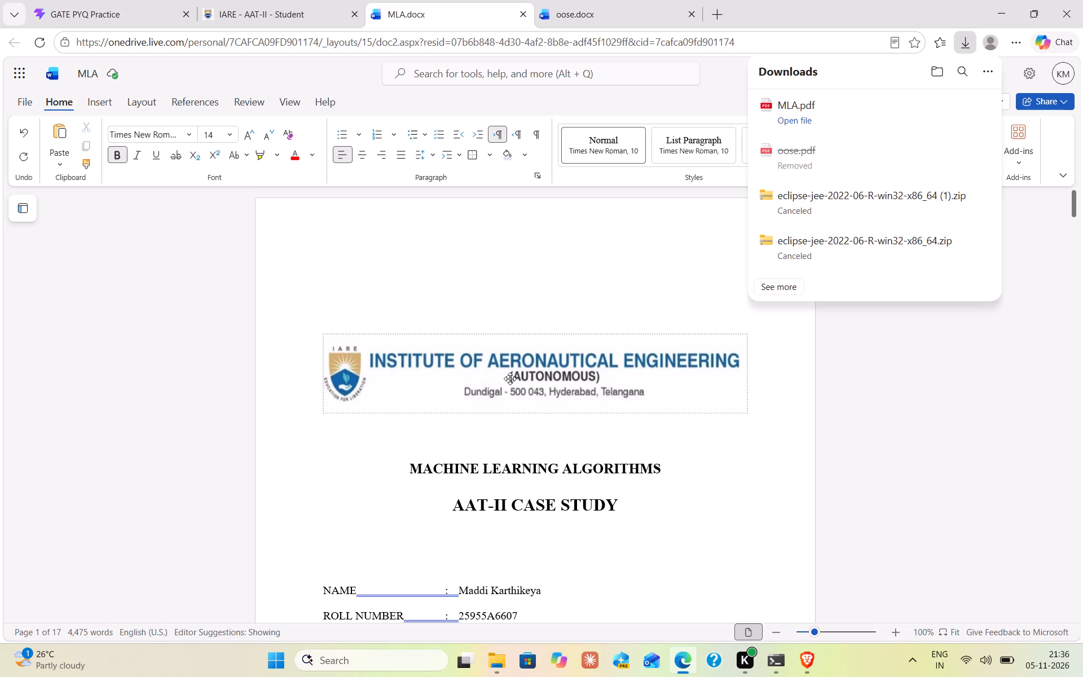
{"action": "left_click", "coordinate": [494, 667]}
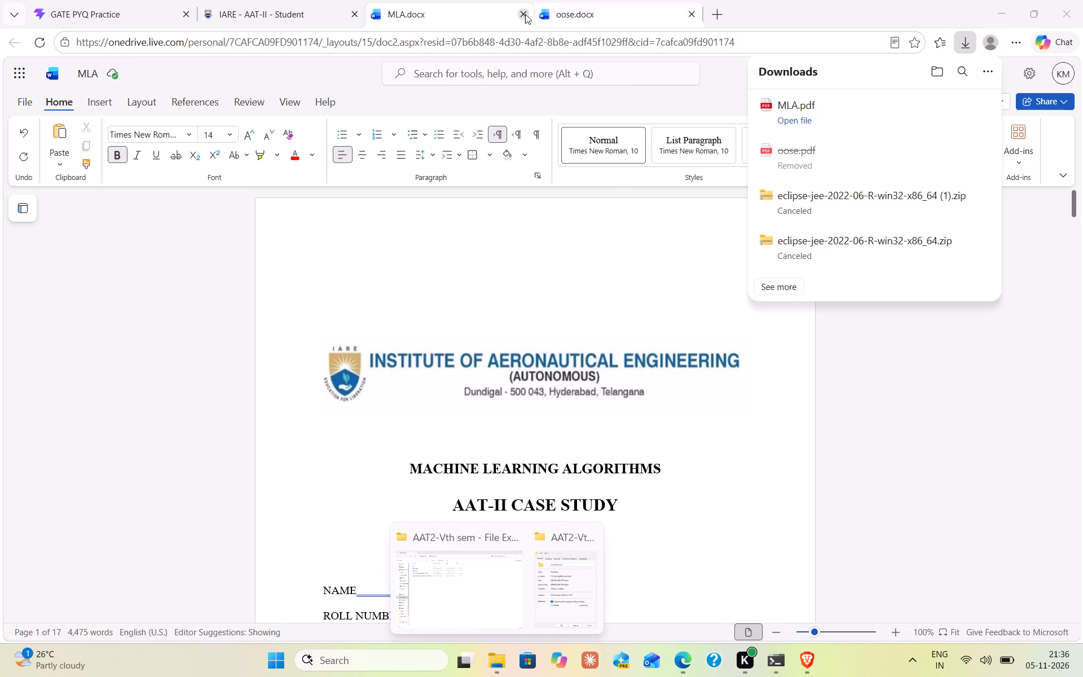
{"action": "left_click", "coordinate": [522, 14]}
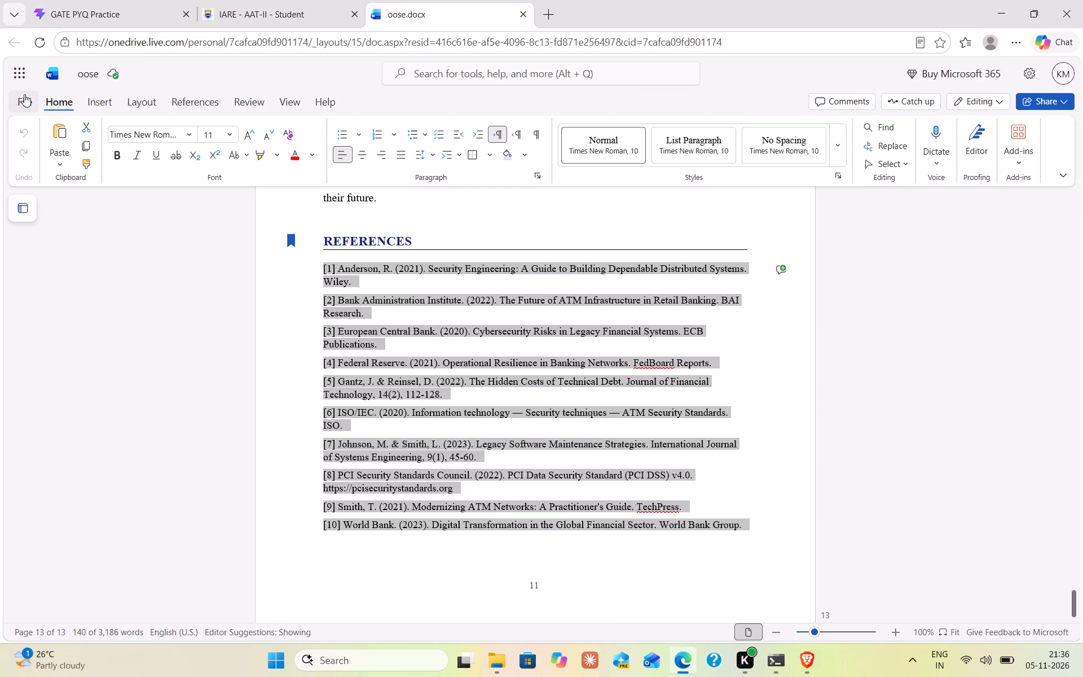
Open Knowledge_Representation_and_Reasoning_Assignment.docx from the AAT2-Vth sem folder on this device in Word.
{"action": "left_click", "coordinate": [24, 94]}
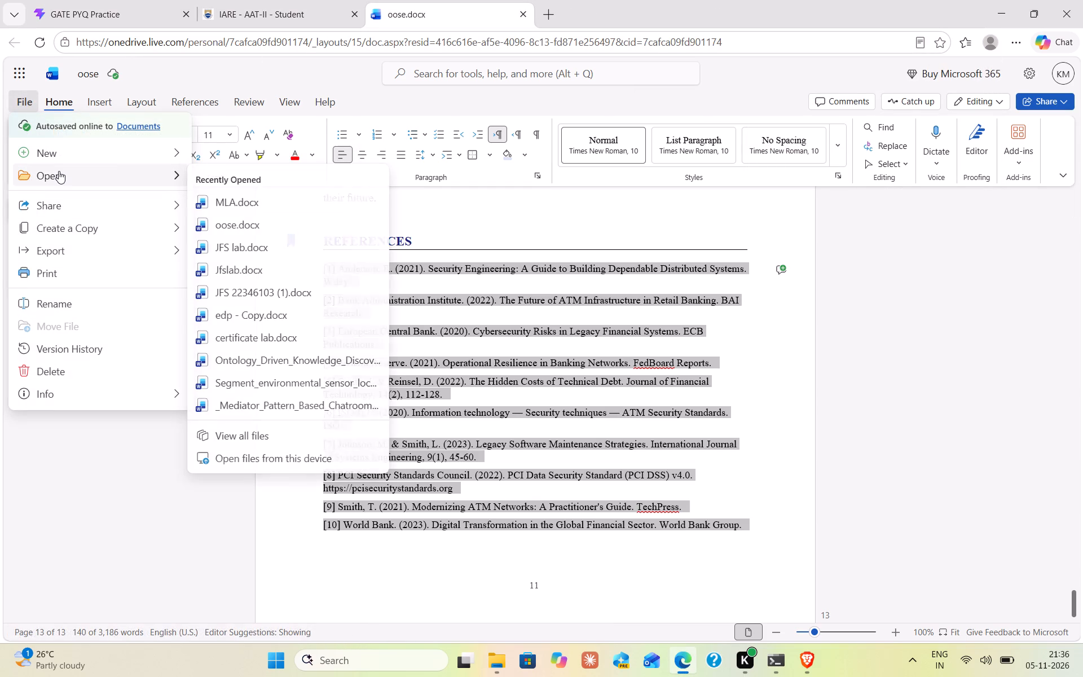
{"action": "left_click", "coordinate": [270, 456]}
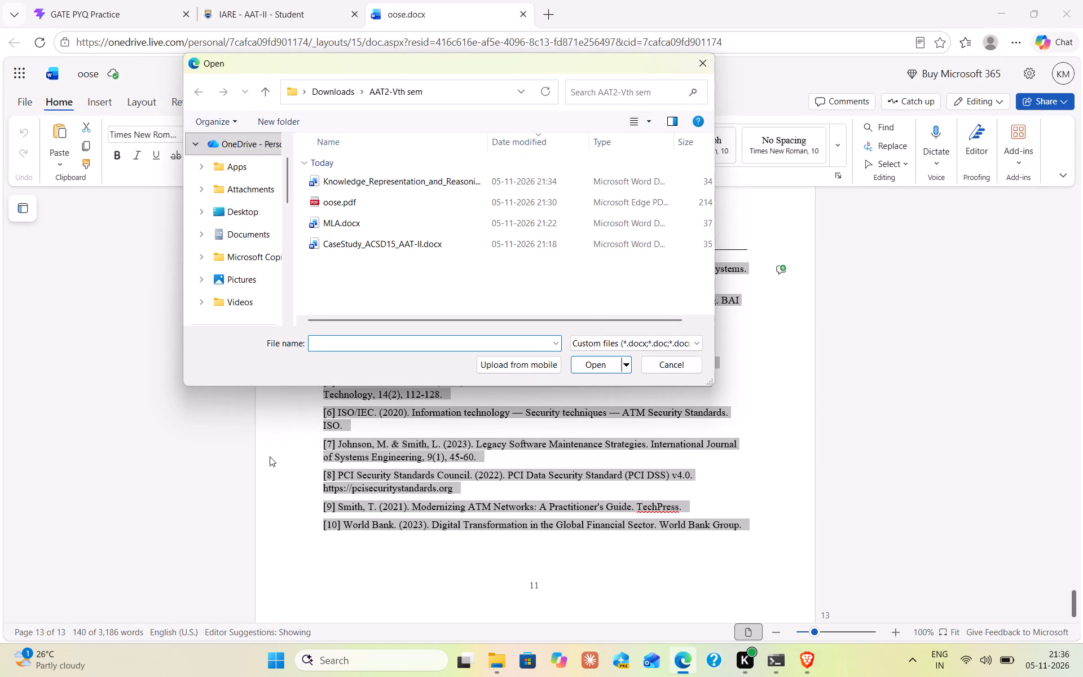
{"action": "double_click", "coordinate": [472, 185]}
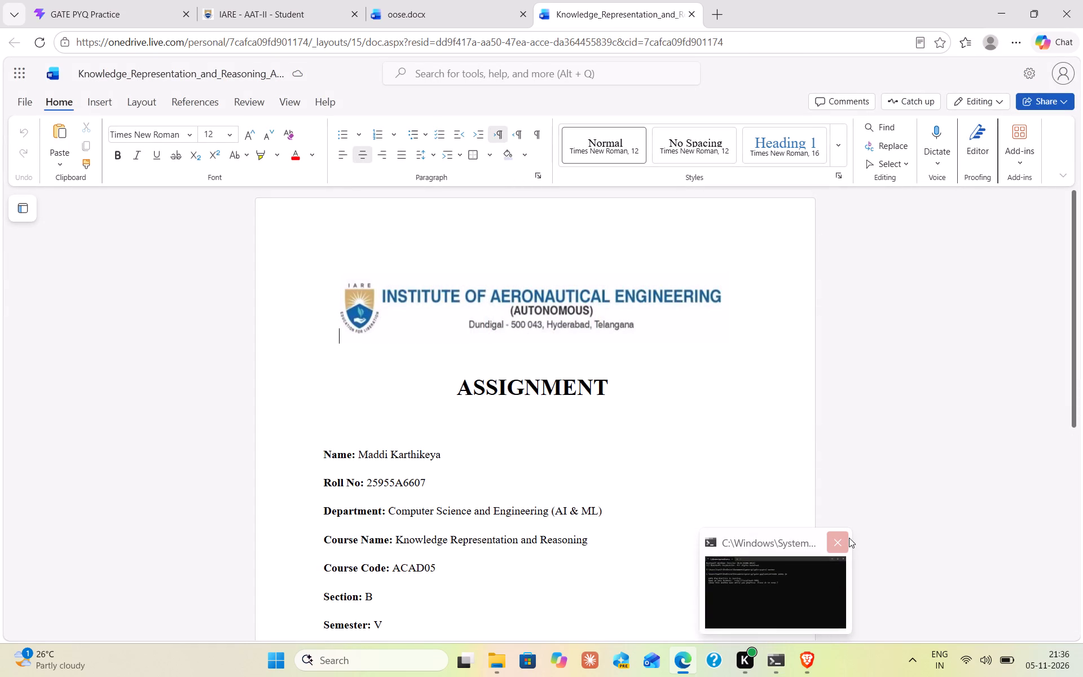
Close the command-line window and the GATE PYQ Practice page.
{"action": "left_click", "coordinate": [849, 535]}
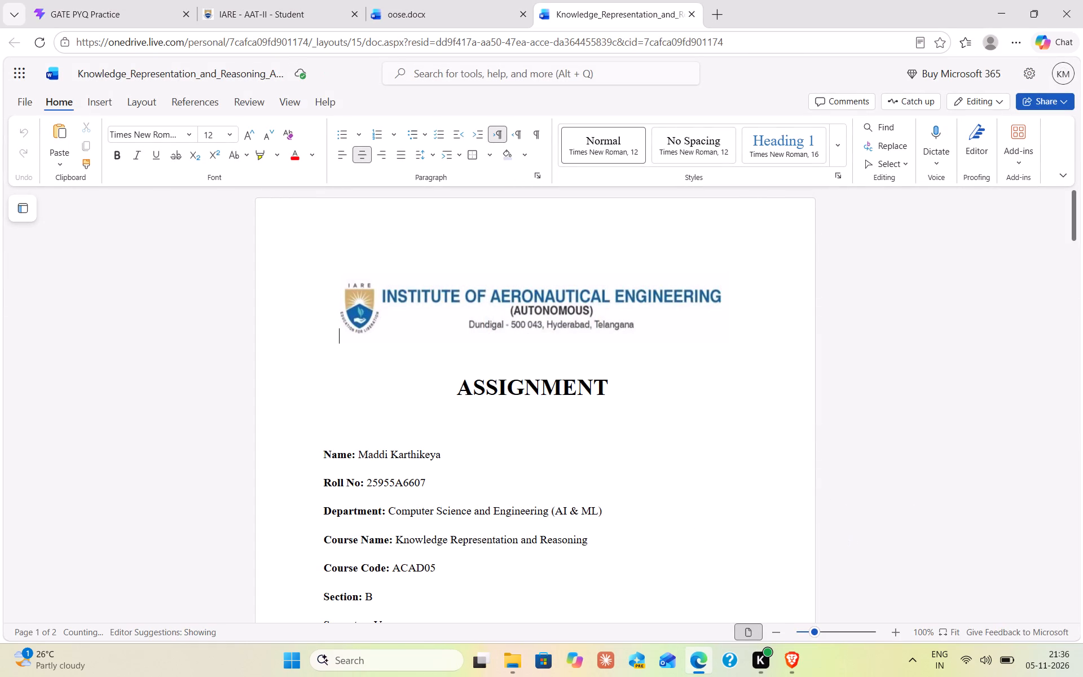
{"action": "left_click", "coordinate": [190, 11]}
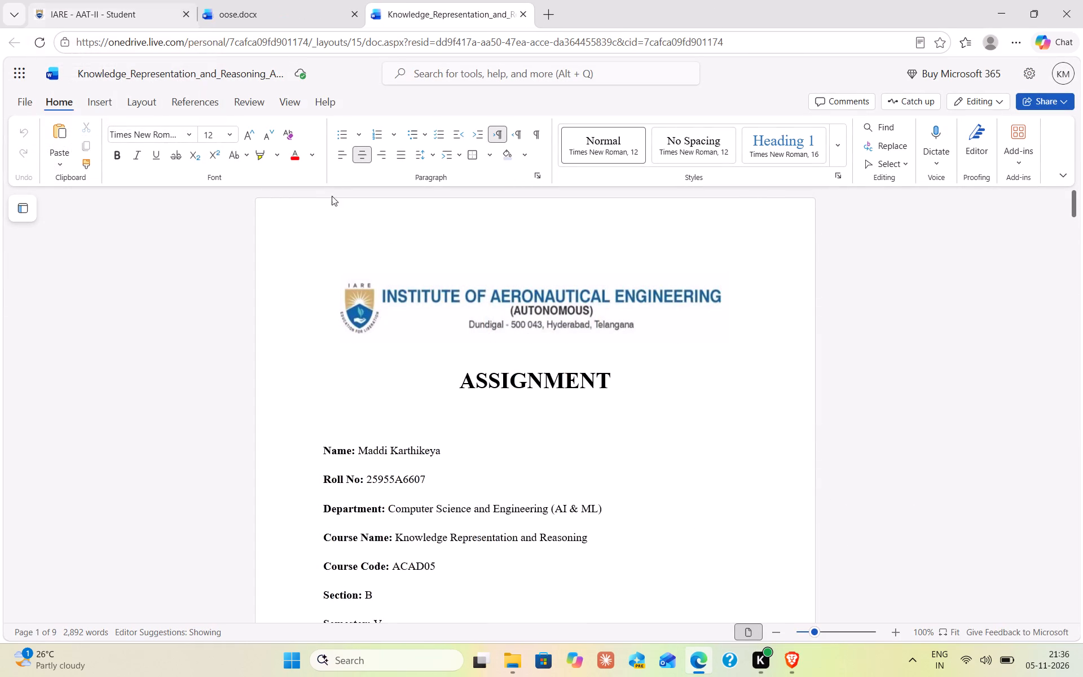
Review Knowledge_Representation_and_Reasoning_Assignment.docx from the cover page through the answers to the last page.
{"action": "scroll", "coordinate": [505, 479], "scroll_direction": "down", "scroll_amount": 4}
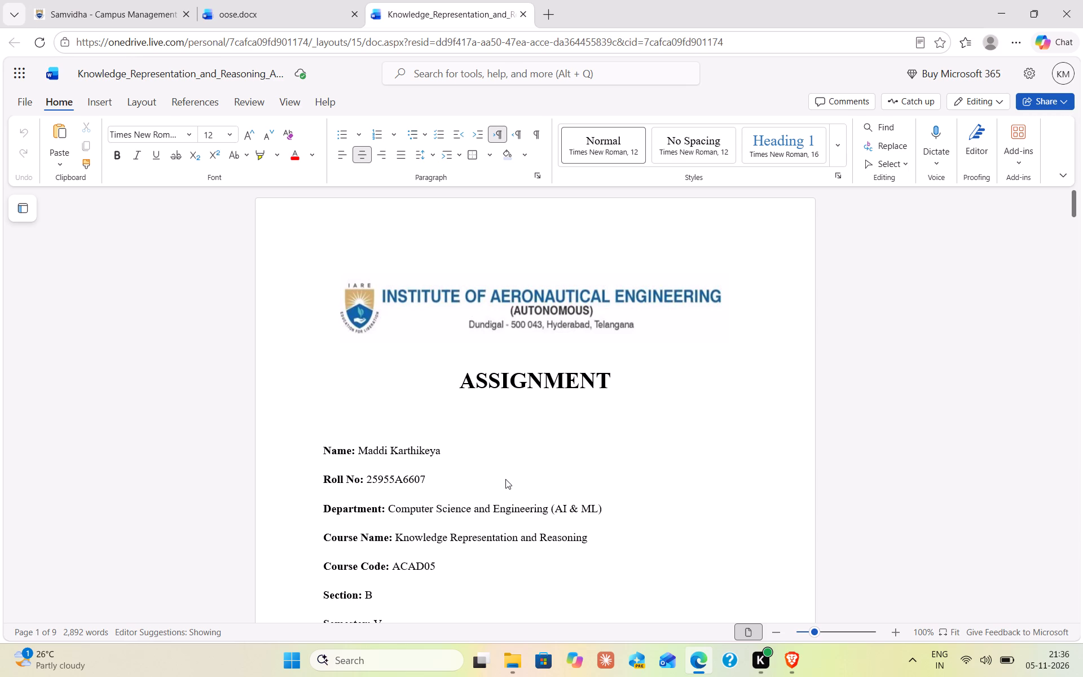
{"action": "scroll", "coordinate": [541, 428], "scroll_direction": "down", "scroll_amount": 2}
{"action": "scroll", "coordinate": [541, 428], "scroll_direction": "up", "scroll_amount": 2}
{"action": "scroll", "coordinate": [455, 475], "scroll_direction": "down", "scroll_amount": 2}
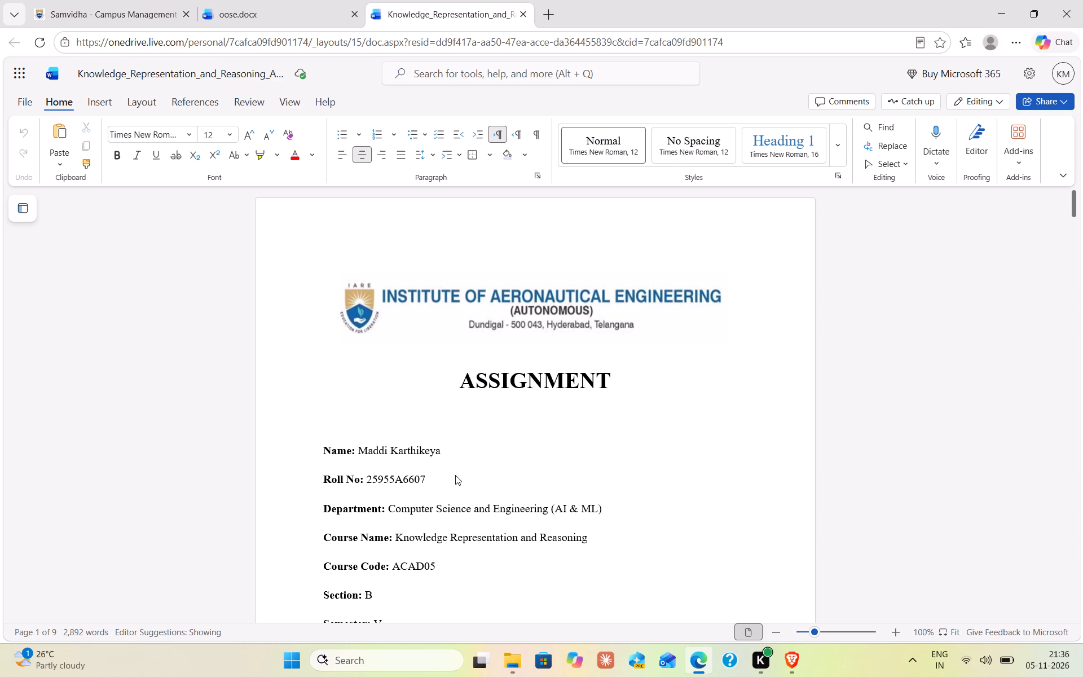
{"action": "scroll", "coordinate": [455, 475], "scroll_direction": "down", "scroll_amount": 1}
{"action": "double_click", "coordinate": [455, 475]}
{"action": "scroll", "coordinate": [455, 475], "scroll_direction": "down", "scroll_amount": 4}
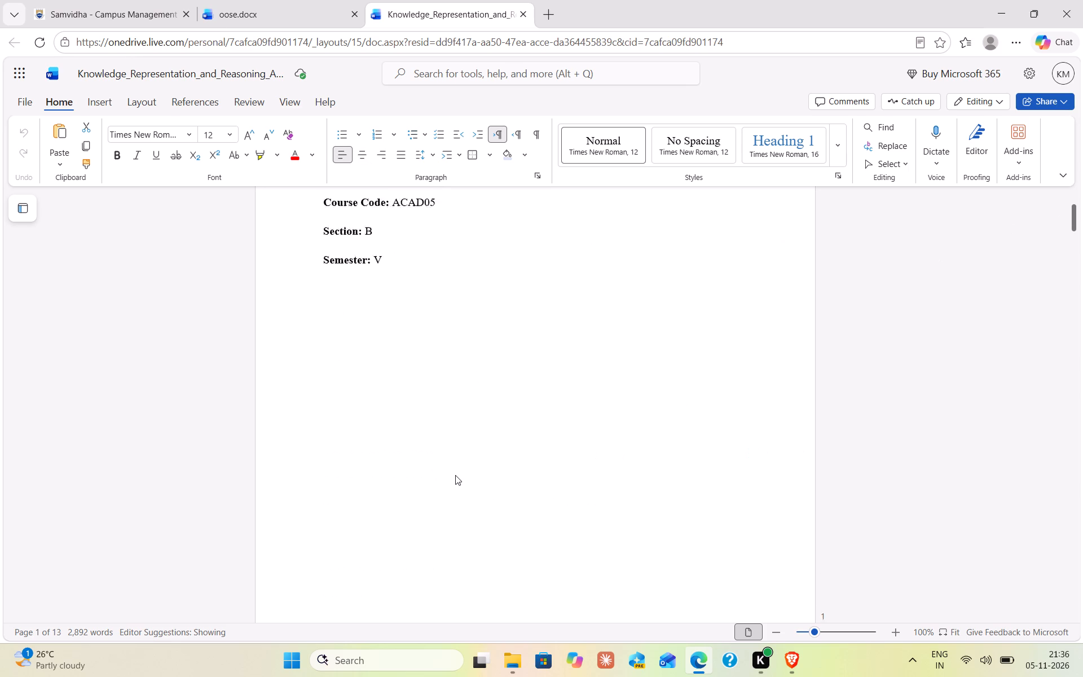
{"action": "scroll", "coordinate": [455, 475], "scroll_direction": "down", "scroll_amount": 16}
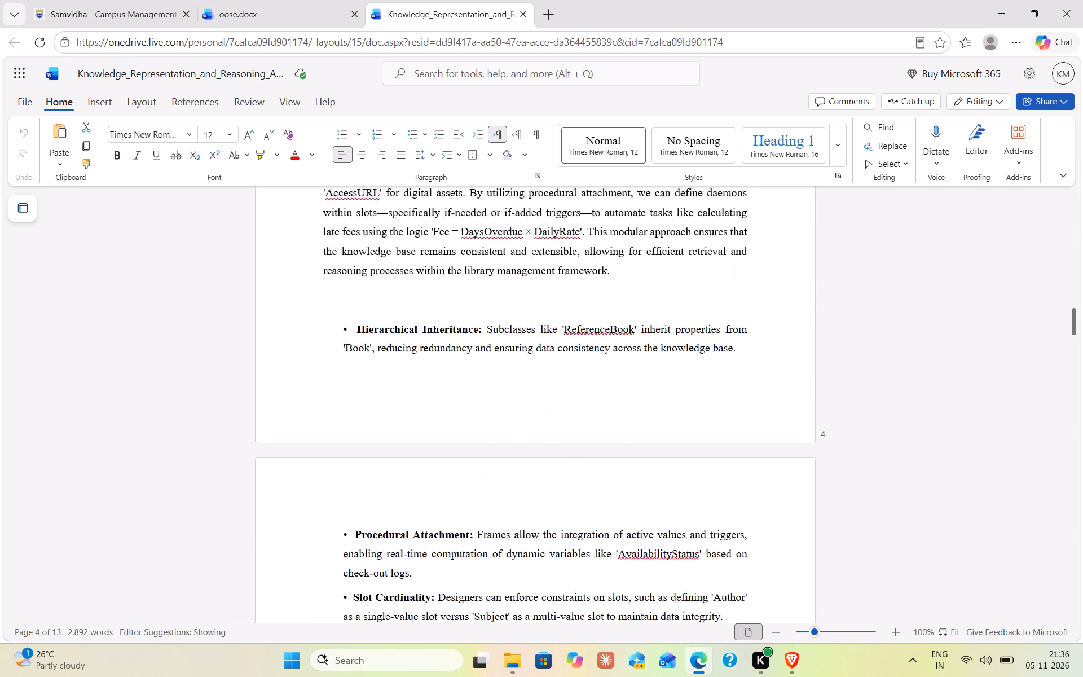
{"action": "scroll", "coordinate": [455, 475], "scroll_direction": "down", "scroll_amount": 14}
{"action": "scroll", "coordinate": [455, 475], "scroll_direction": "down", "scroll_amount": 7}
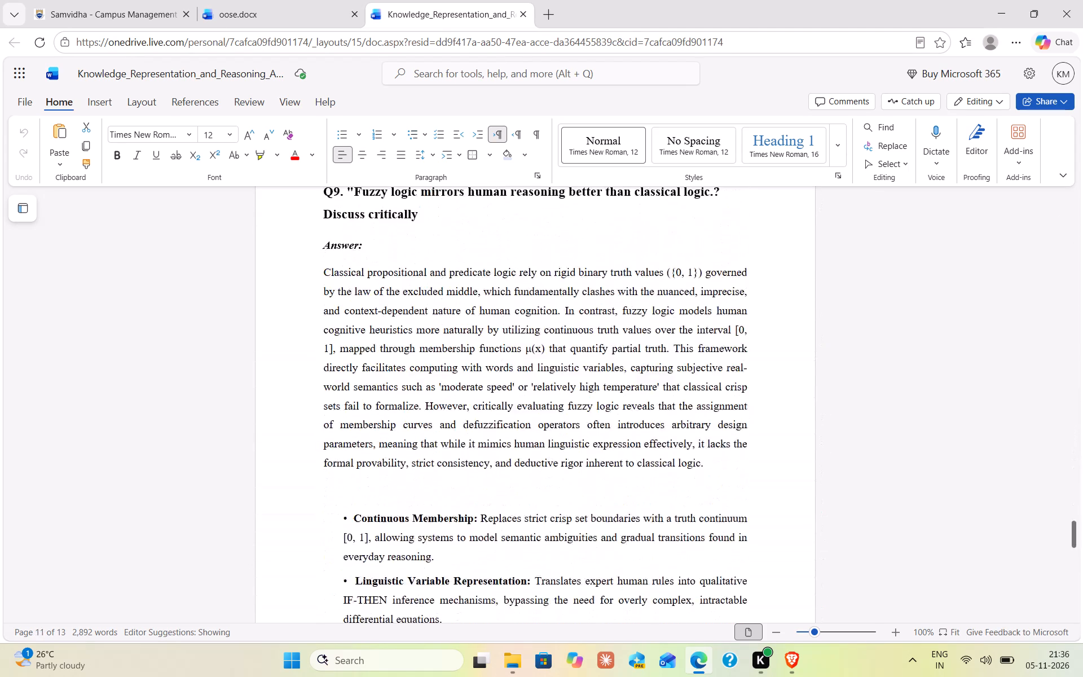
{"action": "scroll", "coordinate": [455, 475], "scroll_direction": "down", "scroll_amount": 7}
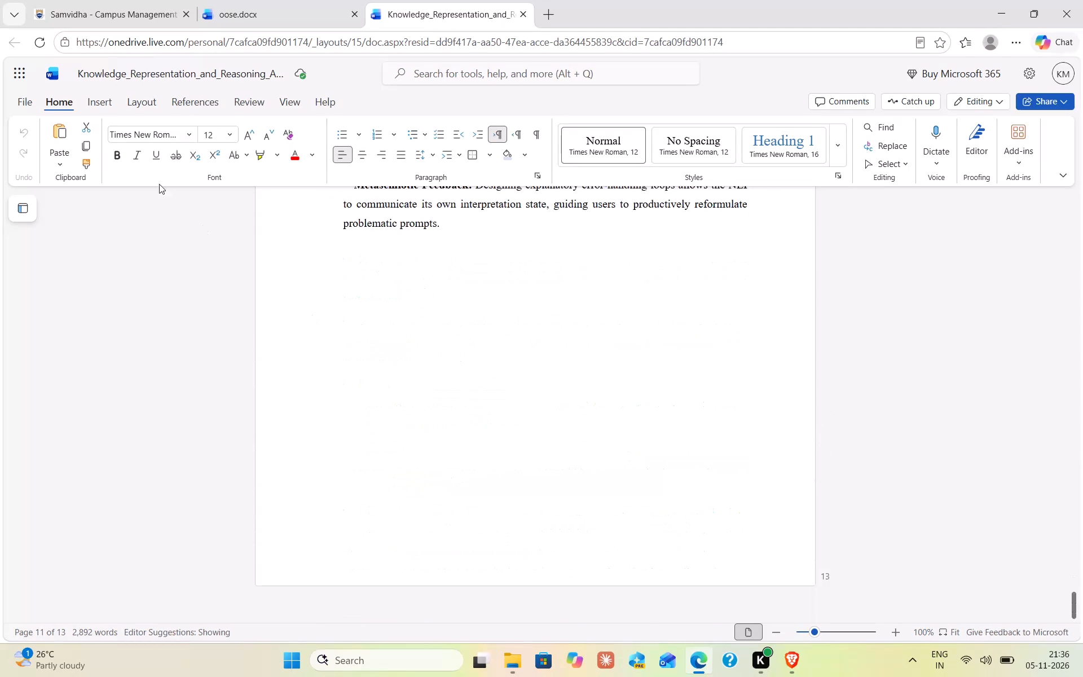
Export the Knowledge Representation and Reasoning assignment as a PDF and download it.
{"action": "left_click", "coordinate": [19, 106]}
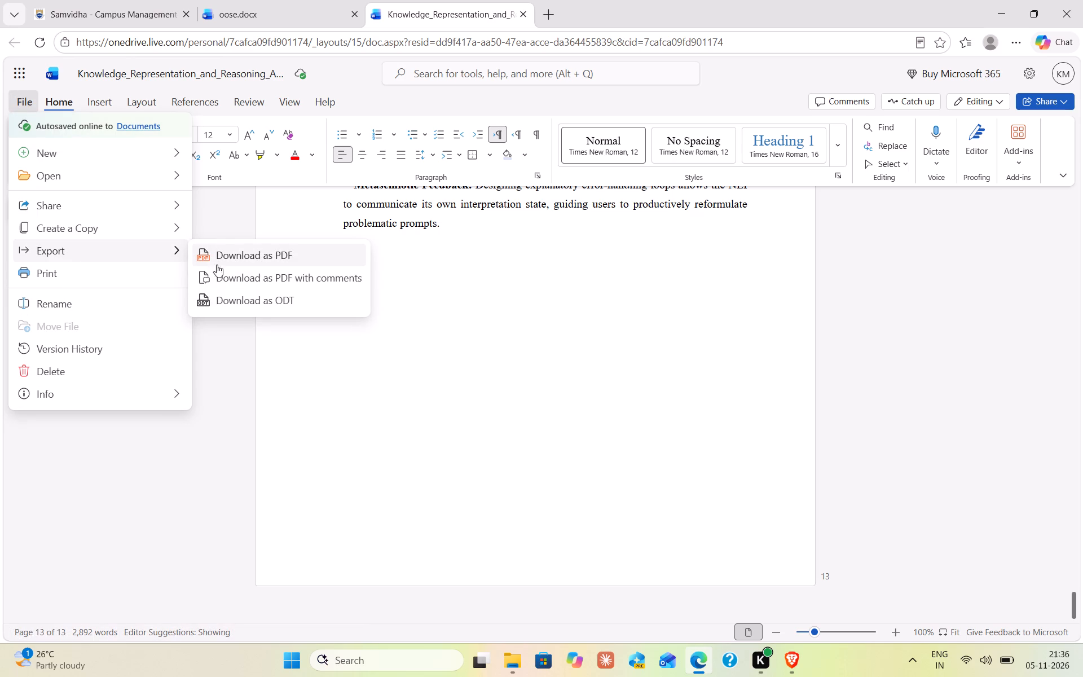
{"action": "left_click", "coordinate": [223, 262]}
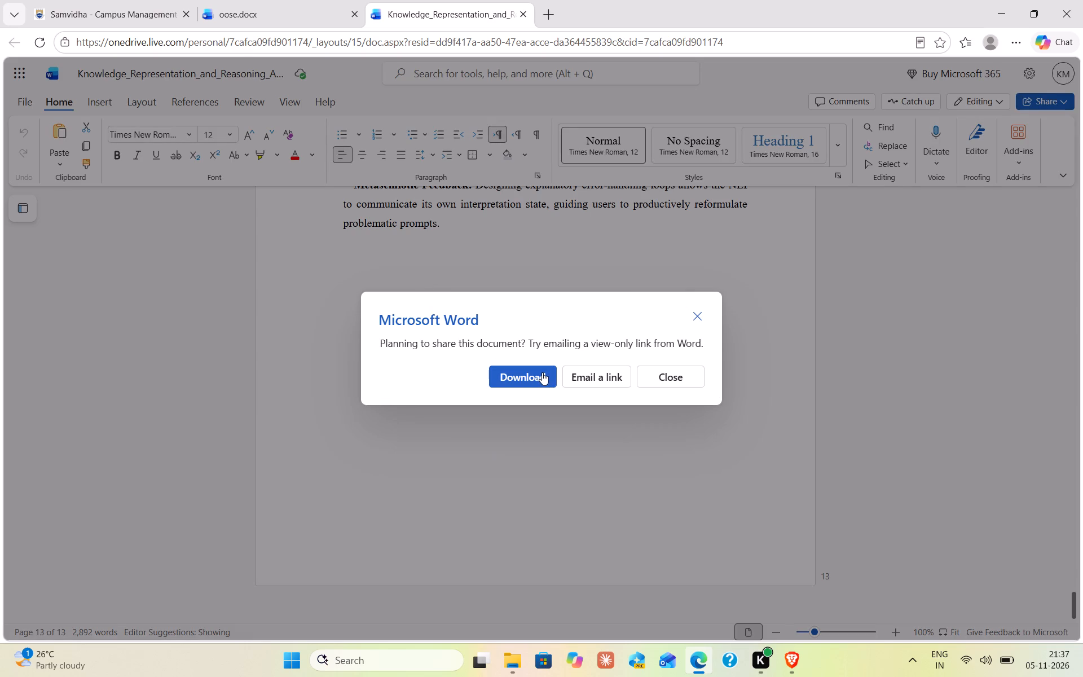
{"action": "left_click", "coordinate": [542, 372]}
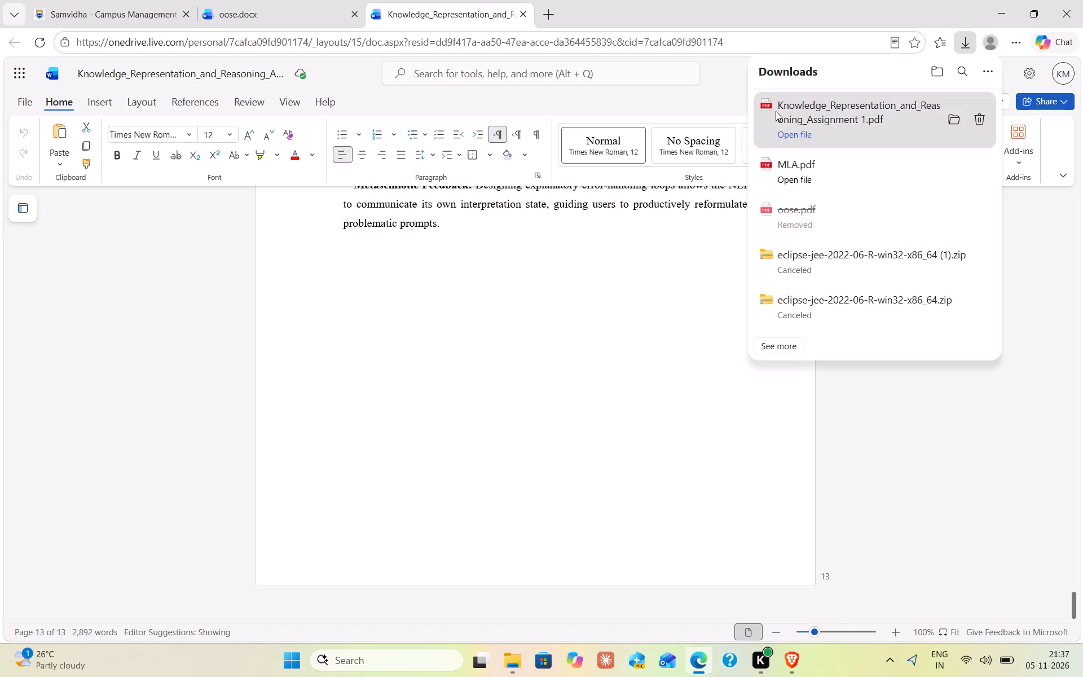
Open the downloaded Knowledge Representation and Reasoning assignment PDF and check its pages through to the end and back to the cover.
{"action": "left_click", "coordinate": [786, 128]}
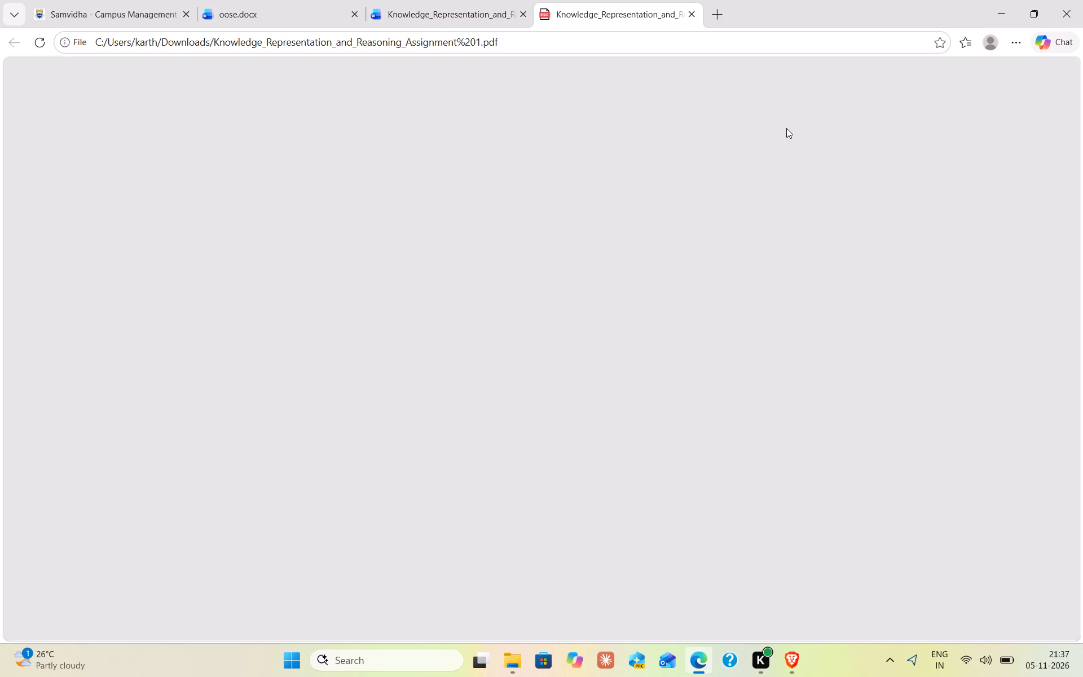
{"action": "scroll", "coordinate": [494, 353], "scroll_direction": "down", "scroll_amount": 11}
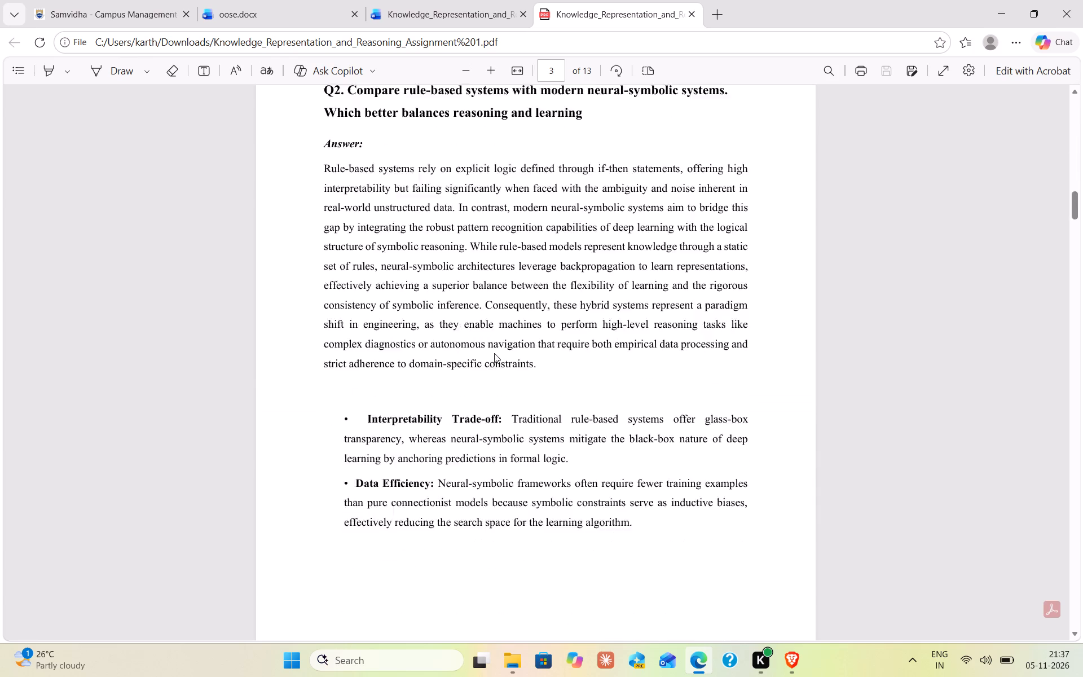
{"action": "scroll", "coordinate": [494, 353], "scroll_direction": "down", "scroll_amount": 15}
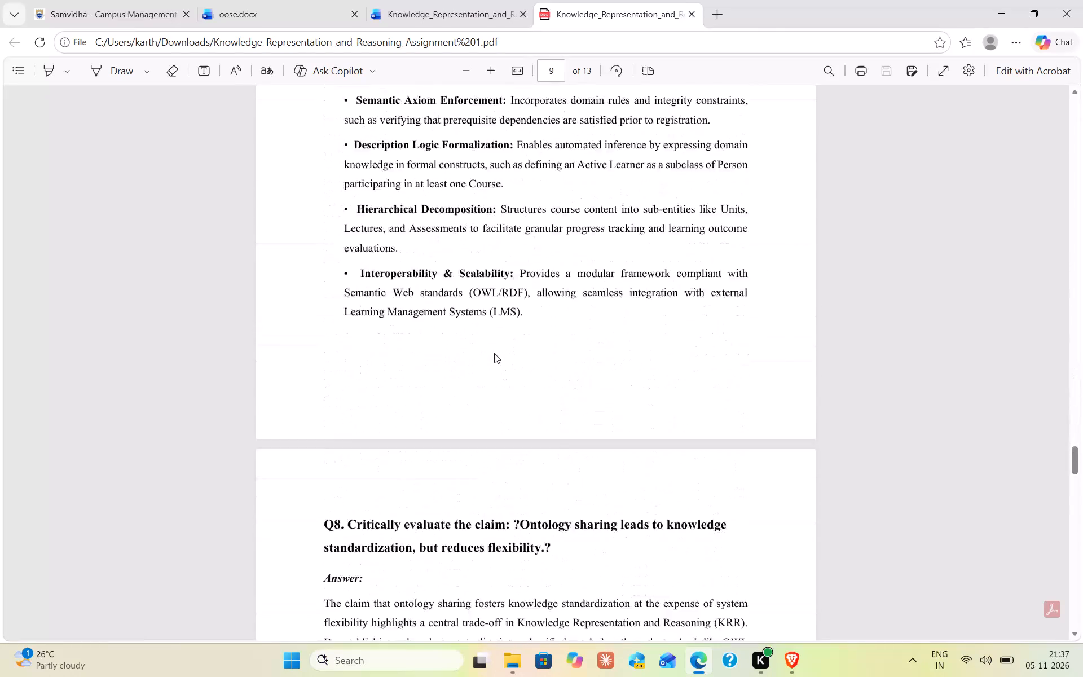
{"action": "scroll", "coordinate": [494, 353], "scroll_direction": "down", "scroll_amount": 19}
{"action": "scroll", "coordinate": [494, 353], "scroll_direction": "up", "scroll_amount": 2}
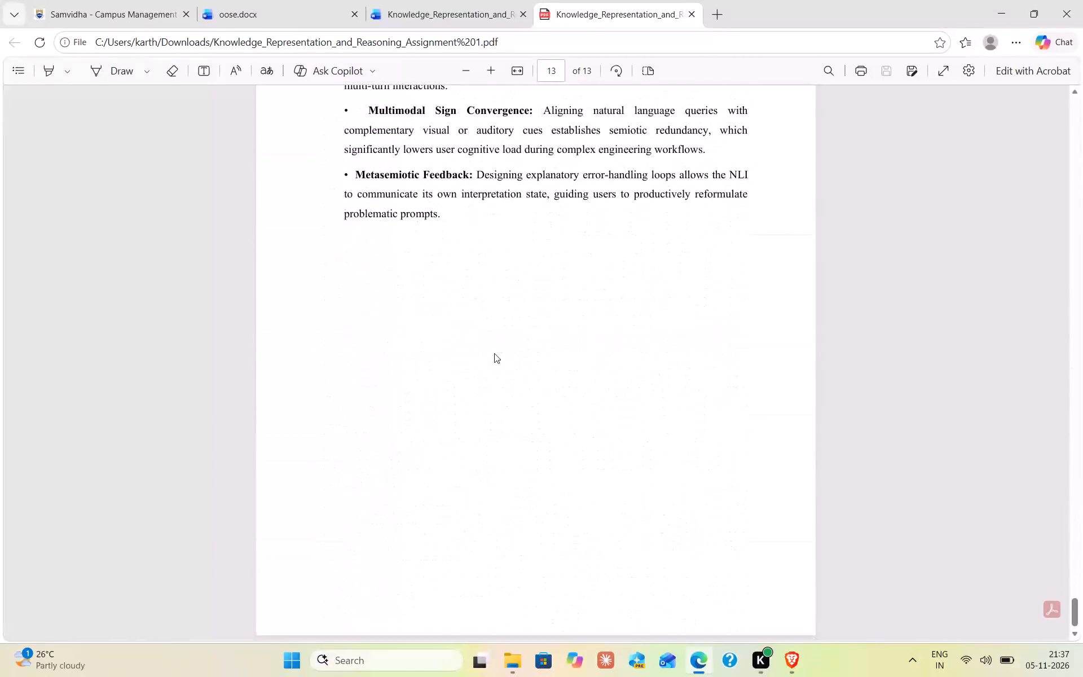
{"action": "scroll", "coordinate": [494, 353], "scroll_direction": "up", "scroll_amount": 17}
{"action": "scroll", "coordinate": [494, 353], "scroll_direction": "up", "scroll_amount": 20}
{"action": "scroll", "coordinate": [494, 353], "scroll_direction": "up", "scroll_amount": 15}
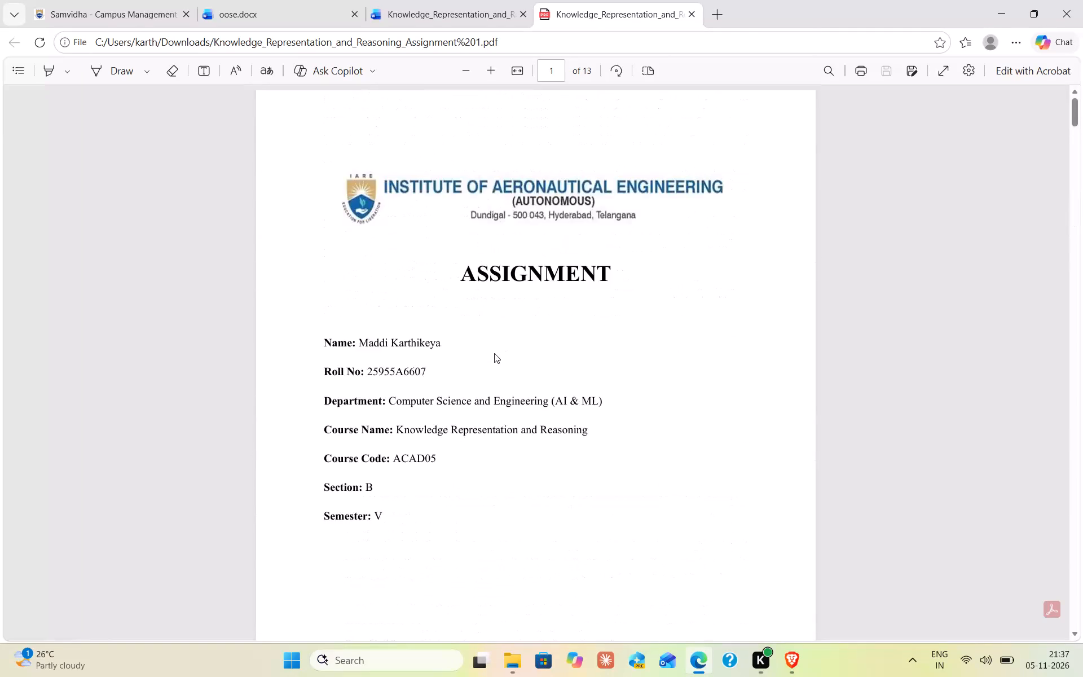
{"action": "scroll", "coordinate": [494, 353], "scroll_direction": "up", "scroll_amount": 6}
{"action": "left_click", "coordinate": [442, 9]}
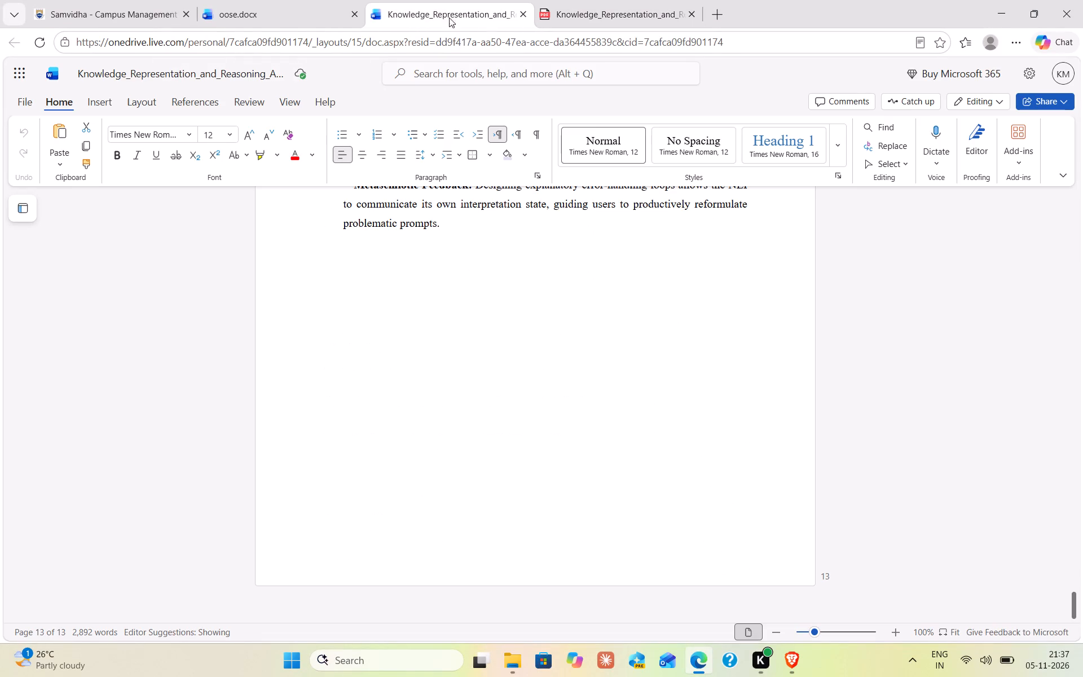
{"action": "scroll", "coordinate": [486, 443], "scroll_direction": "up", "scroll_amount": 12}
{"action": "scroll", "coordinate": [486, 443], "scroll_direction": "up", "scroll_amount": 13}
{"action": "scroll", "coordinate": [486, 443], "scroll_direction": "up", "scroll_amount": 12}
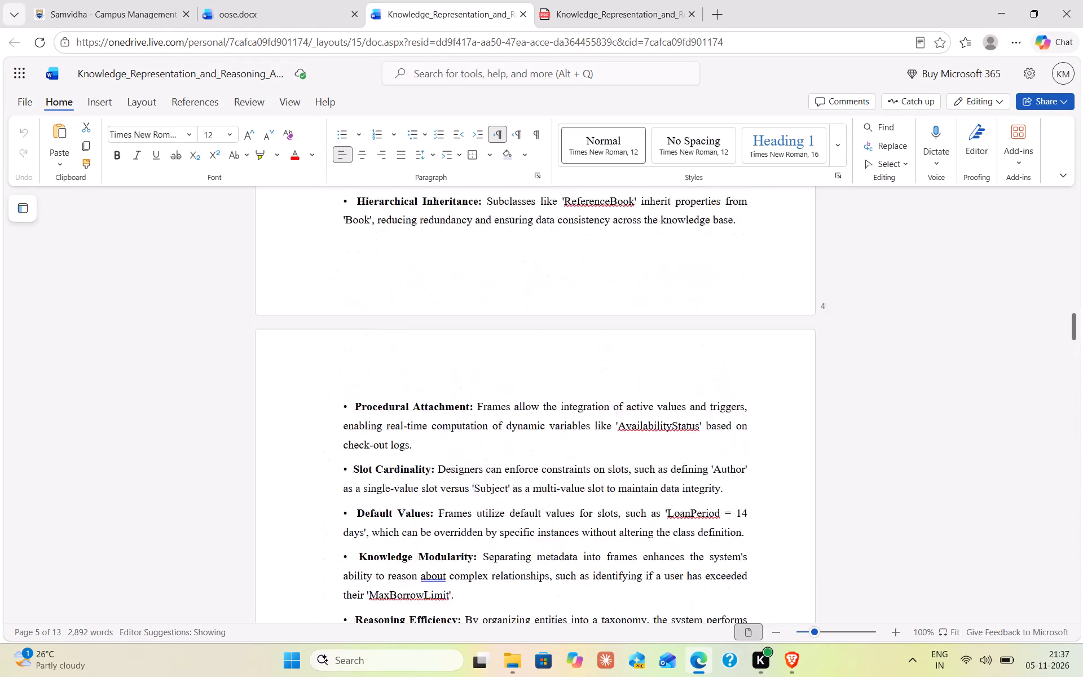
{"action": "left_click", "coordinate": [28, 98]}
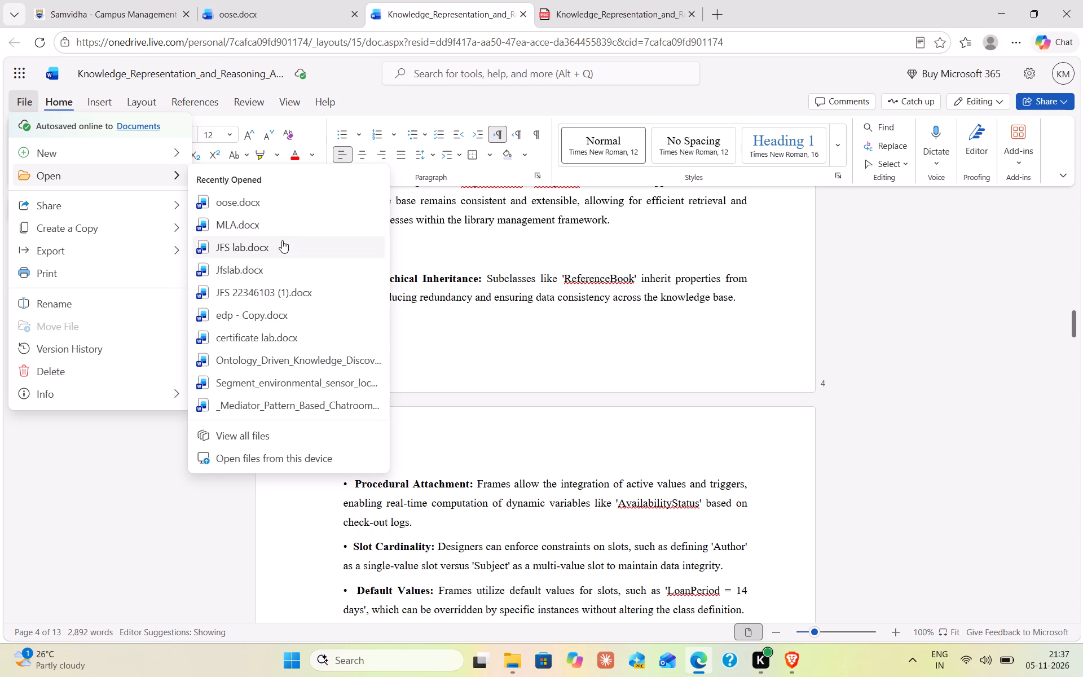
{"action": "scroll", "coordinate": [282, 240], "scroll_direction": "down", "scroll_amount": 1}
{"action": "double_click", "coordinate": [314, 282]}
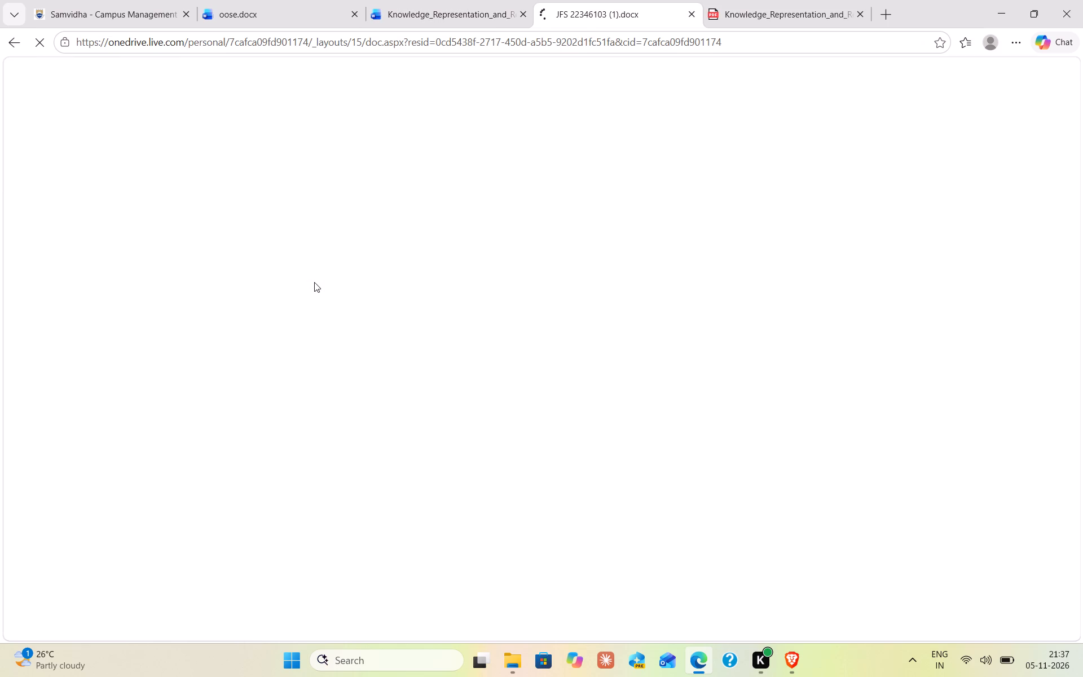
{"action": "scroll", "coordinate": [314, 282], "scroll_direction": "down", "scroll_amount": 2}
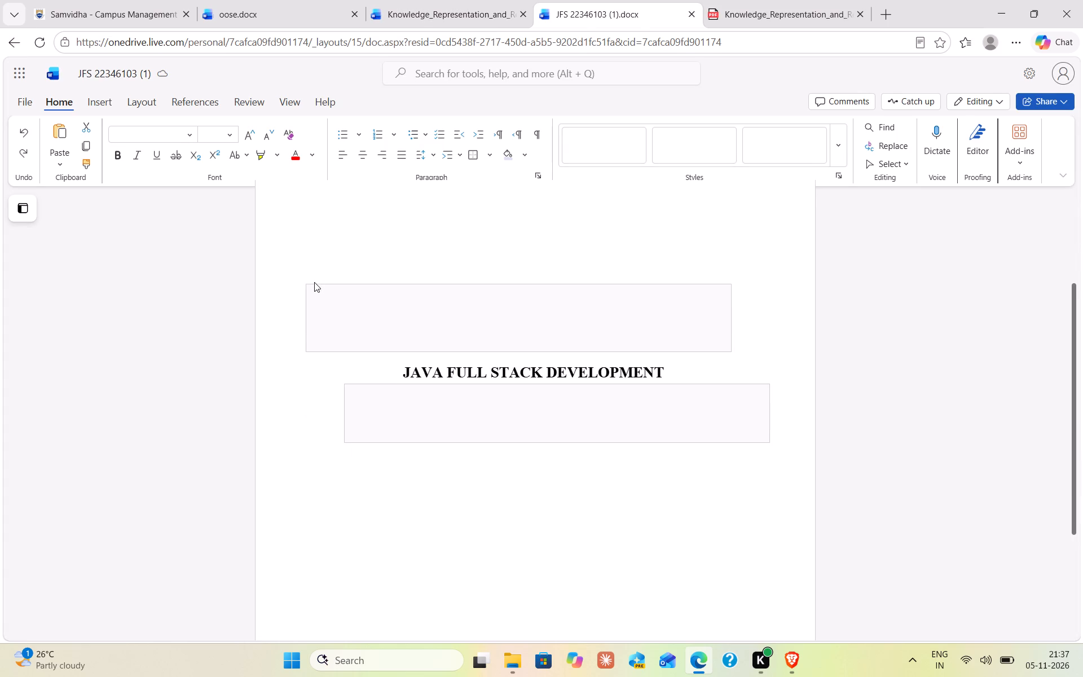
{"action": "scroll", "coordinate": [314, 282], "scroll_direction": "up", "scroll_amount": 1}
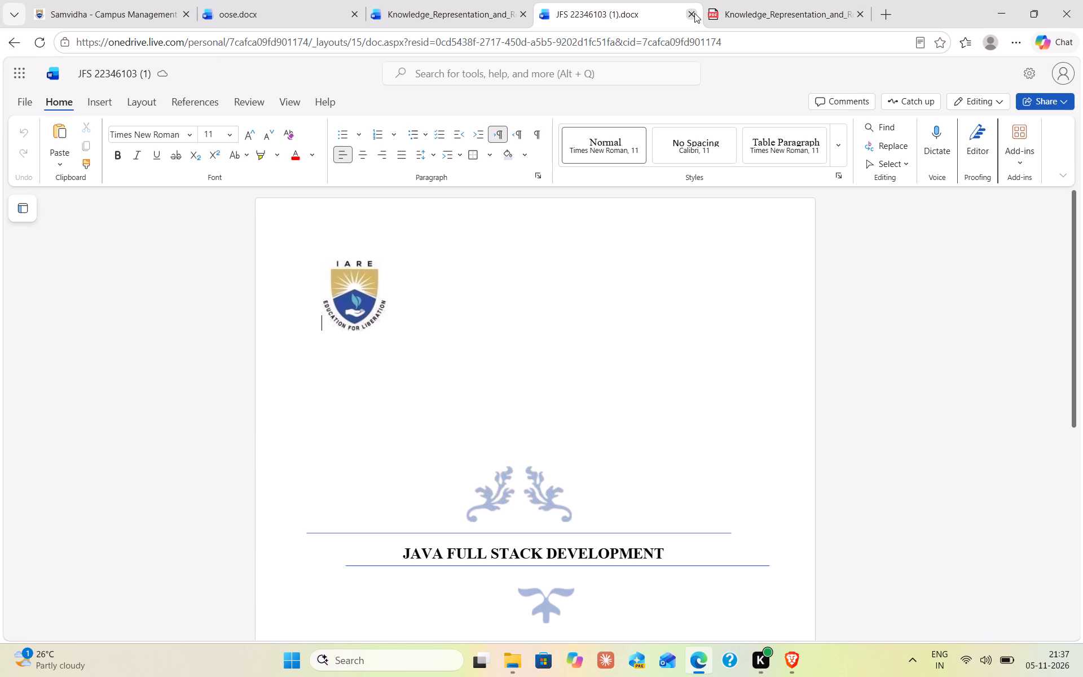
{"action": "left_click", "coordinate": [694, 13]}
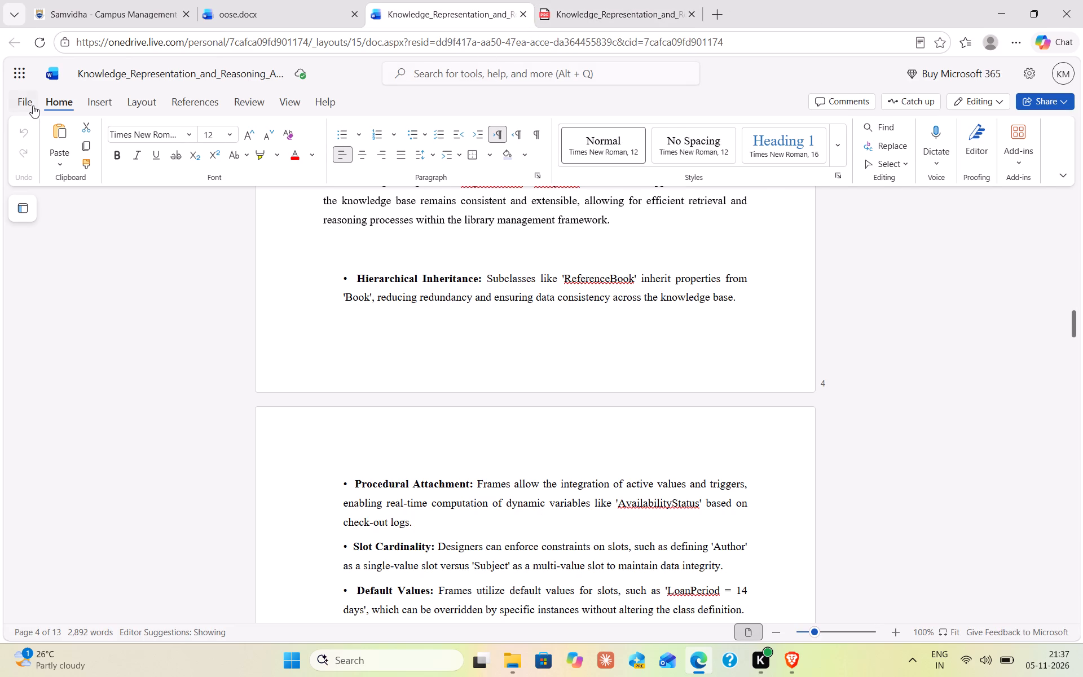
Open the Ontology_Driven_Knowledge_Discovery document from the recently opened documents and check its Complex Problem Solving Self-Assessment Form.
{"action": "left_click", "coordinate": [32, 104]}
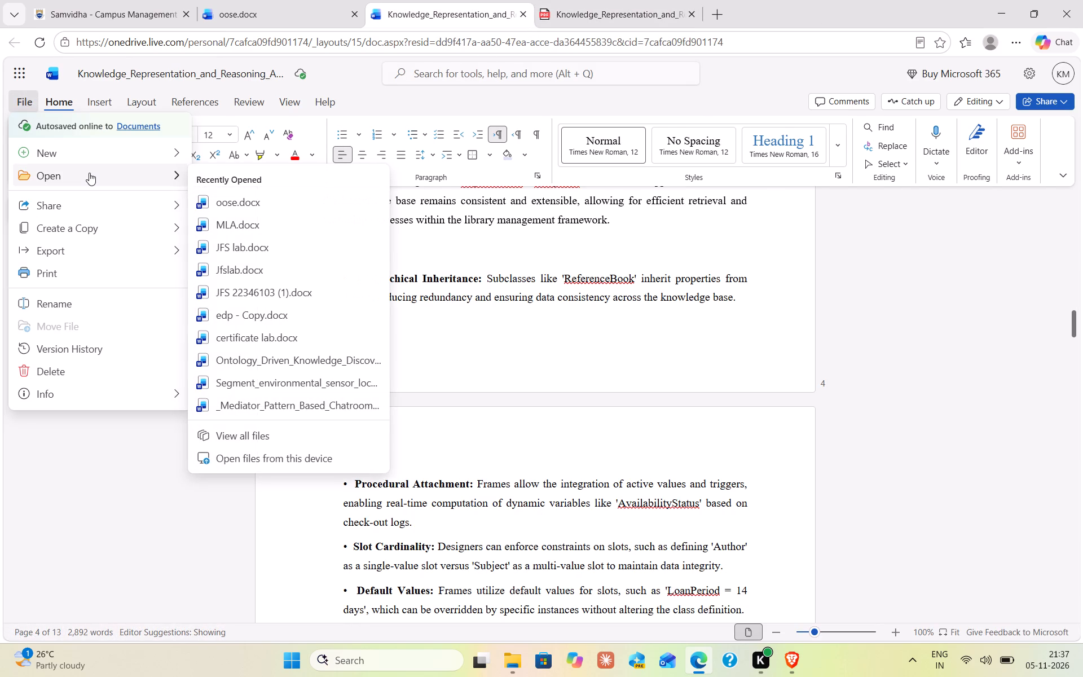
{"action": "scroll", "coordinate": [256, 290], "scroll_direction": "down", "scroll_amount": 1}
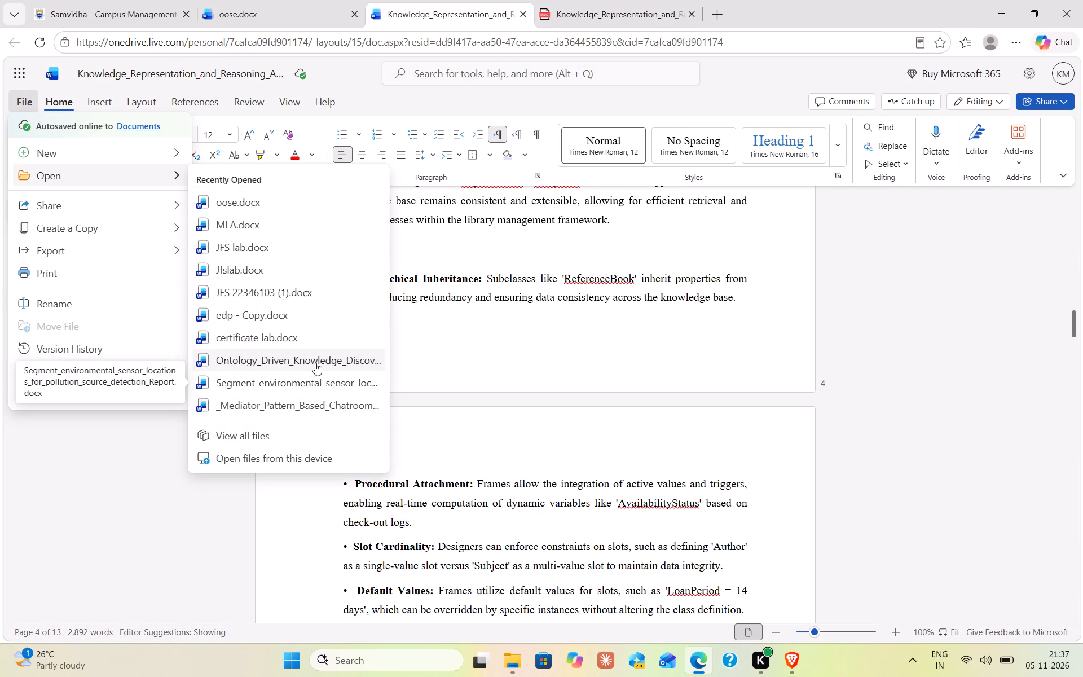
{"action": "scroll", "coordinate": [315, 363], "scroll_direction": "down", "scroll_amount": 1}
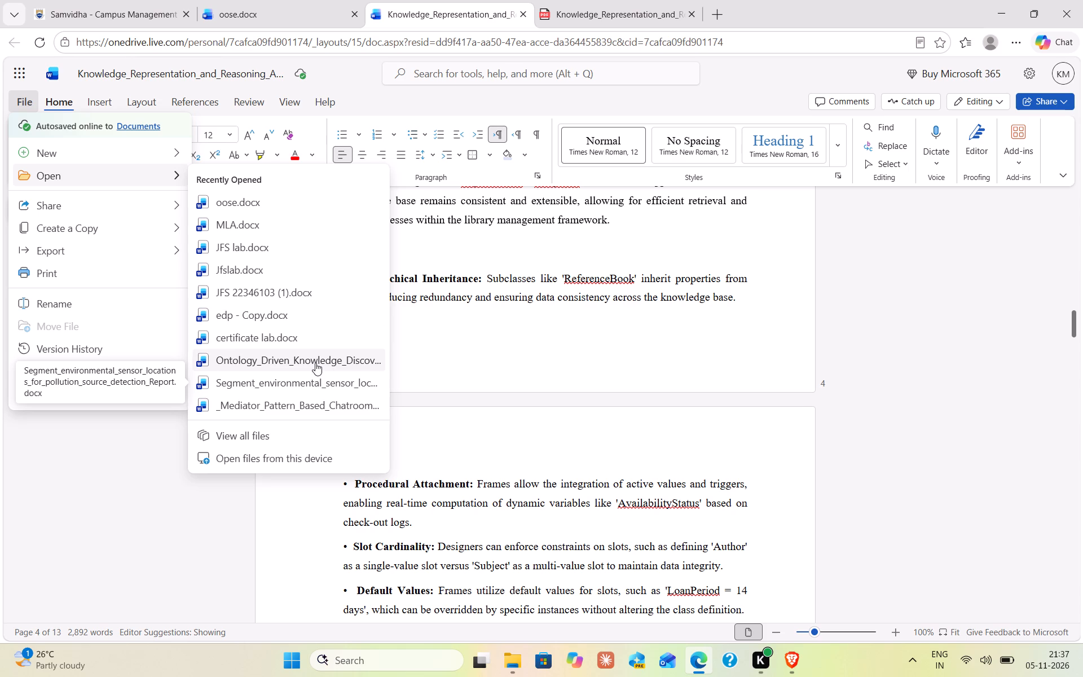
{"action": "scroll", "coordinate": [315, 363], "scroll_direction": "down", "scroll_amount": 1}
{"action": "double_click", "coordinate": [315, 363]}
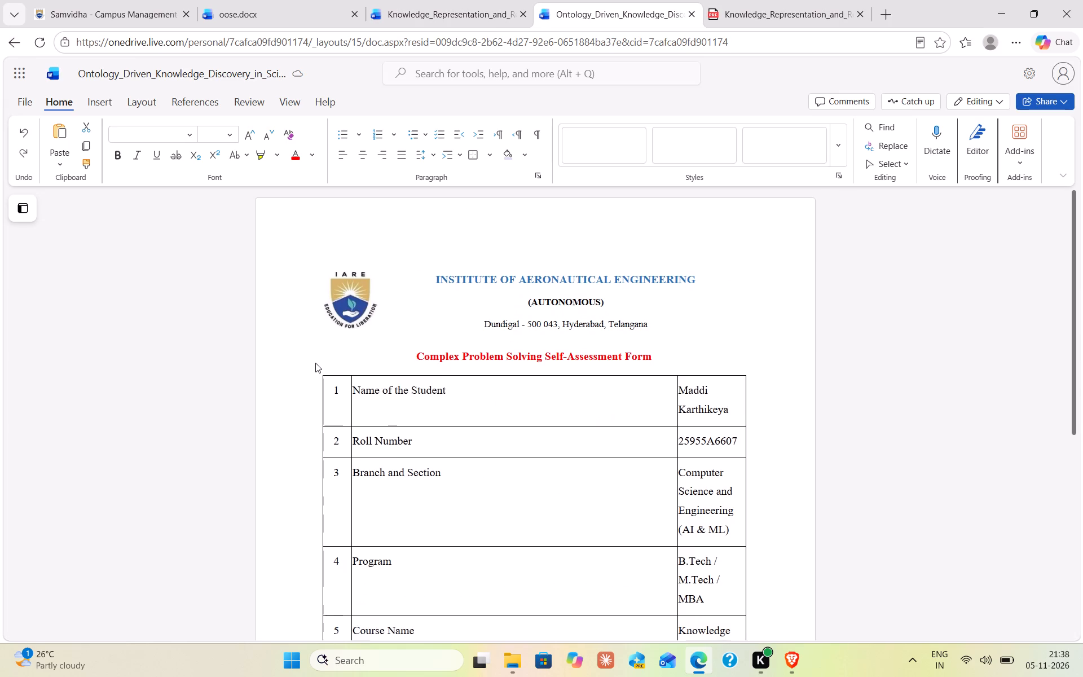
{"action": "scroll", "coordinate": [315, 363], "scroll_direction": "down", "scroll_amount": 6}
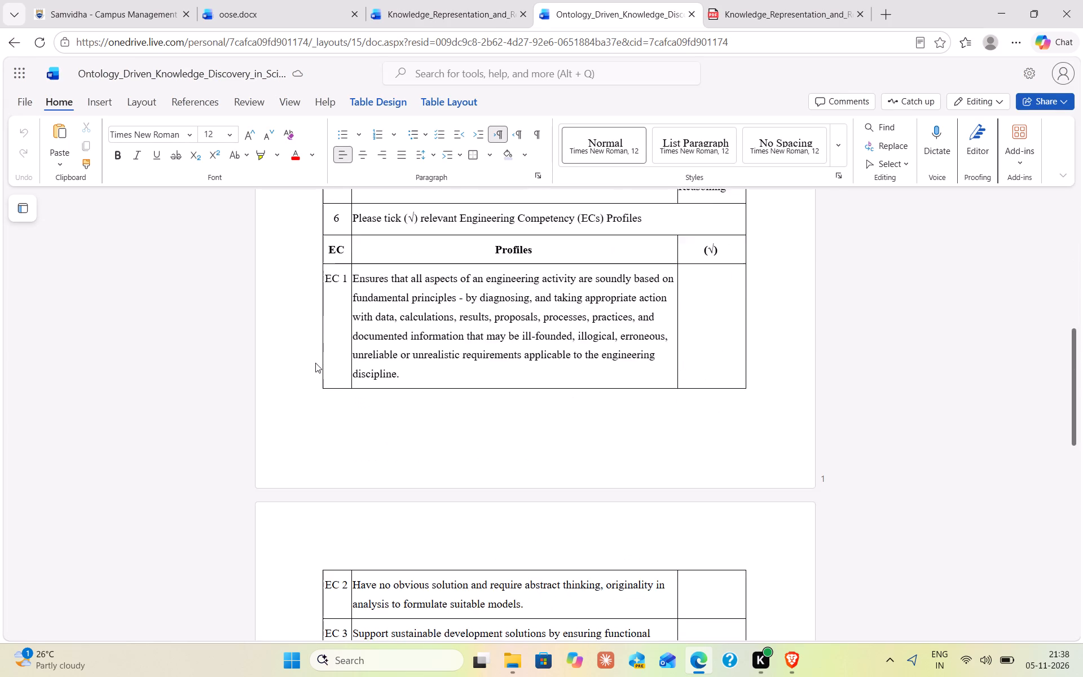
{"action": "scroll", "coordinate": [315, 363], "scroll_direction": "up", "scroll_amount": 6}
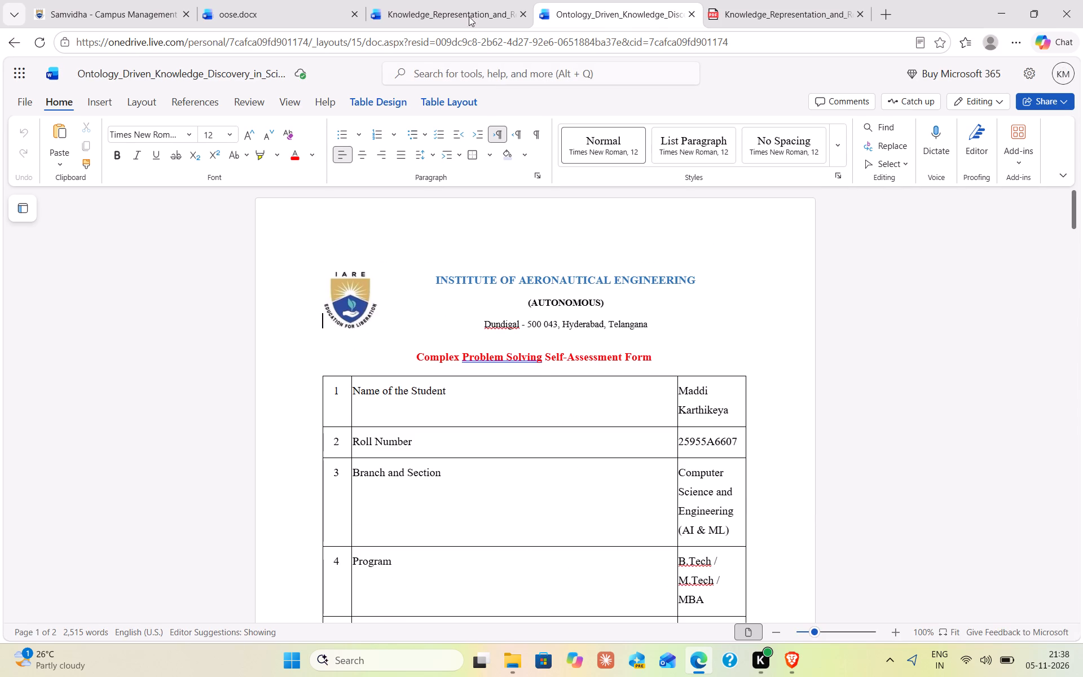
Return to the Knowledge Representation assignment, show all files for opening and look through the recent Word documents.
{"action": "left_click", "coordinate": [455, 6]}
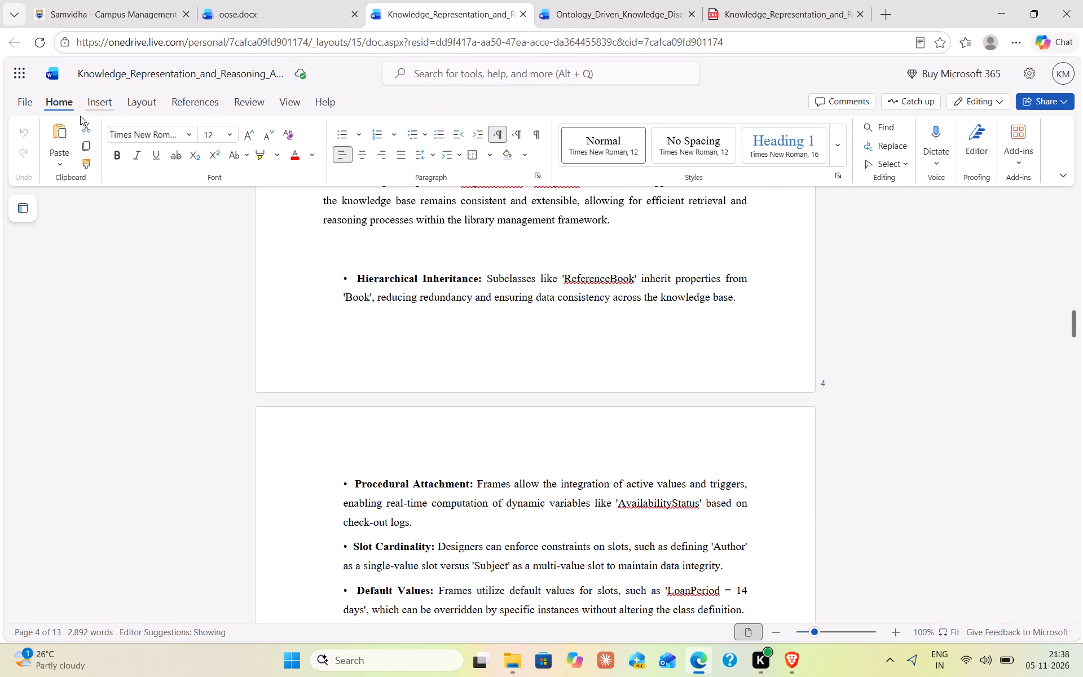
{"action": "left_click", "coordinate": [29, 107]}
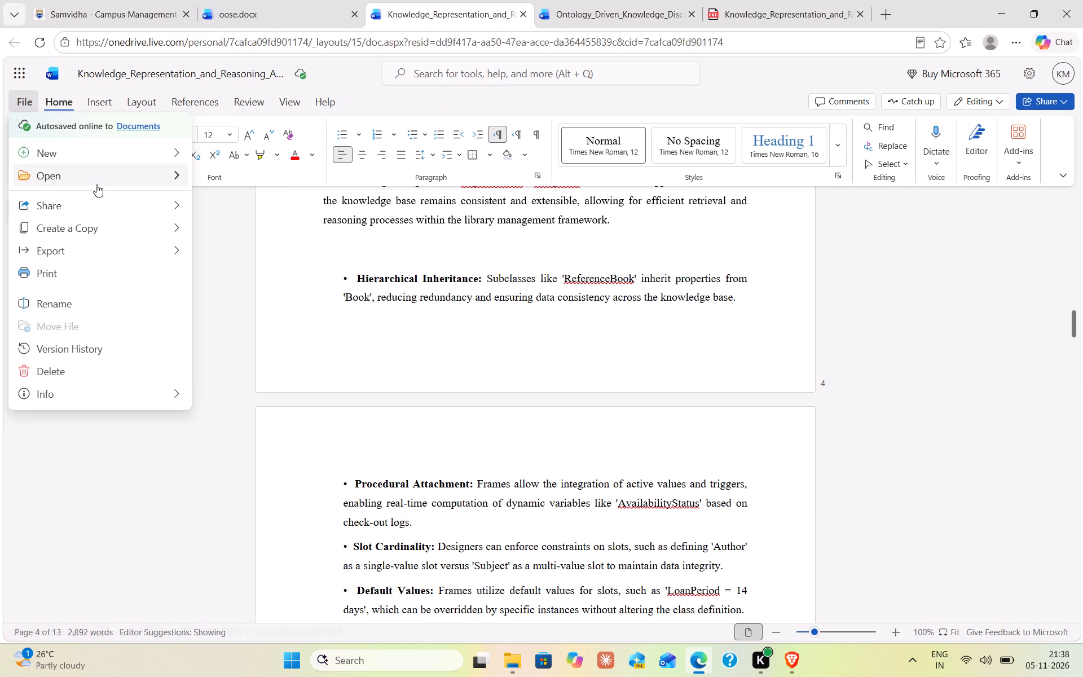
{"action": "left_click", "coordinate": [299, 436]}
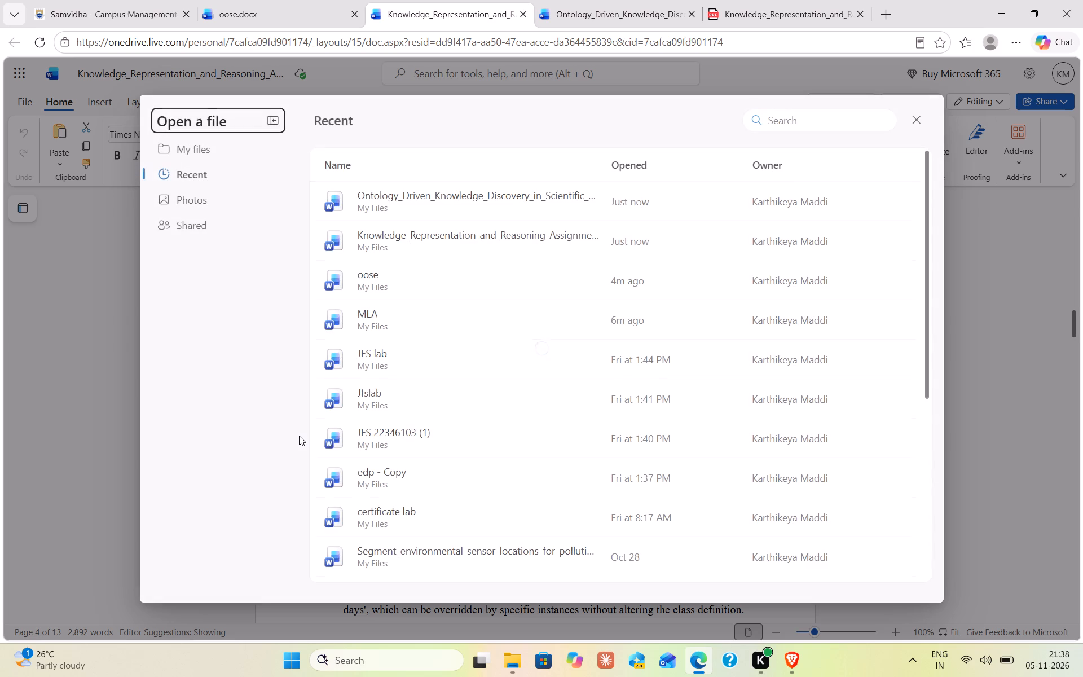
{"action": "scroll", "coordinate": [523, 450], "scroll_direction": "down", "scroll_amount": 1}
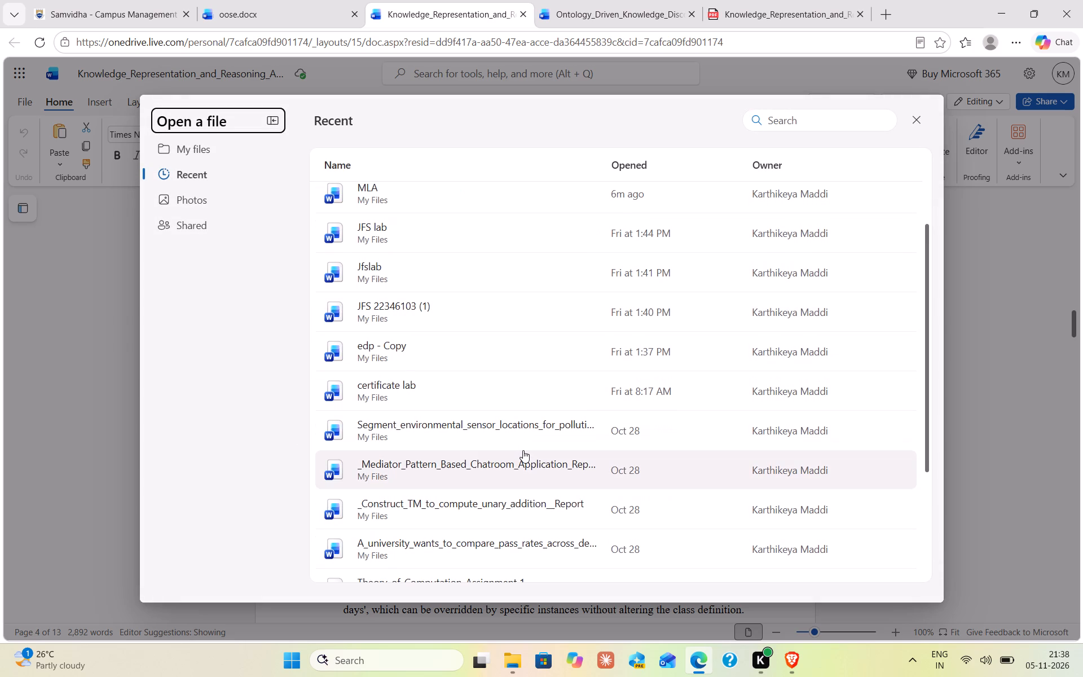
{"action": "scroll", "coordinate": [523, 450], "scroll_direction": "down", "scroll_amount": 1}
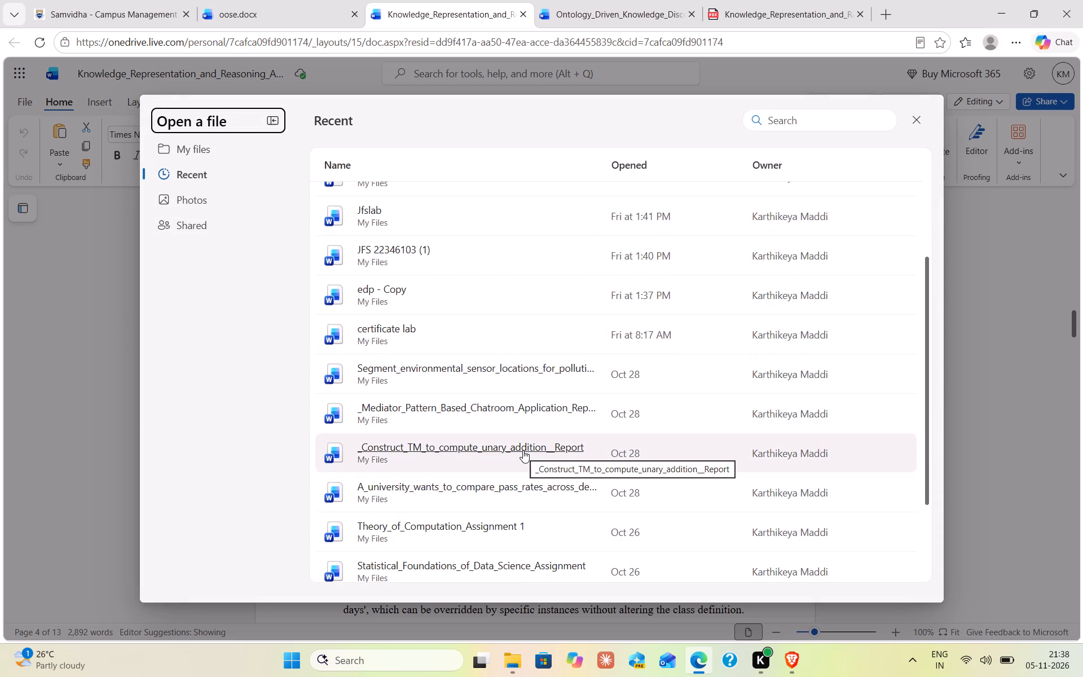
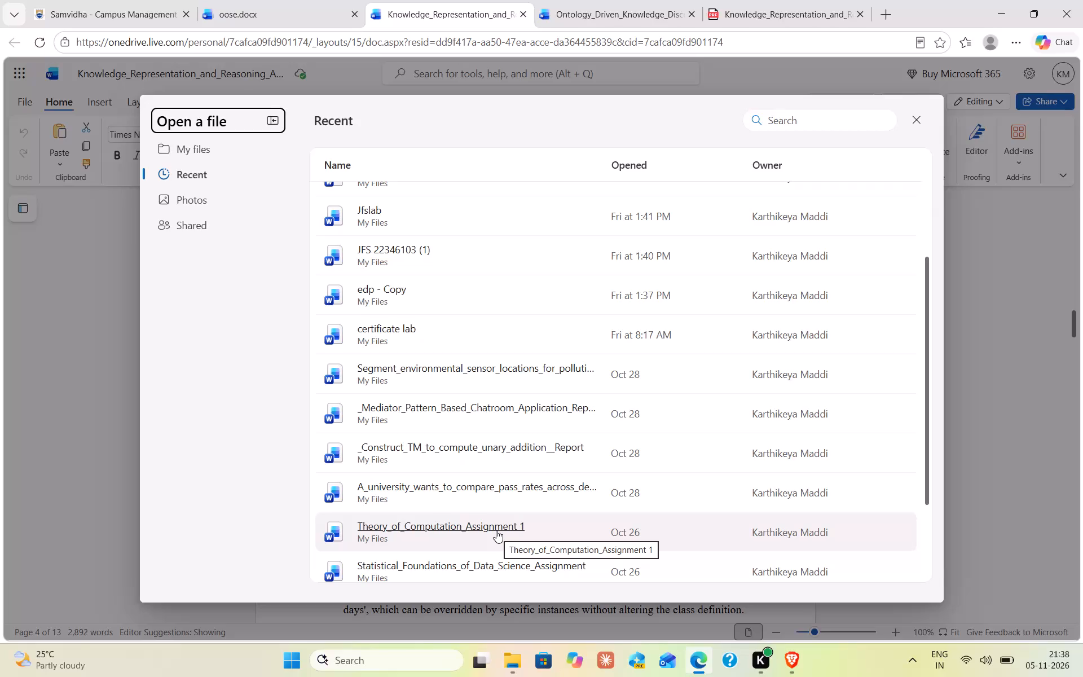
Open Theory_of_Computation_Assignment 1 from the recent Word documents, check its cover page and first answer, and close it.
{"action": "left_click", "coordinate": [496, 530]}
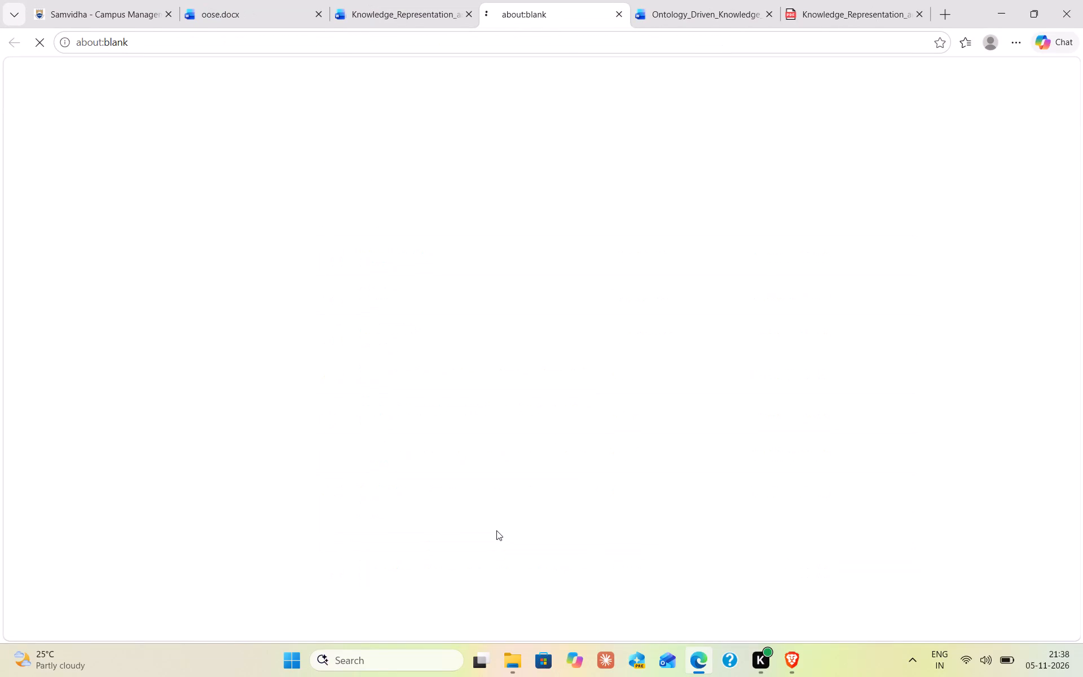
{"action": "scroll", "coordinate": [496, 530], "scroll_direction": "down", "scroll_amount": 1}
{"action": "scroll", "coordinate": [496, 530], "scroll_direction": "up", "scroll_amount": 4}
{"action": "scroll", "coordinate": [496, 530], "scroll_direction": "down", "scroll_amount": 9}
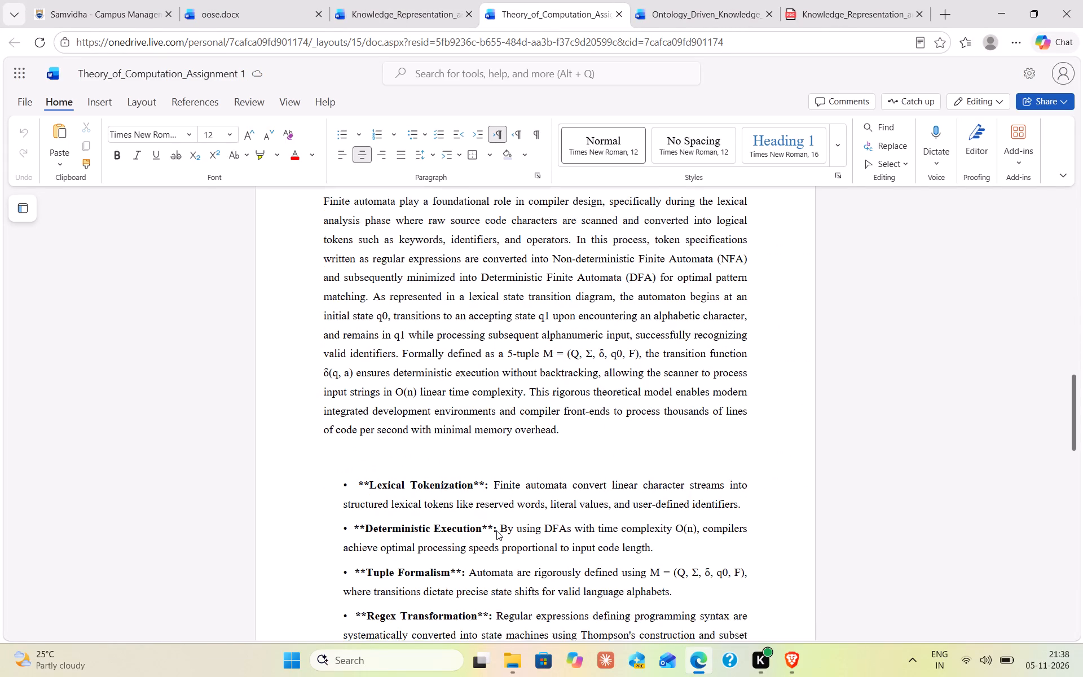
{"action": "scroll", "coordinate": [496, 530], "scroll_direction": "down", "scroll_amount": 5}
{"action": "scroll", "coordinate": [496, 530], "scroll_direction": "up", "scroll_amount": 2}
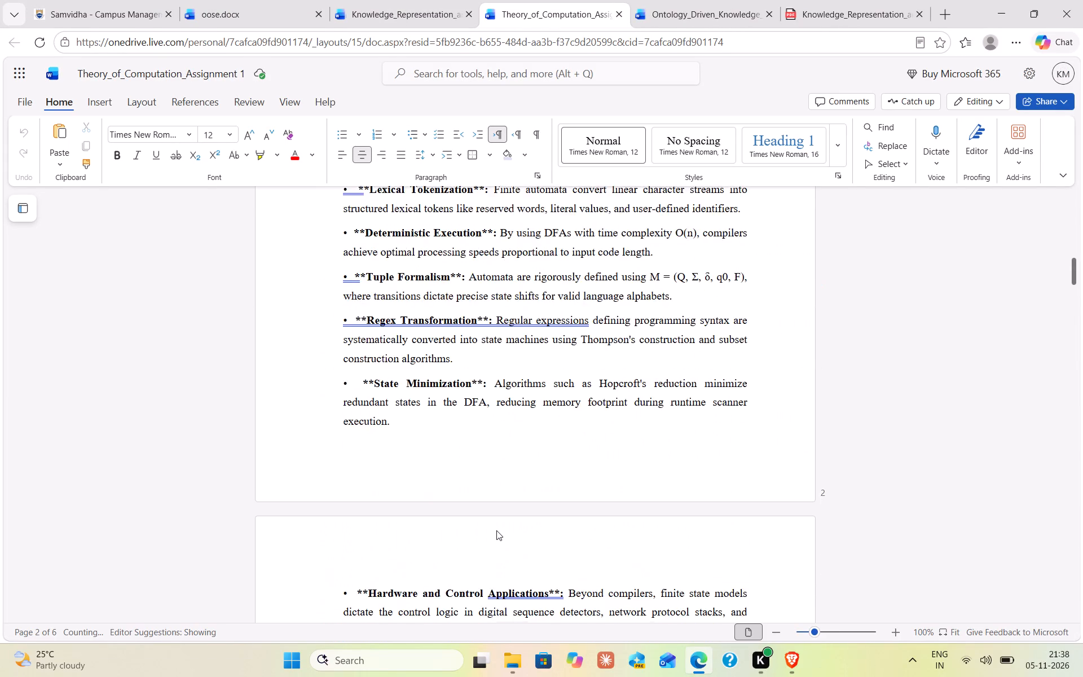
{"action": "scroll", "coordinate": [496, 530], "scroll_direction": "up", "scroll_amount": 14}
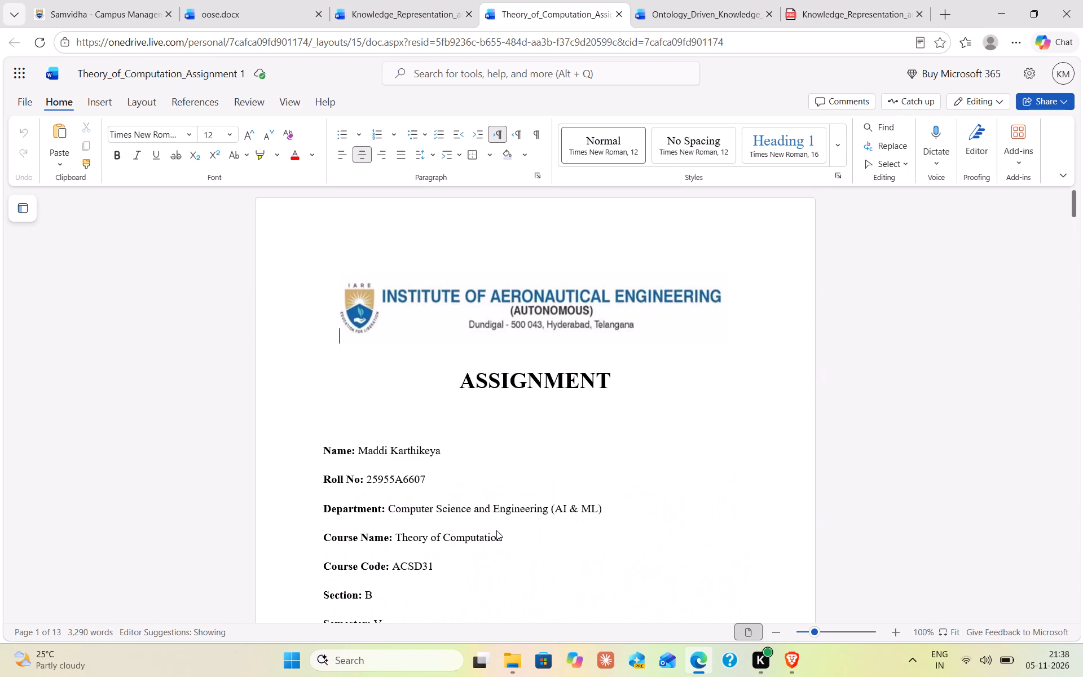
{"action": "scroll", "coordinate": [496, 530], "scroll_direction": "down", "scroll_amount": 7}
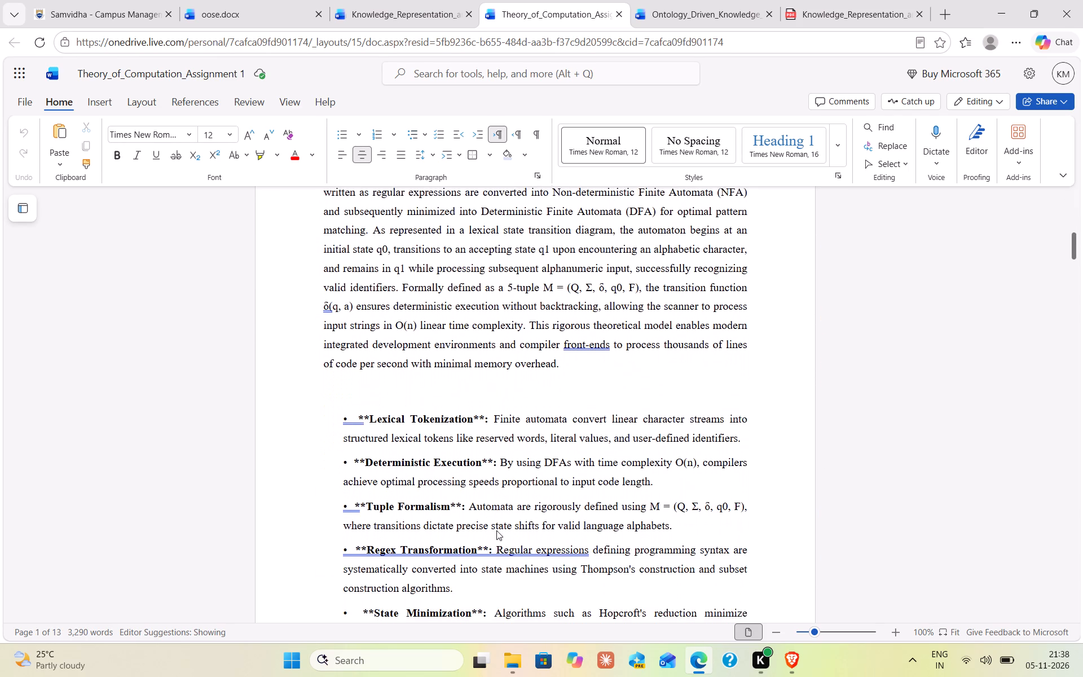
{"action": "left_click", "coordinate": [22, 104]}
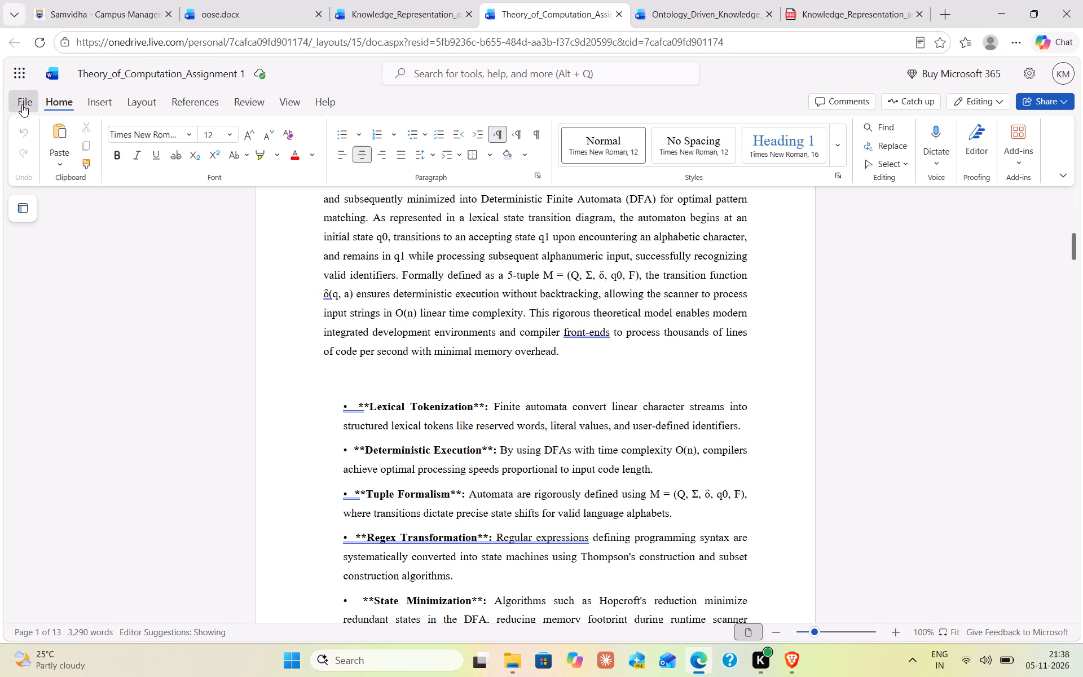
{"action": "left_click", "coordinate": [620, 13]}
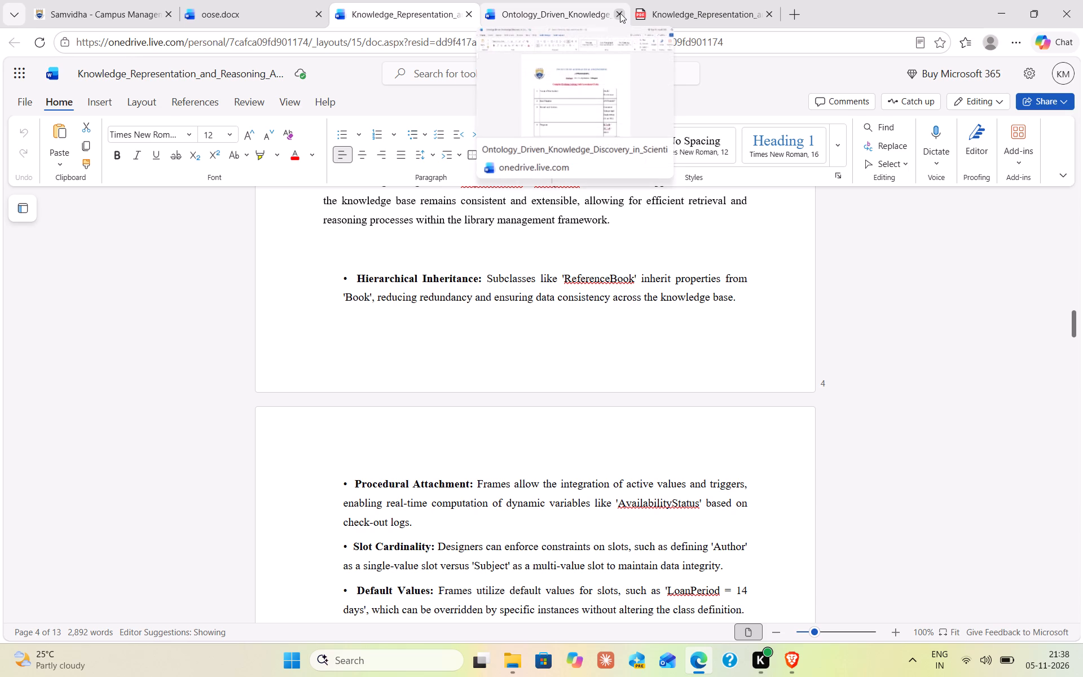
Close the Ontology_Driven_Knowledge_Discovery document and return to the Knowledge Representation assignment.
{"action": "left_click", "coordinate": [620, 13]}
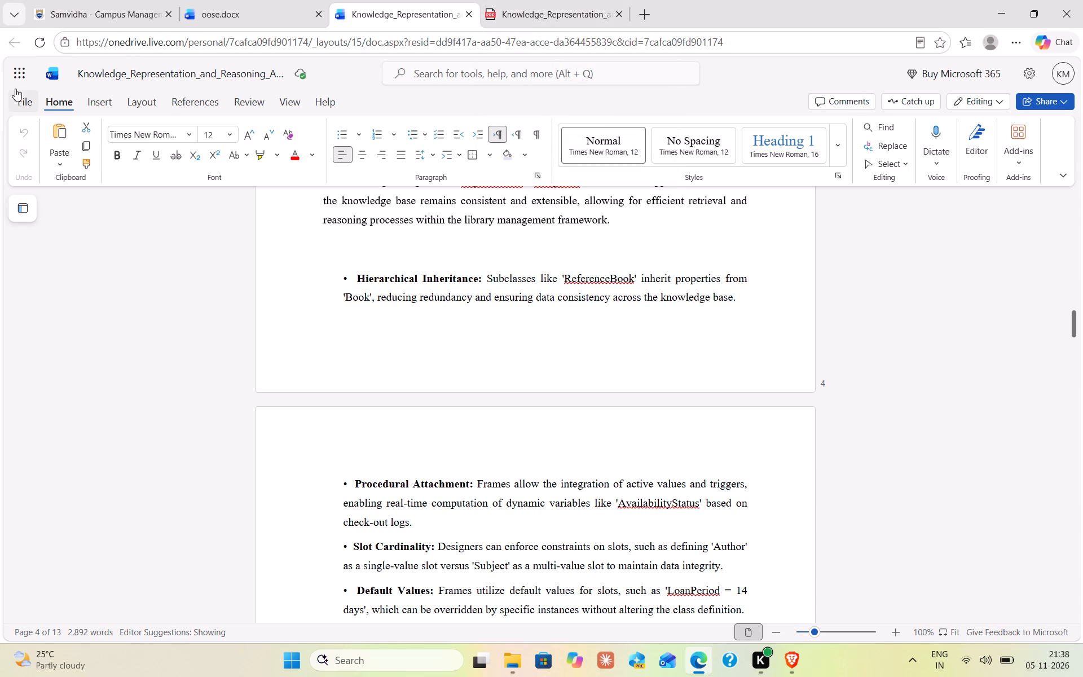
{"action": "left_click", "coordinate": [12, 76]}
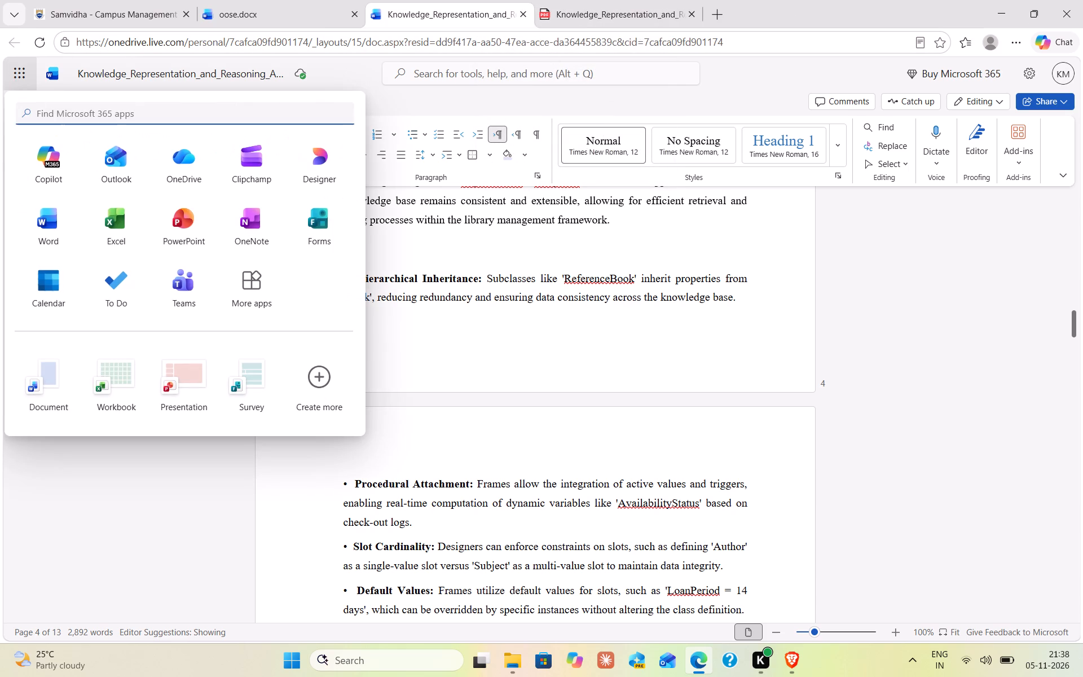
{"action": "left_click", "coordinate": [68, 576]}
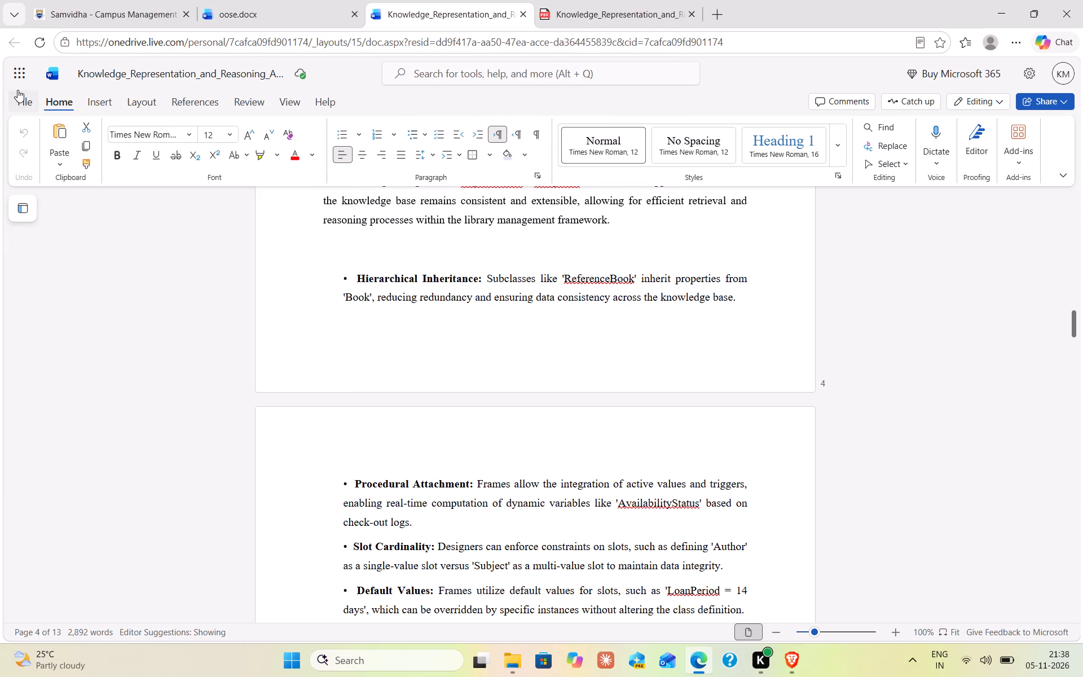
Show all files for opening, look through the recent Word documents and open cn2 (1) 2.
{"action": "left_click", "coordinate": [24, 106]}
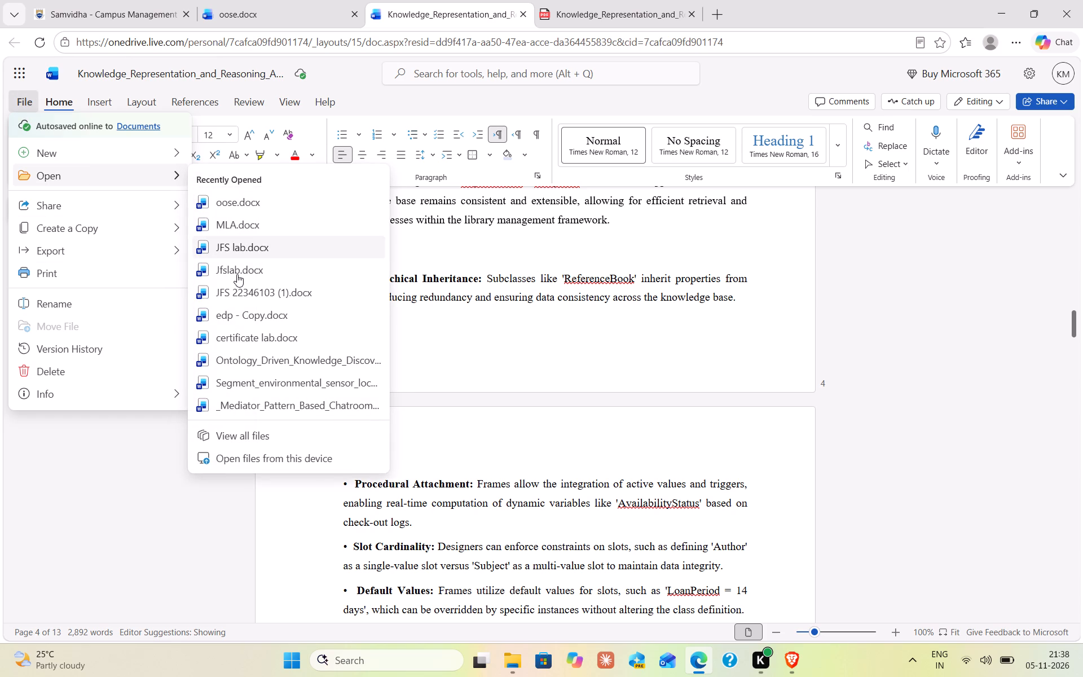
{"action": "left_click", "coordinate": [275, 432]}
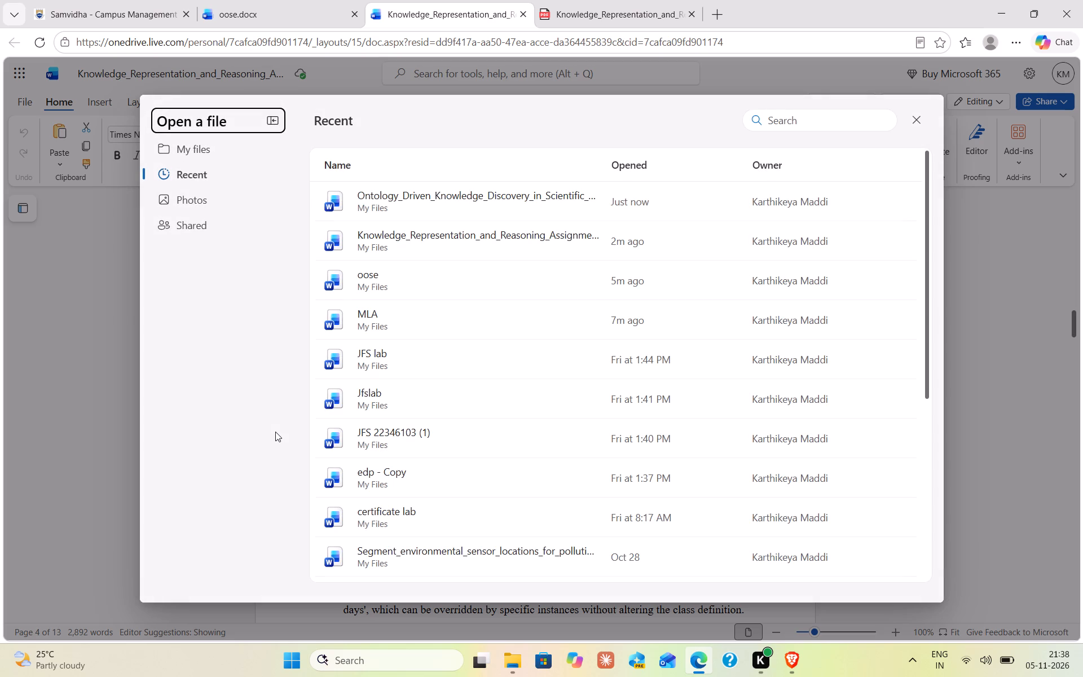
{"action": "scroll", "coordinate": [502, 416], "scroll_direction": "down", "scroll_amount": 2}
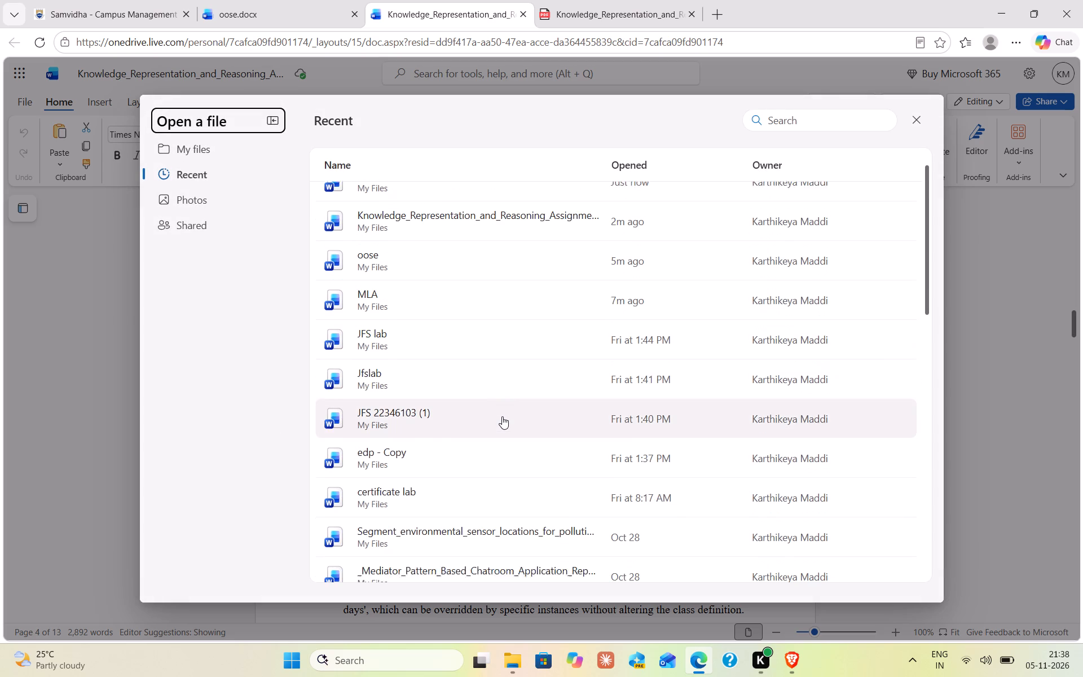
{"action": "scroll", "coordinate": [502, 416], "scroll_direction": "down", "scroll_amount": 4}
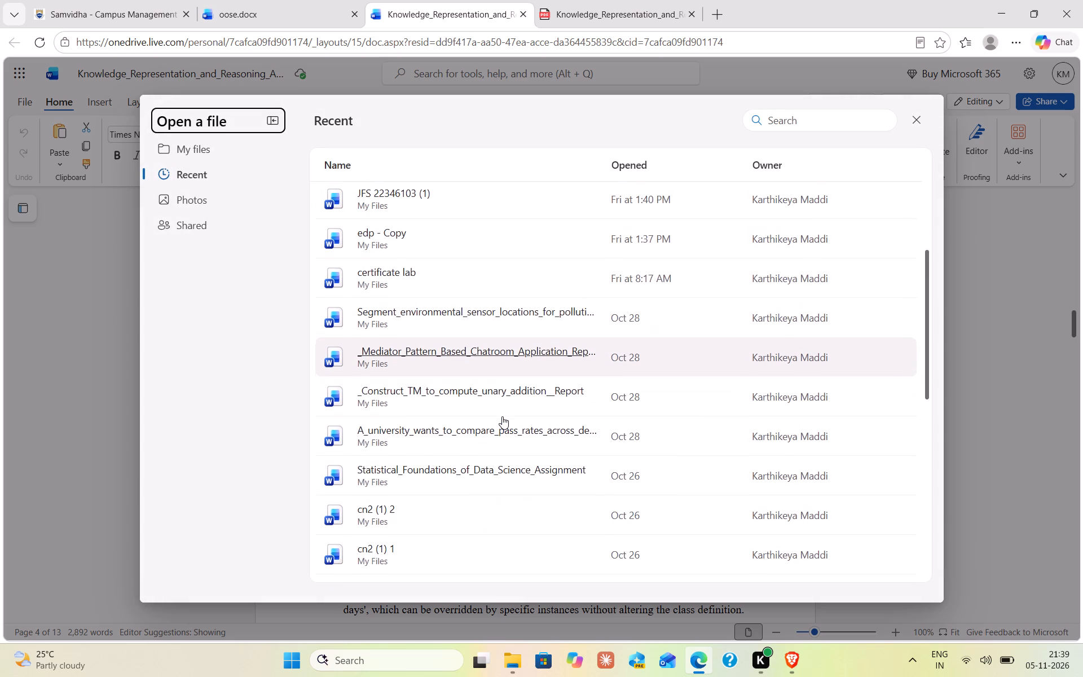
{"action": "scroll", "coordinate": [502, 416], "scroll_direction": "down", "scroll_amount": 1}
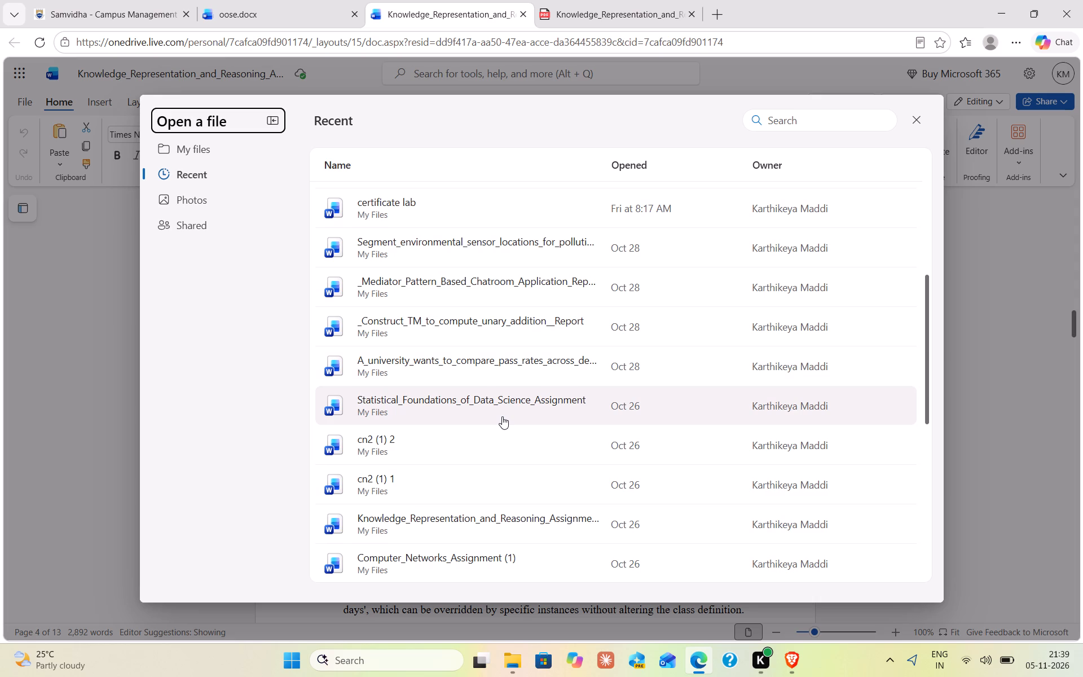
{"action": "scroll", "coordinate": [502, 416], "scroll_direction": "down", "scroll_amount": 1}
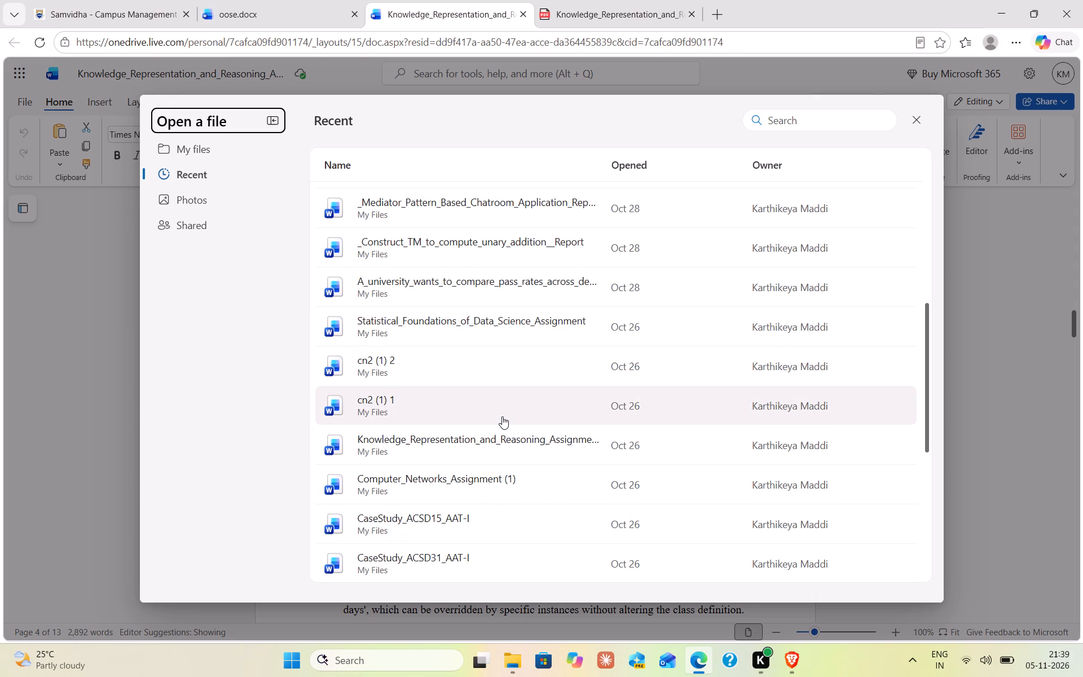
{"action": "scroll", "coordinate": [502, 416], "scroll_direction": "down", "scroll_amount": 2}
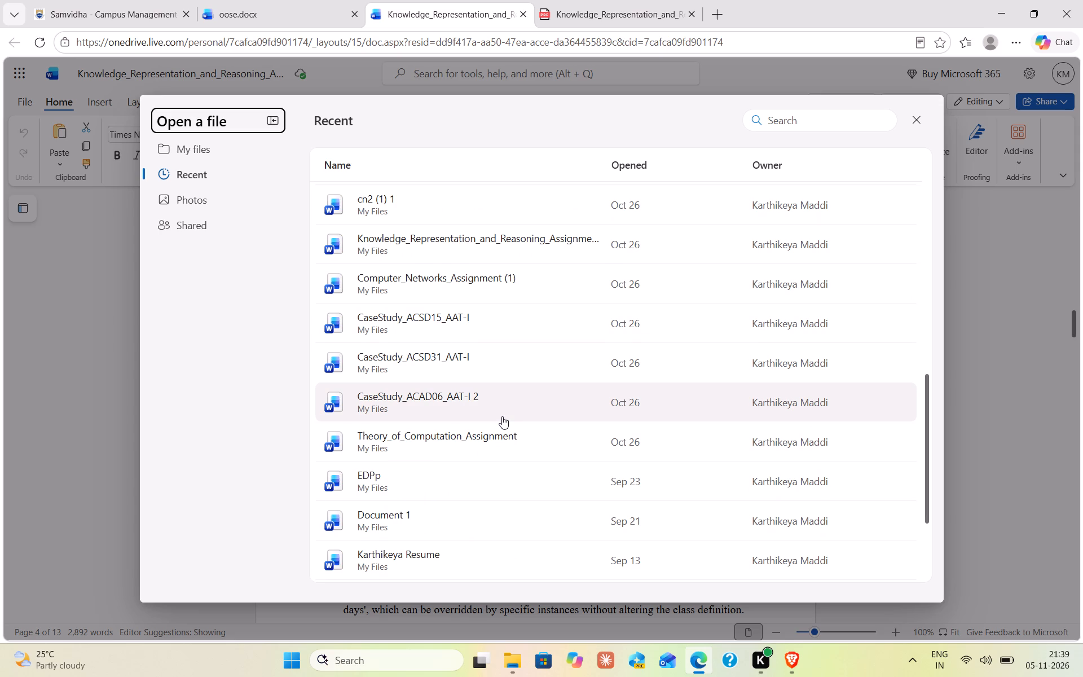
{"action": "scroll", "coordinate": [502, 416], "scroll_direction": "up", "scroll_amount": 1}
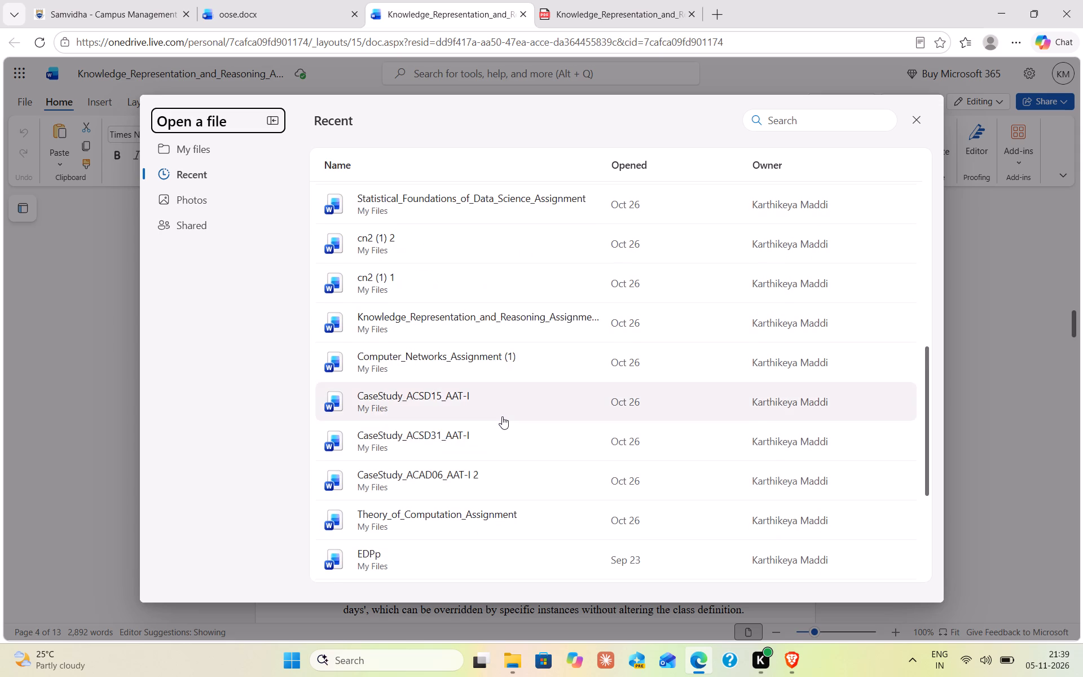
{"action": "scroll", "coordinate": [502, 416], "scroll_direction": "up", "scroll_amount": 2}
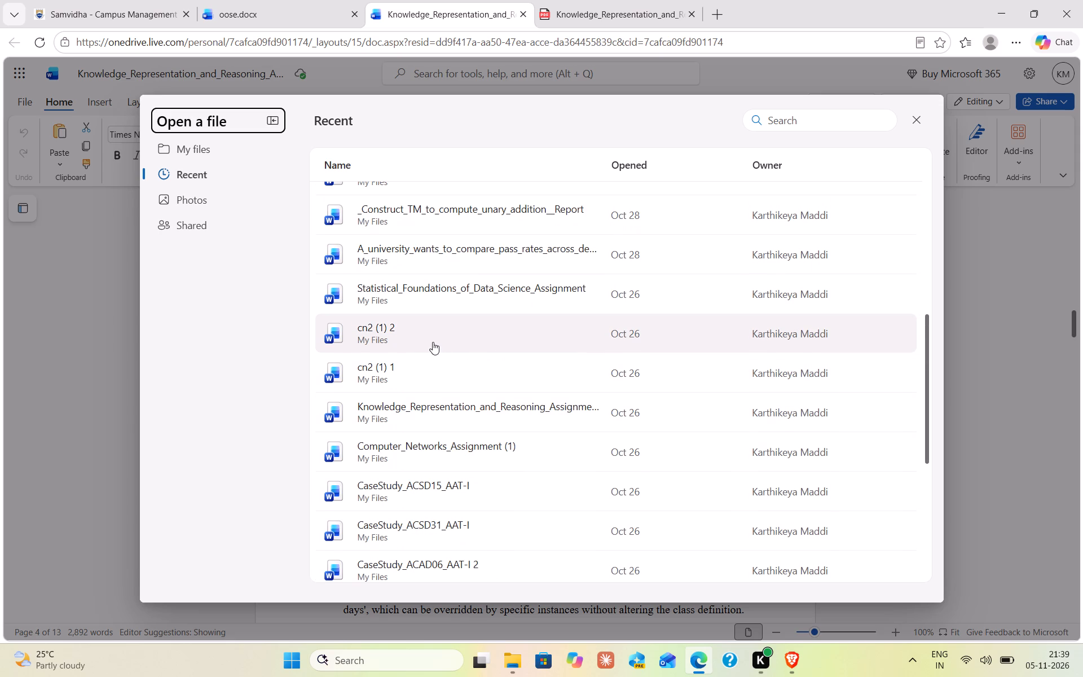
{"action": "double_click", "coordinate": [433, 342]}
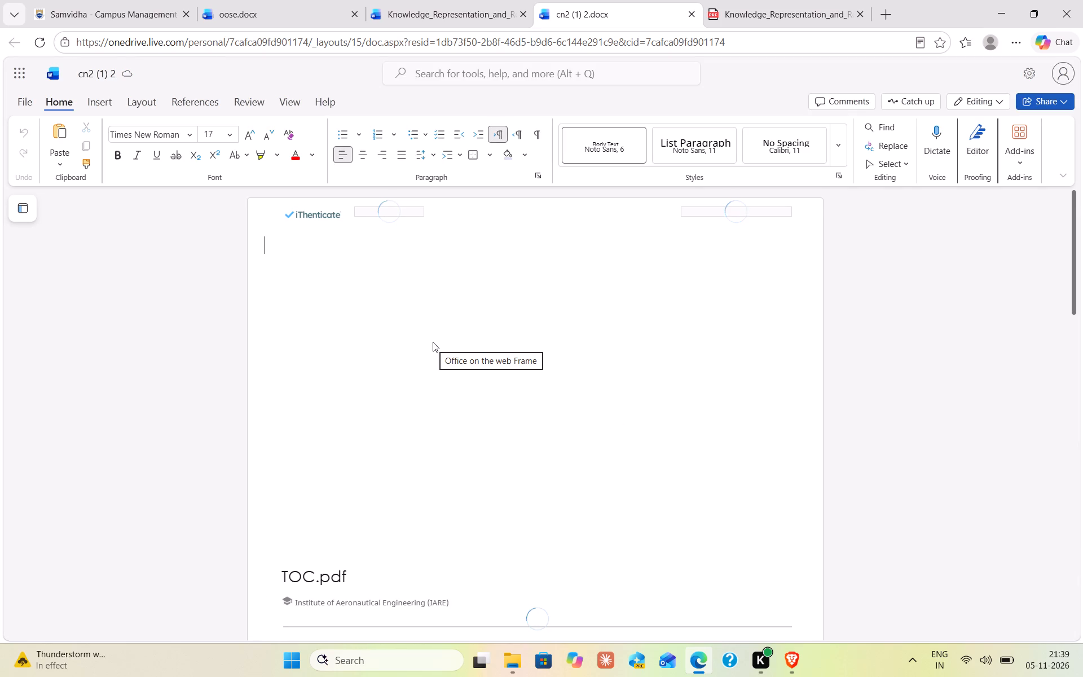
Check the opening iThenticate report pages of cn2 (1) 2 down to the assignment cover page.
{"action": "scroll", "coordinate": [433, 342], "scroll_direction": "down", "scroll_amount": 3}
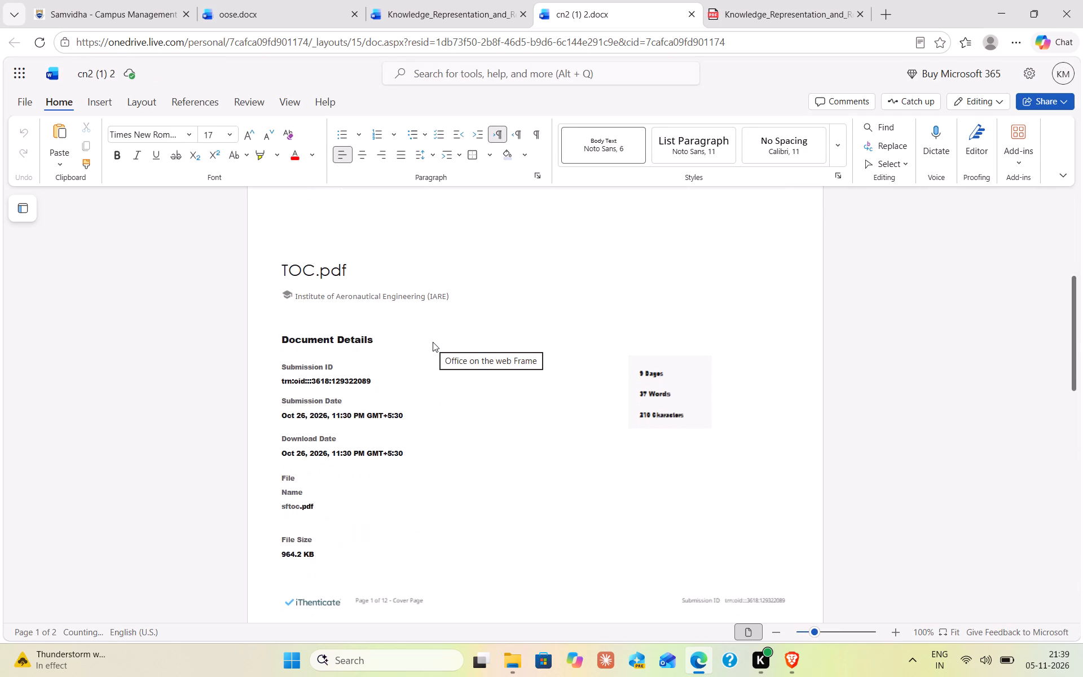
{"action": "scroll", "coordinate": [433, 342], "scroll_direction": "up", "scroll_amount": 6}
{"action": "scroll", "coordinate": [433, 342], "scroll_direction": "right", "scroll_amount": 1}
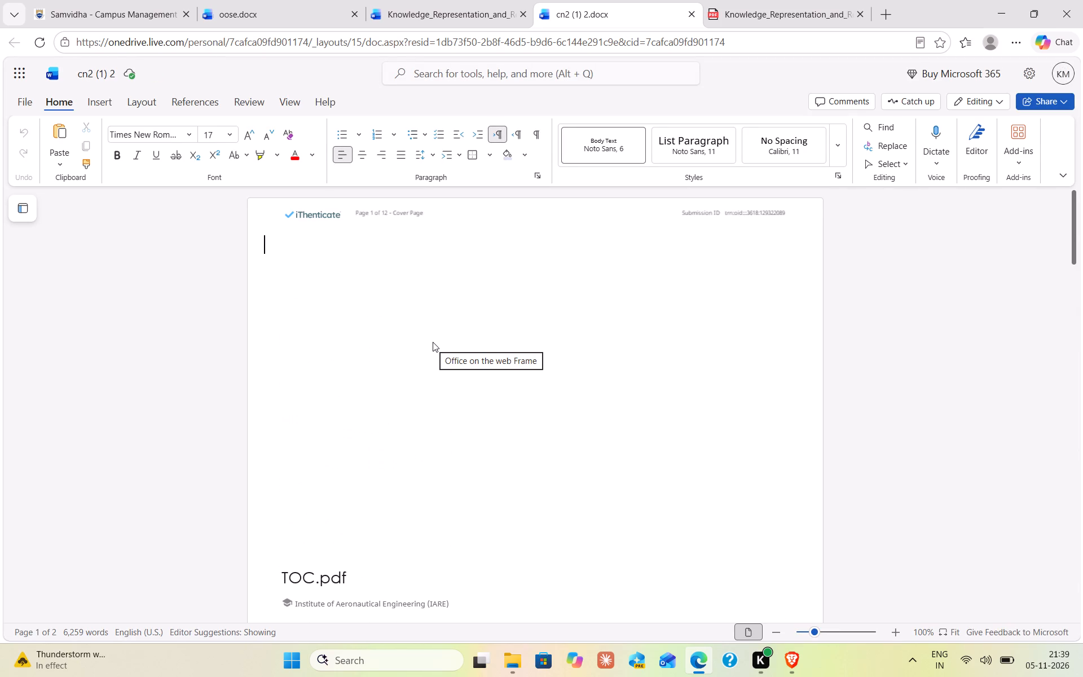
{"action": "scroll", "coordinate": [433, 342], "scroll_direction": "down", "scroll_amount": 12}
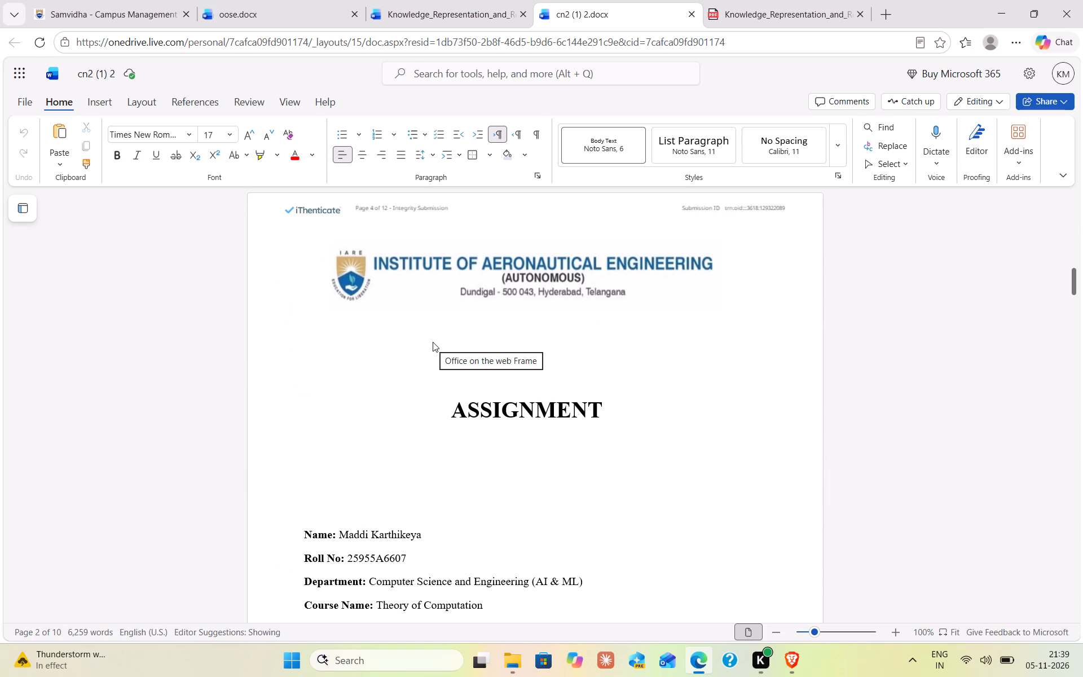
Return to the Knowledge Representation and Reasoning assignment and select its whole content, checking the selection through to the last page.
{"action": "left_click", "coordinate": [455, 11]}
{"action": "scroll", "coordinate": [466, 357], "scroll_direction": "up", "scroll_amount": 20}
{"action": "scroll", "coordinate": [466, 357], "scroll_direction": "up", "scroll_amount": 8}
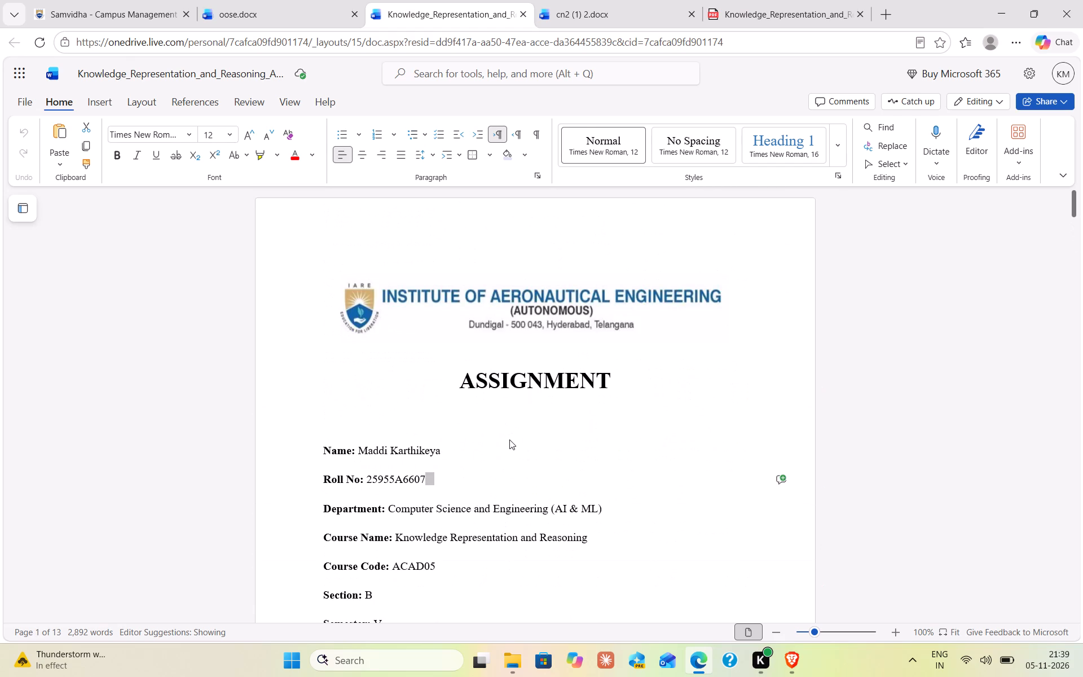
{"action": "scroll", "coordinate": [509, 439], "scroll_direction": "down", "scroll_amount": 4}
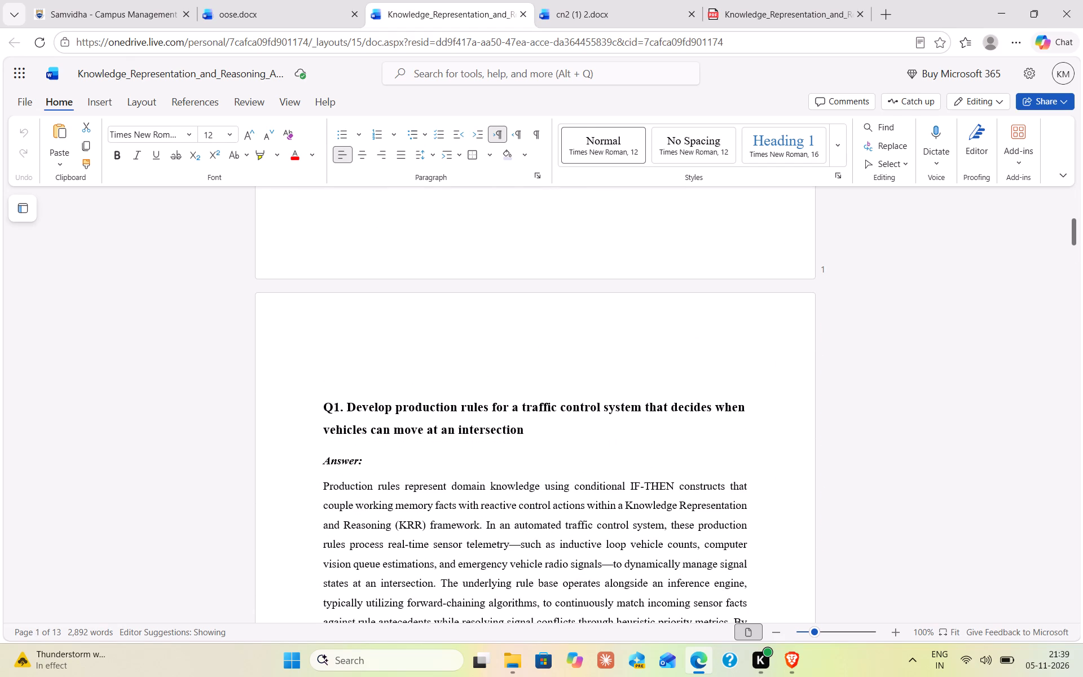
{"action": "double_click", "coordinate": [325, 405]}
{"action": "key", "text": "ctrl+a"}
{"action": "scroll", "coordinate": [325, 405], "scroll_direction": "down", "scroll_amount": 4}
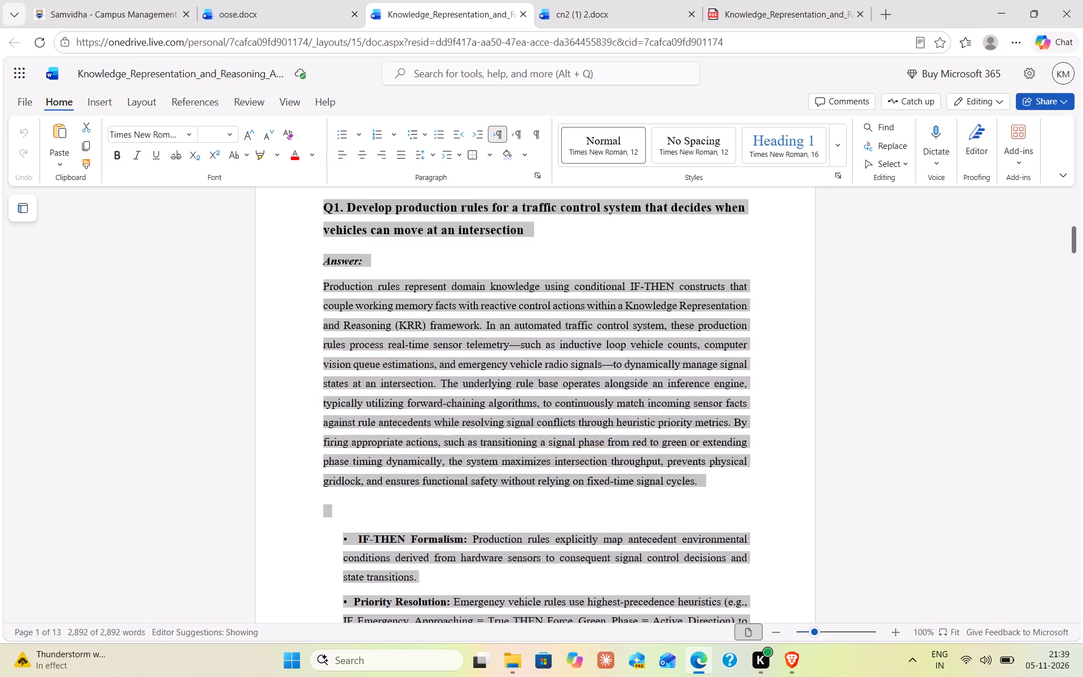
{"action": "scroll", "coordinate": [325, 405], "scroll_direction": "down", "scroll_amount": 12}
{"action": "scroll", "coordinate": [325, 405], "scroll_direction": "down", "scroll_amount": 13}
{"action": "scroll", "coordinate": [325, 405], "scroll_direction": "down", "scroll_amount": 11}
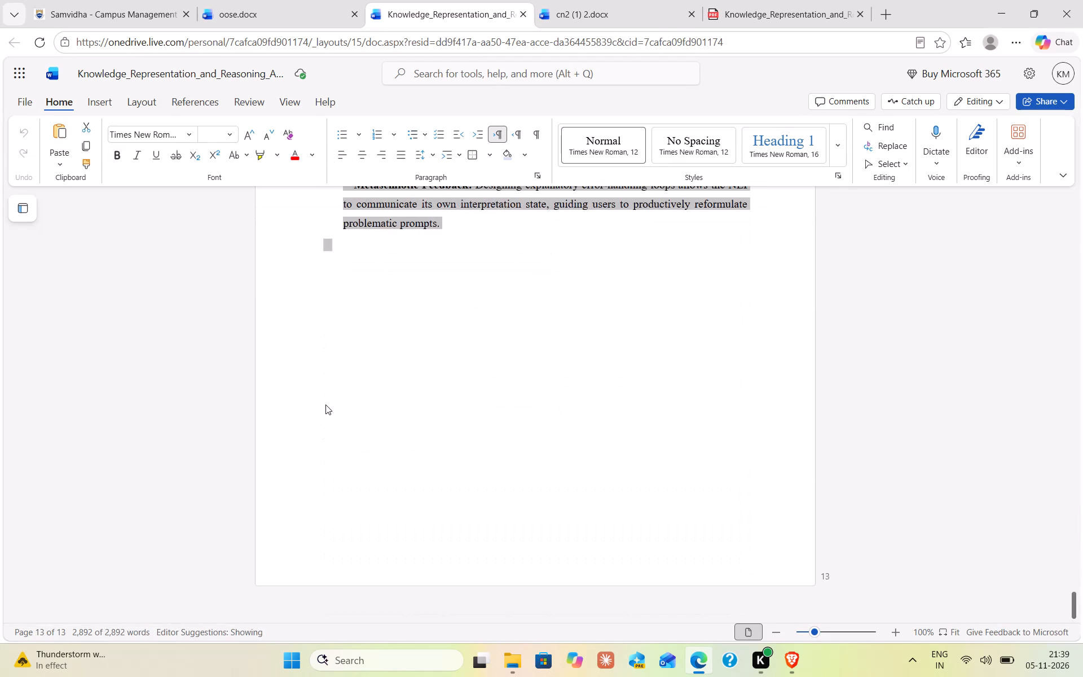
Replace the assignment content in cn2 (1) 2, from the institute cover page onward, with the copied Knowledge Representation and Reasoning assignment.
{"action": "left_click", "coordinate": [575, 4]}
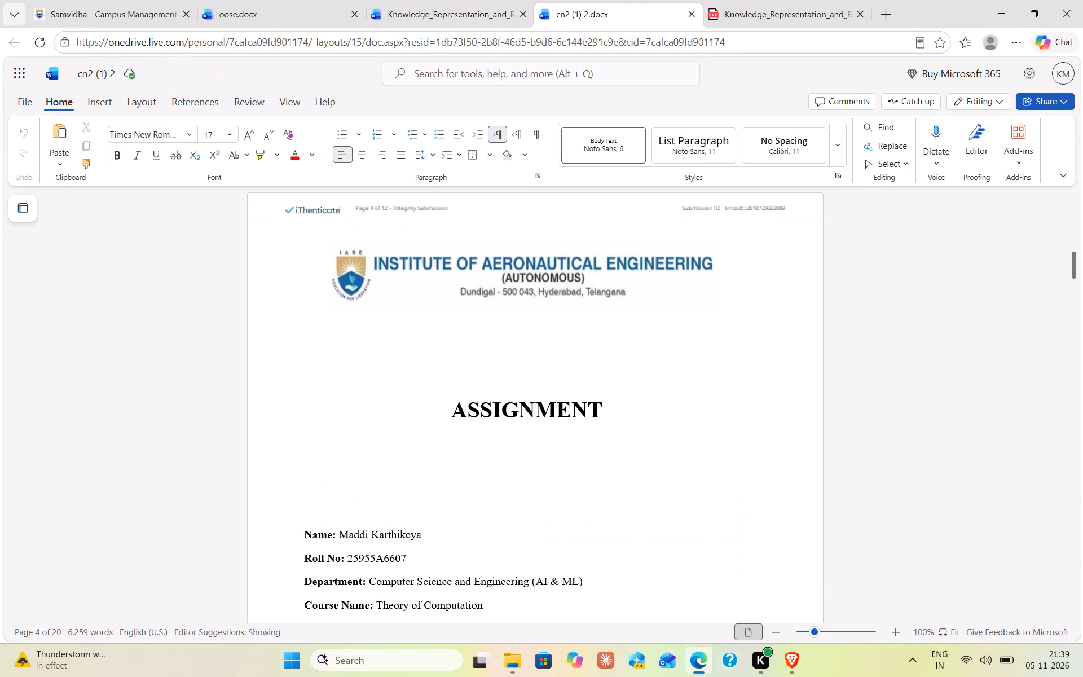
{"action": "scroll", "coordinate": [424, 548], "scroll_direction": "down", "scroll_amount": 3}
{"action": "scroll", "coordinate": [424, 548], "scroll_direction": "up", "scroll_amount": 1}
{"action": "scroll", "coordinate": [424, 548], "scroll_direction": "down", "scroll_amount": 1}
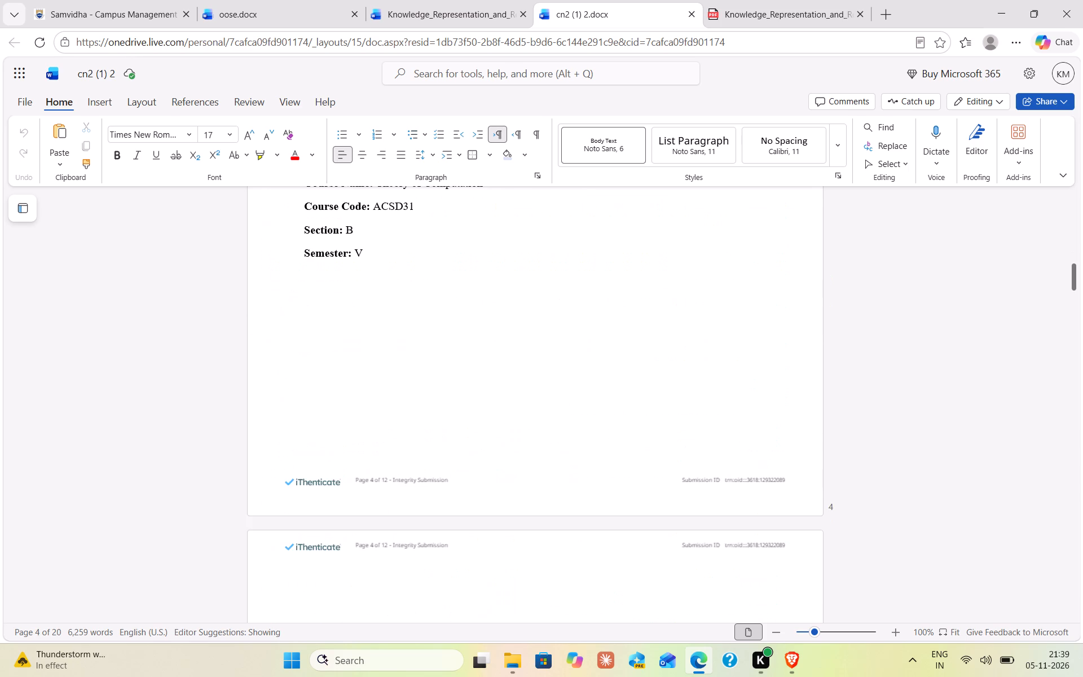
{"action": "scroll", "coordinate": [424, 548], "scroll_direction": "down", "scroll_amount": 1}
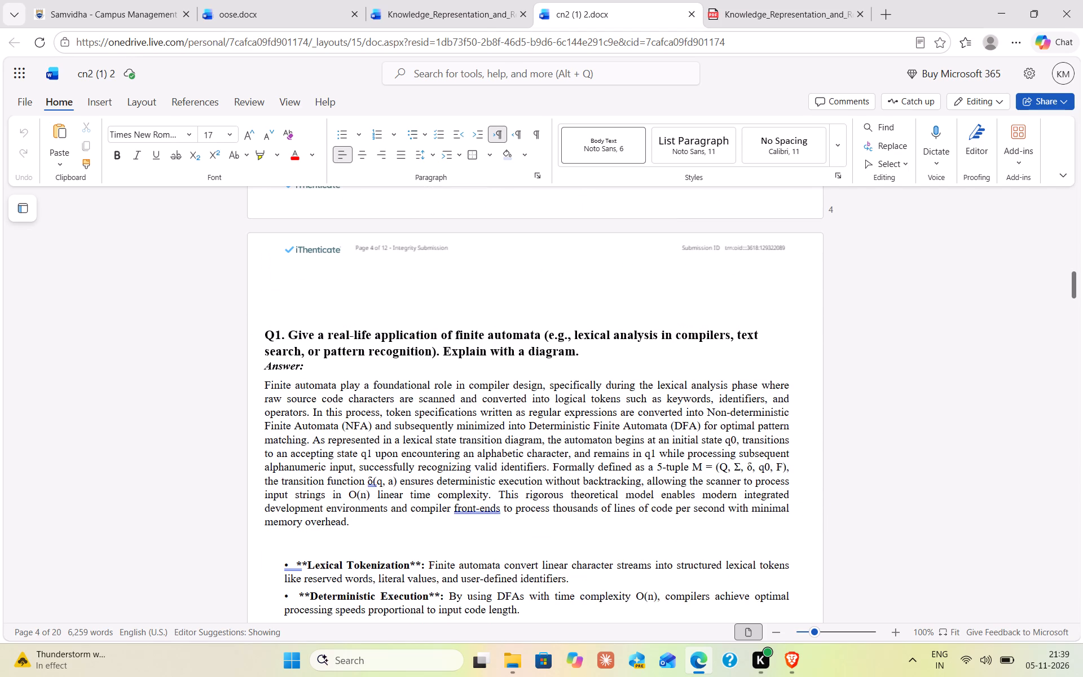
{"action": "double_click", "coordinate": [267, 333]}
{"action": "left_click", "coordinate": [267, 333]}
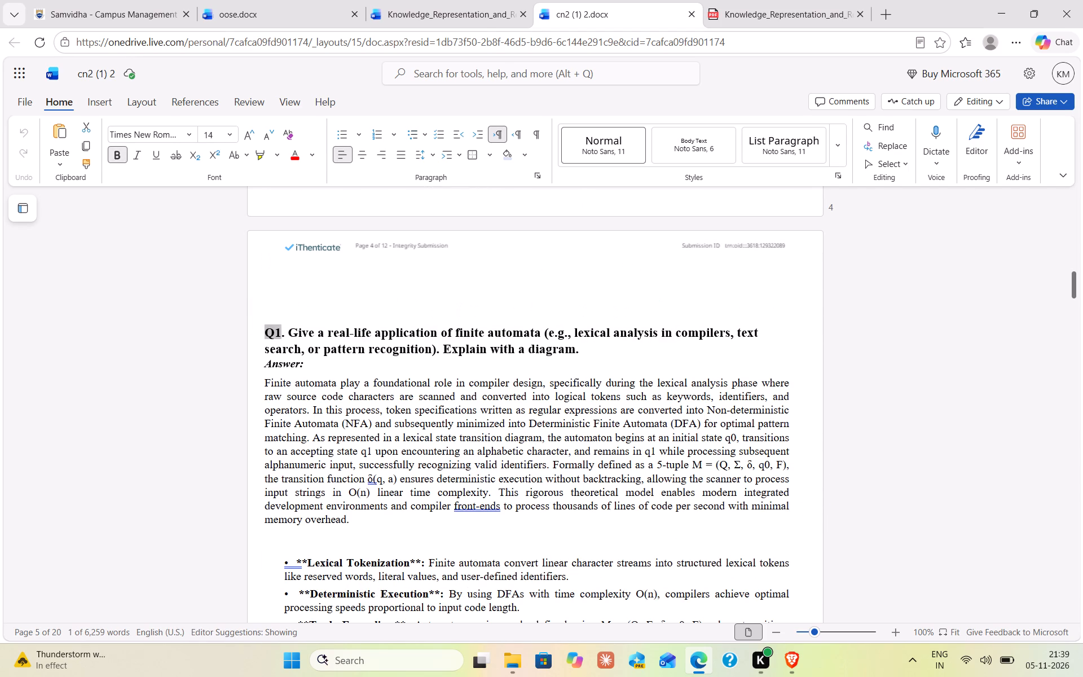
{"action": "key", "text": "ctrl+a"}
{"action": "scroll", "coordinate": [267, 333], "scroll_direction": "up", "scroll_amount": 7}
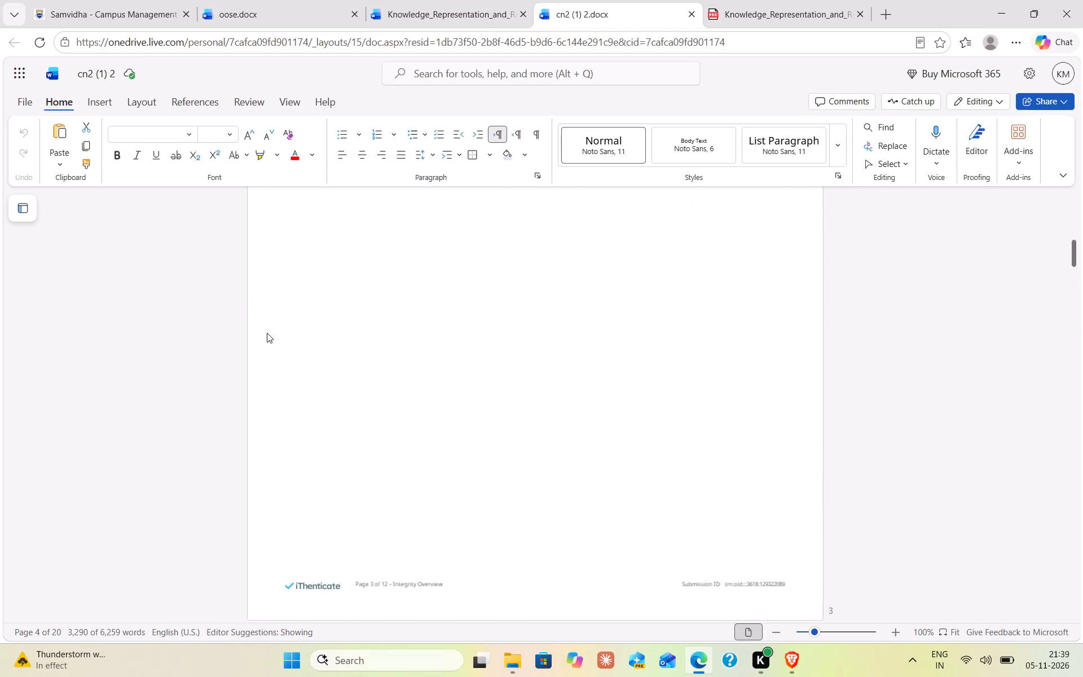
{"action": "scroll", "coordinate": [267, 333], "scroll_direction": "up", "scroll_amount": 5}
{"action": "scroll", "coordinate": [267, 333], "scroll_direction": "down", "scroll_amount": 6}
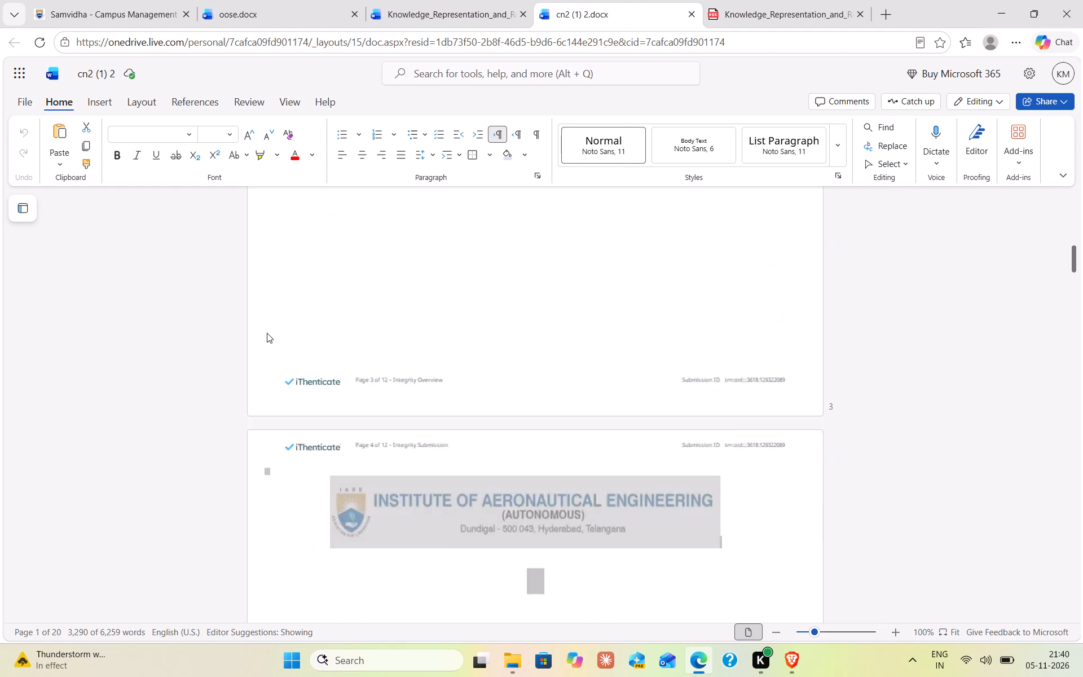
{"action": "scroll", "coordinate": [267, 333], "scroll_direction": "down", "scroll_amount": 2}
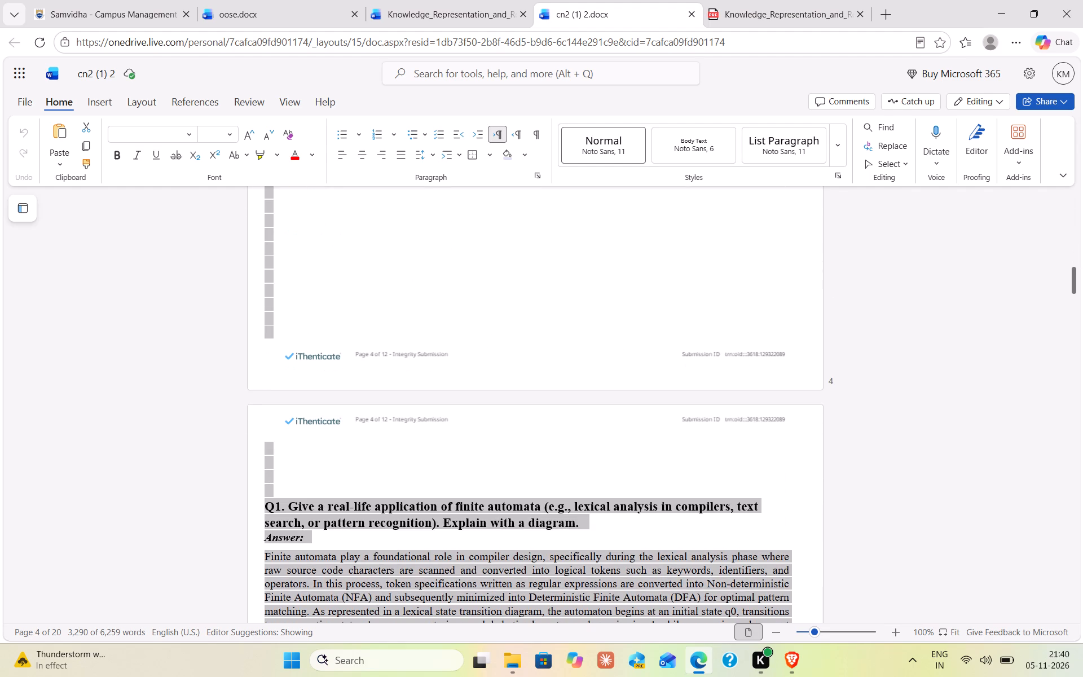
{"action": "key", "text": "ctrl+v"}
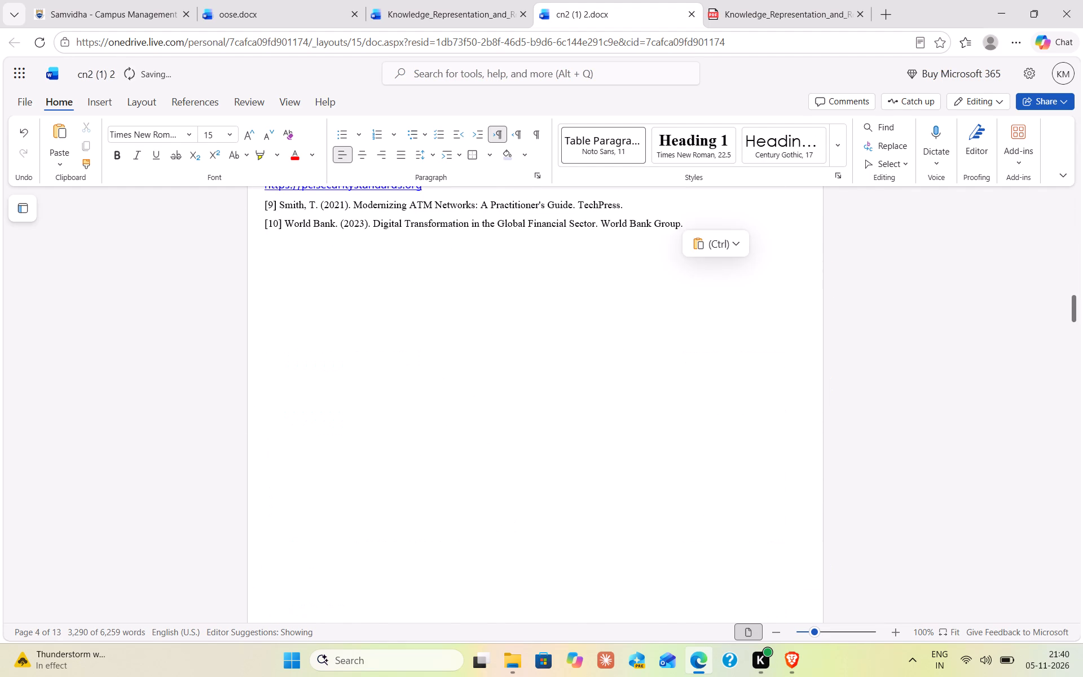
Check the pasted assignment in cn2 (1) 2 from the iThenticate cover page through the answers near the end.
{"action": "scroll", "coordinate": [512, 427], "scroll_direction": "up", "scroll_amount": 5}
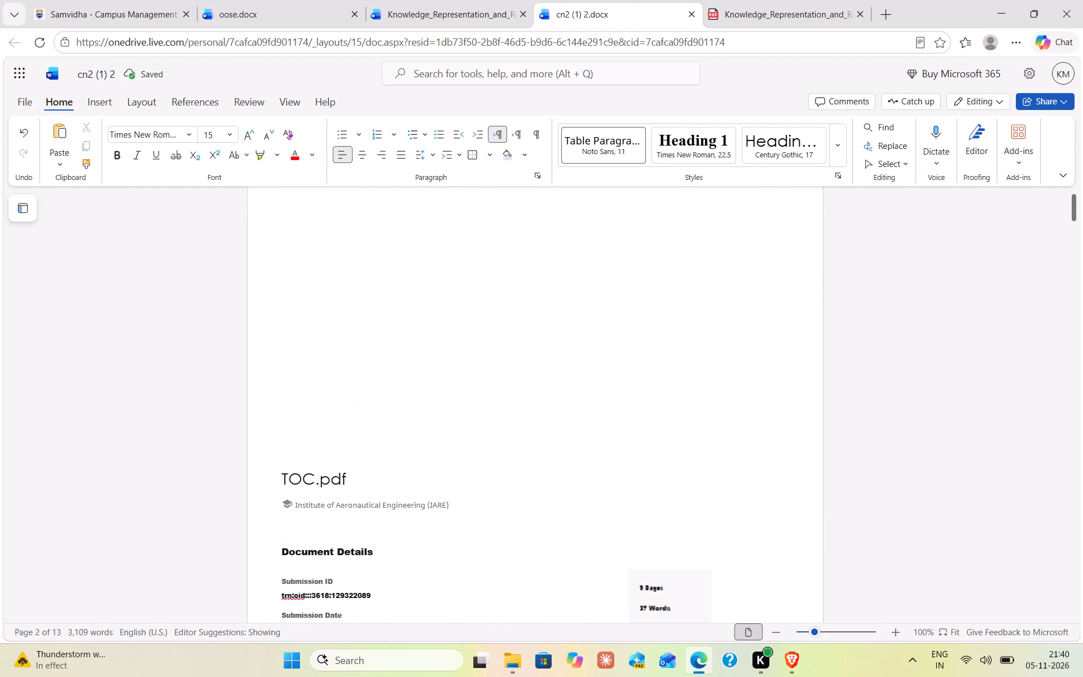
{"action": "scroll", "coordinate": [512, 427], "scroll_direction": "up", "scroll_amount": 1}
{"action": "scroll", "coordinate": [512, 427], "scroll_direction": "down", "scroll_amount": 7}
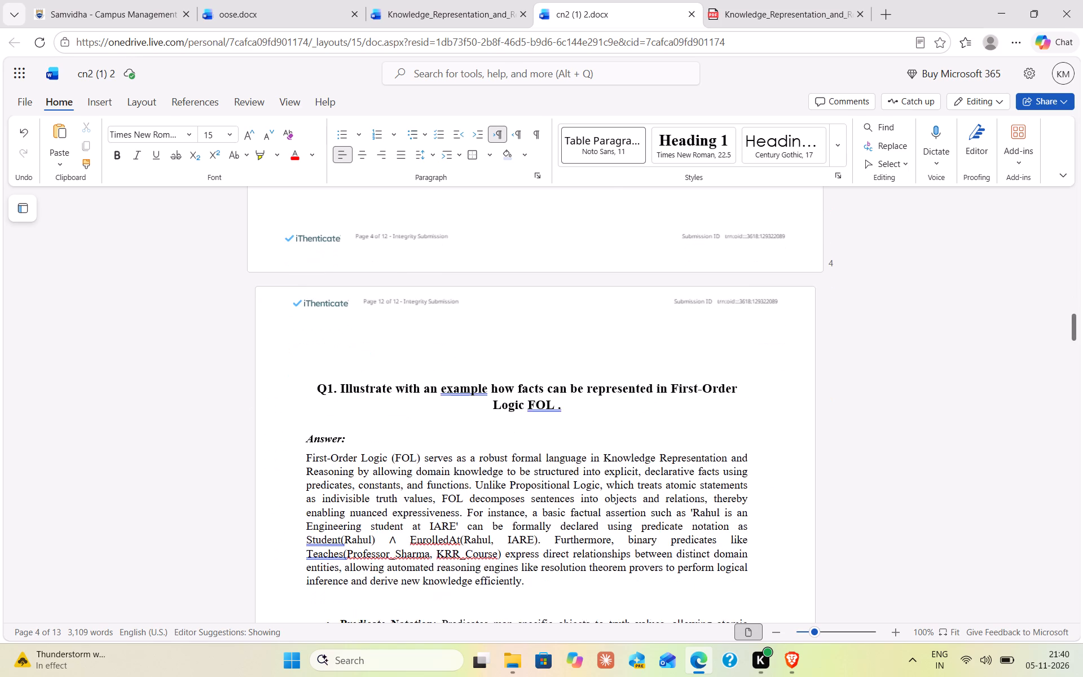
{"action": "scroll", "coordinate": [512, 427], "scroll_direction": "down", "scroll_amount": 11}
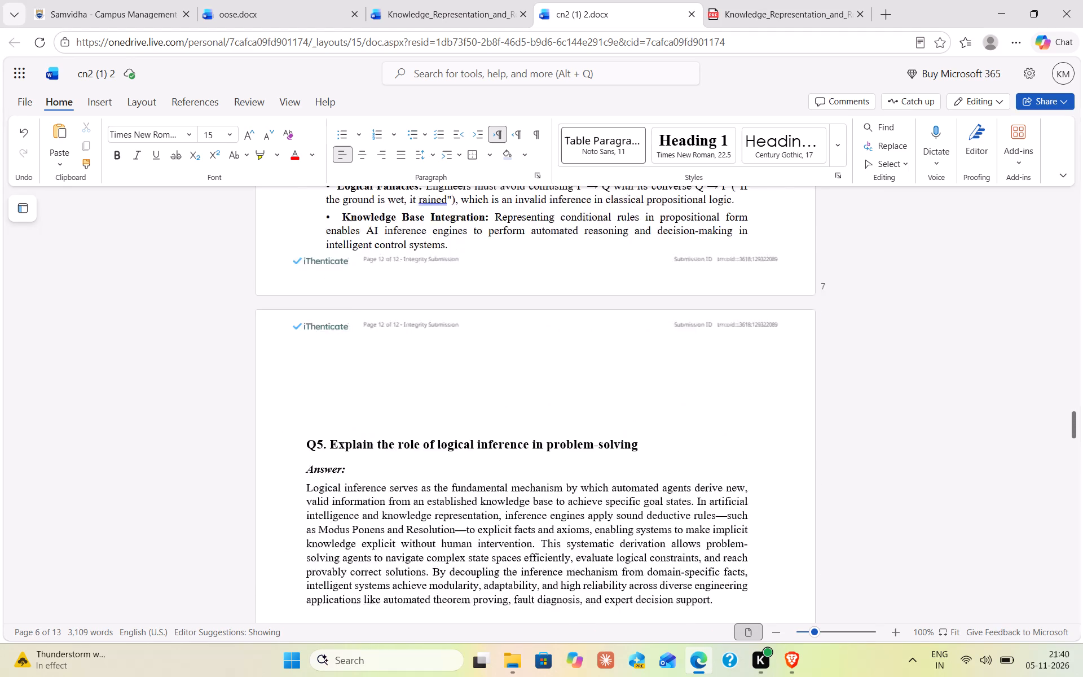
{"action": "scroll", "coordinate": [512, 427], "scroll_direction": "down", "scroll_amount": 7}
{"action": "scroll", "coordinate": [512, 427], "scroll_direction": "up", "scroll_amount": 3}
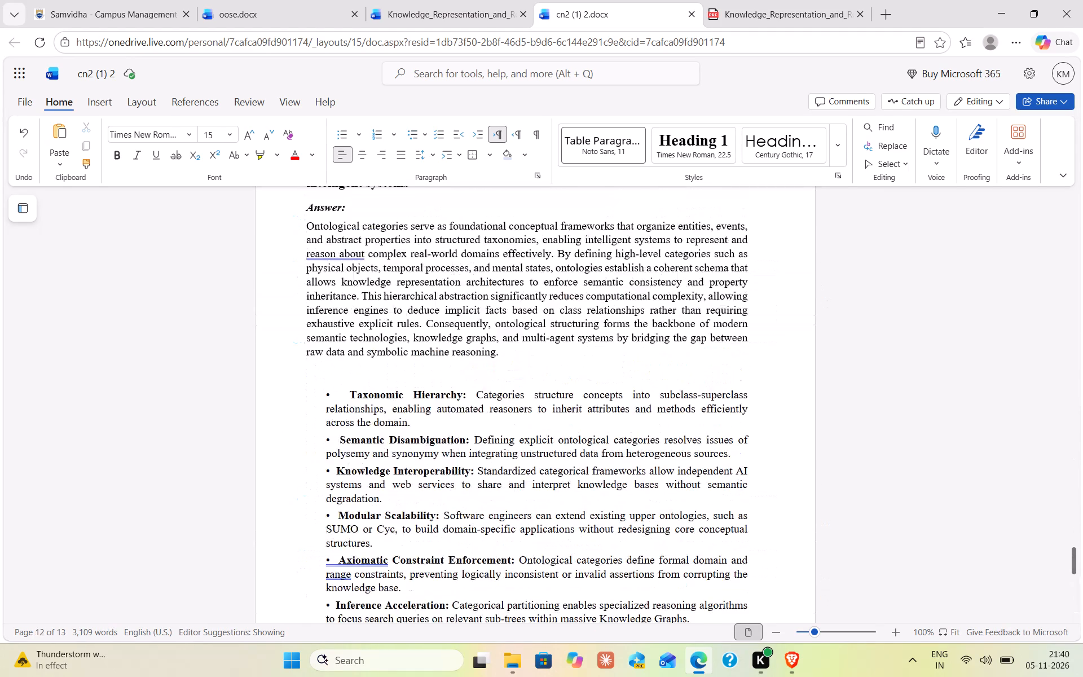
{"action": "scroll", "coordinate": [512, 427], "scroll_direction": "up", "scroll_amount": 16}
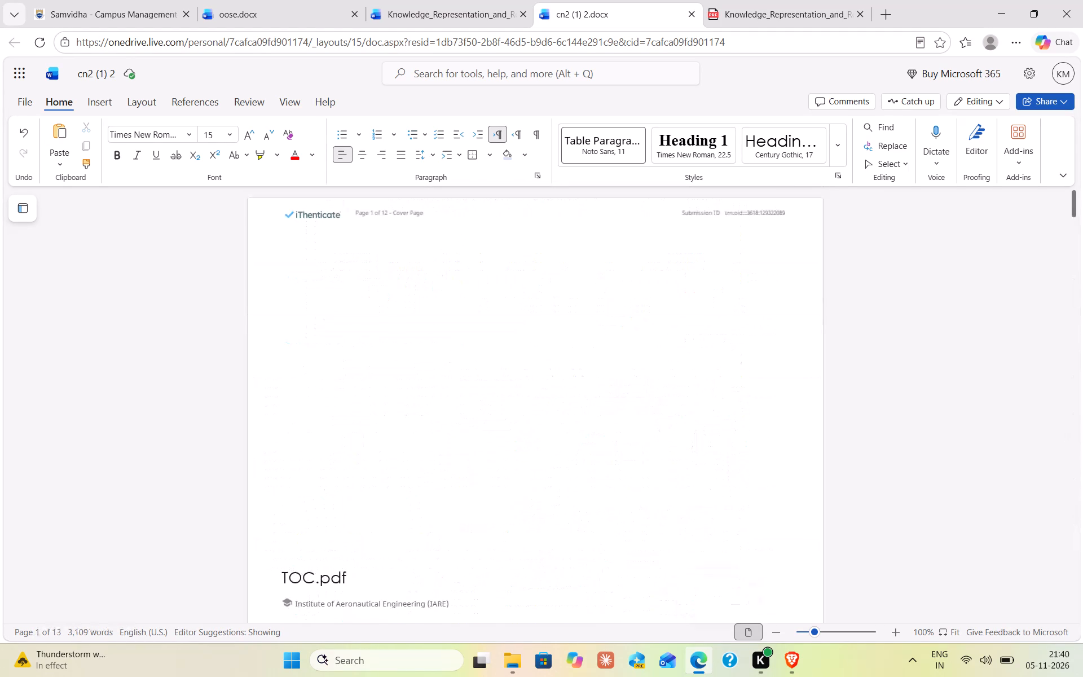
{"action": "scroll", "coordinate": [512, 427], "scroll_direction": "down", "scroll_amount": 1}
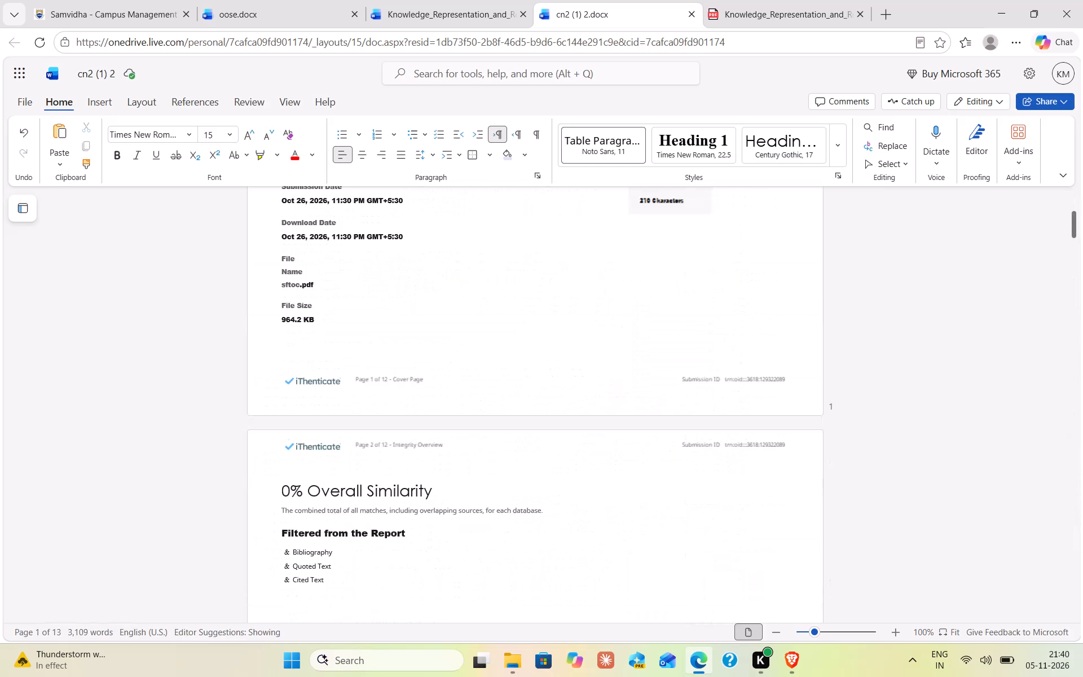
{"action": "scroll", "coordinate": [512, 427], "scroll_direction": "up", "scroll_amount": 2}
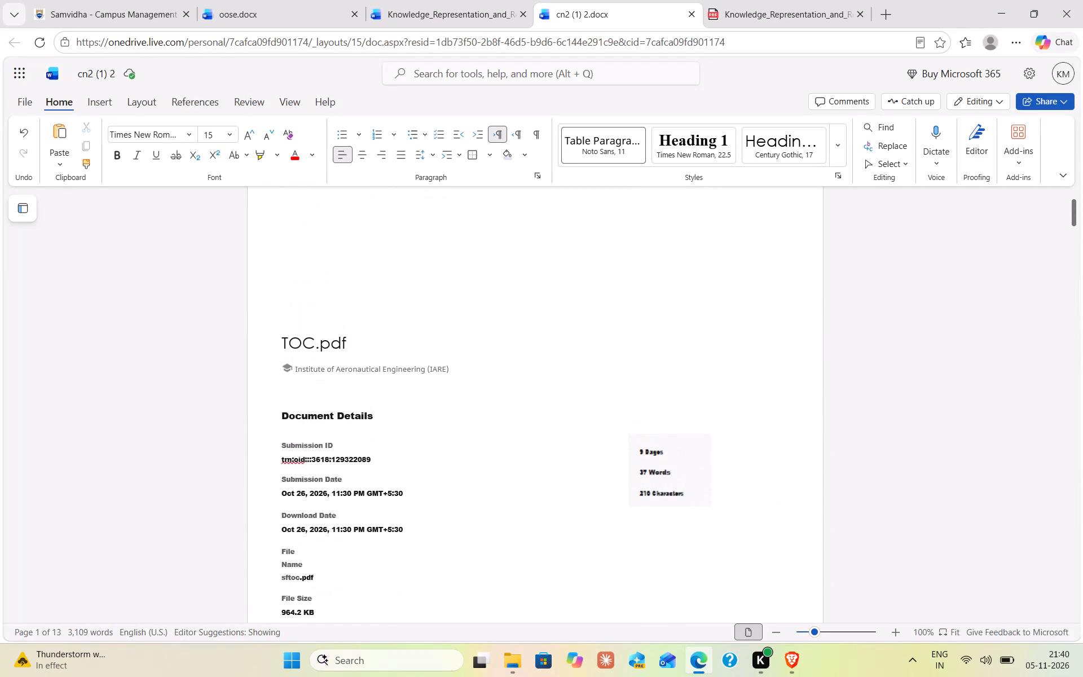
Change the file title on the iThenticate cover page to KRR.pdf.
{"action": "left_click", "coordinate": [314, 344]}
{"action": "key", "text": "BackSpace"}
{"action": "key", "text": "BackSpace"}
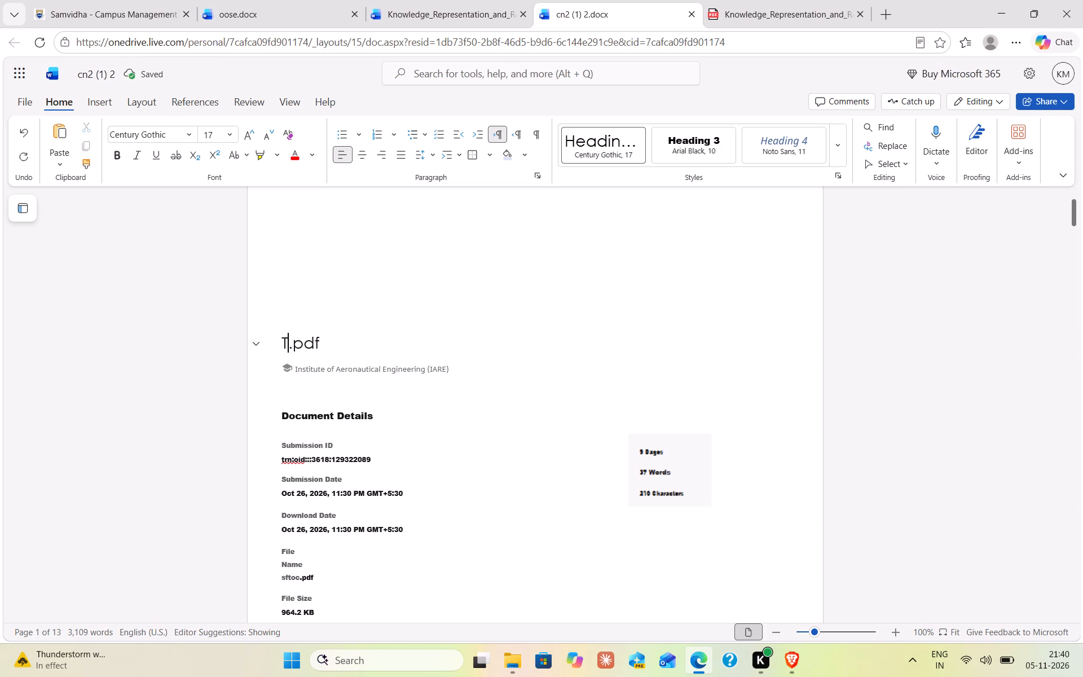
{"action": "key", "text": "BackSpace"}
{"action": "key", "text": "shift+k"}
{"action": "type", "text": "RR"}
Delete the ten references, from Anderson to World Bank, on page 4 ahead of the Q1 answer.
{"action": "scroll", "coordinate": [470, 464], "scroll_direction": "down", "scroll_amount": 1}
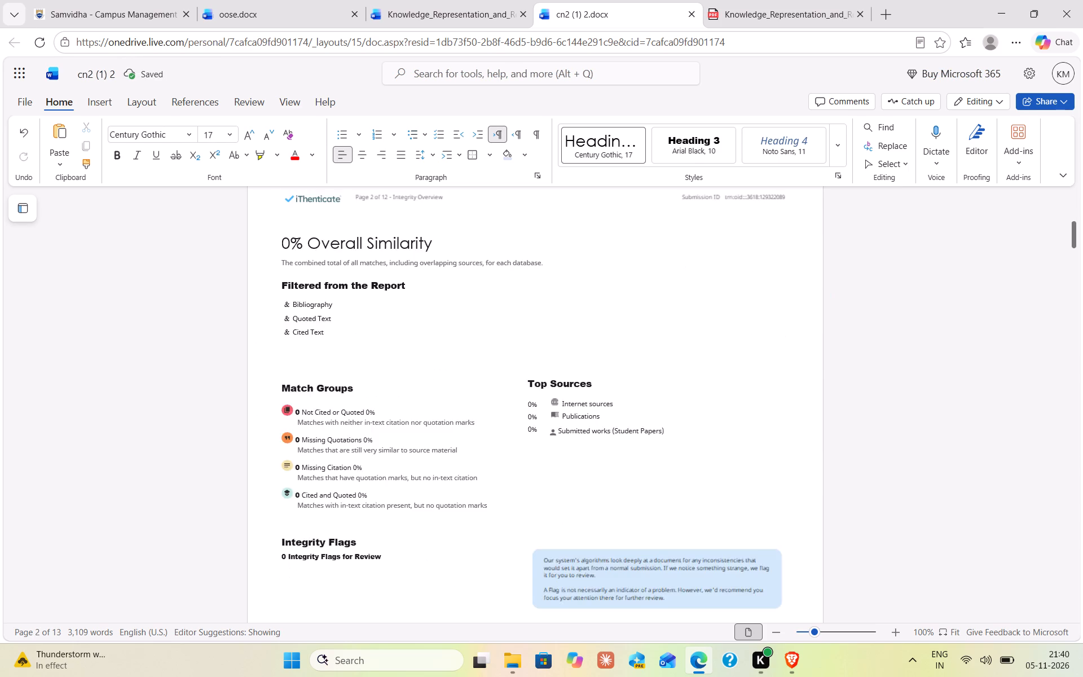
{"action": "scroll", "coordinate": [470, 464], "scroll_direction": "down", "scroll_amount": 3}
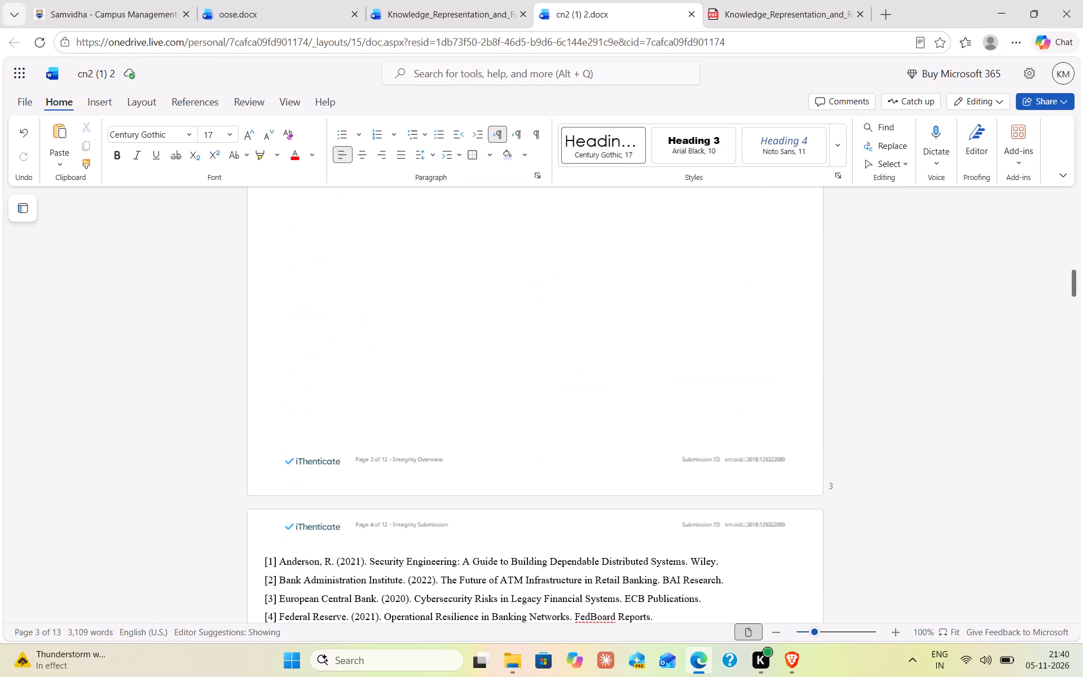
{"action": "scroll", "coordinate": [470, 464], "scroll_direction": "down", "scroll_amount": 1}
{"action": "scroll", "coordinate": [470, 464], "scroll_direction": "up", "scroll_amount": 1}
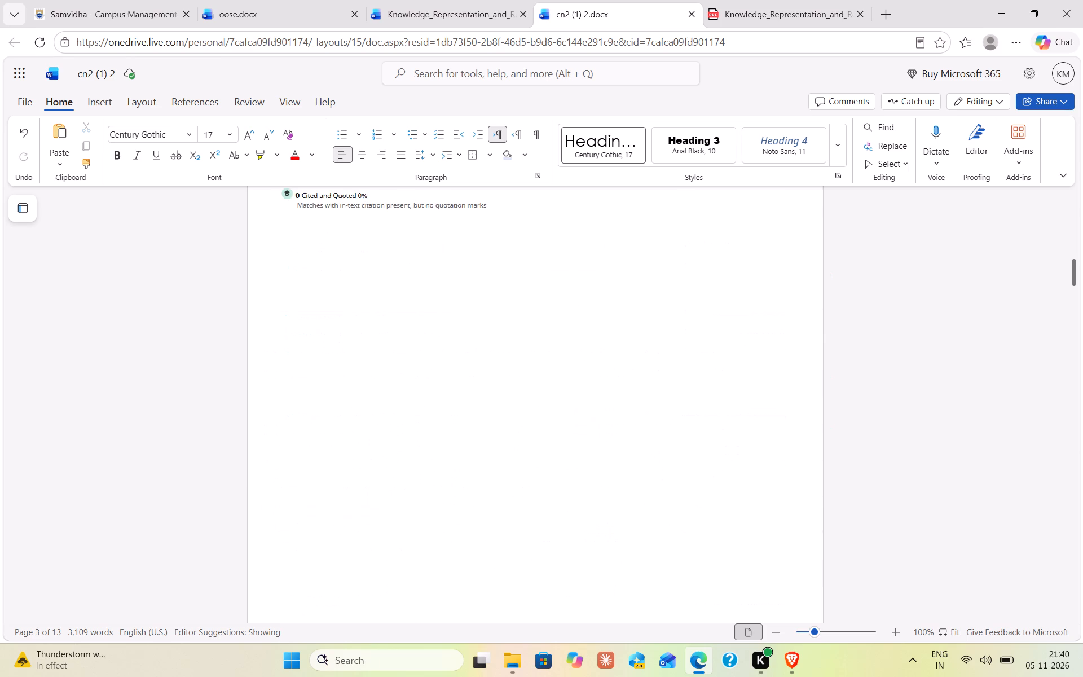
{"action": "scroll", "coordinate": [470, 464], "scroll_direction": "down", "scroll_amount": 5}
{"action": "scroll", "coordinate": [470, 464], "scroll_direction": "up", "scroll_amount": 2}
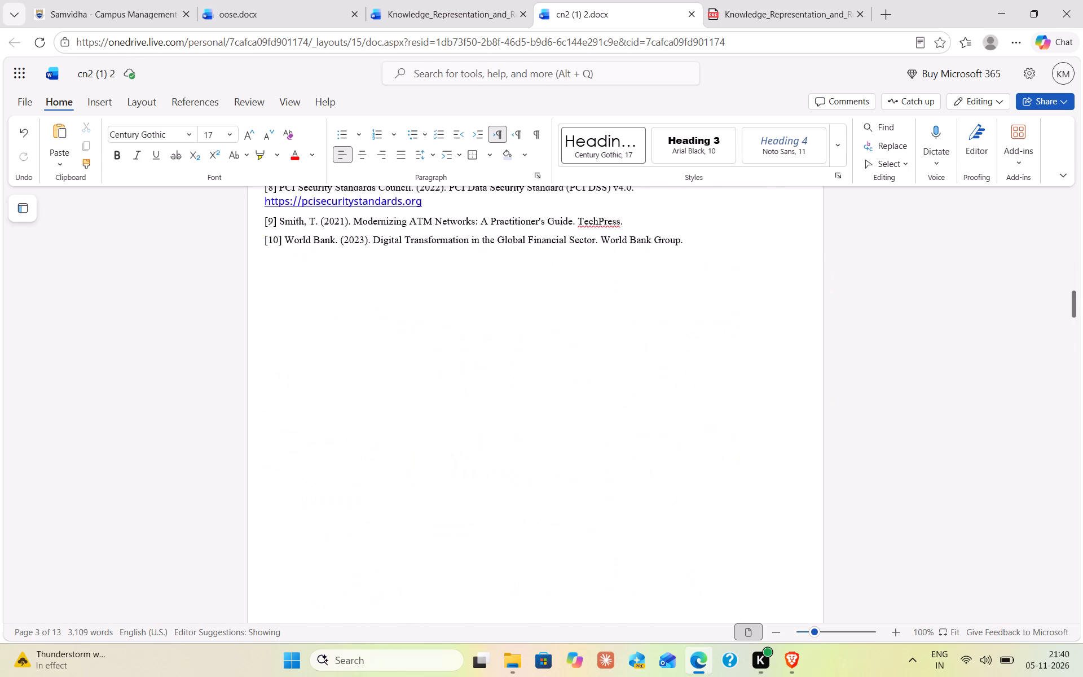
{"action": "scroll", "coordinate": [470, 464], "scroll_direction": "down", "scroll_amount": 1}
{"action": "scroll", "coordinate": [470, 464], "scroll_direction": "up", "scroll_amount": 2}
{"action": "scroll", "coordinate": [470, 464], "scroll_direction": "down", "scroll_amount": 1}
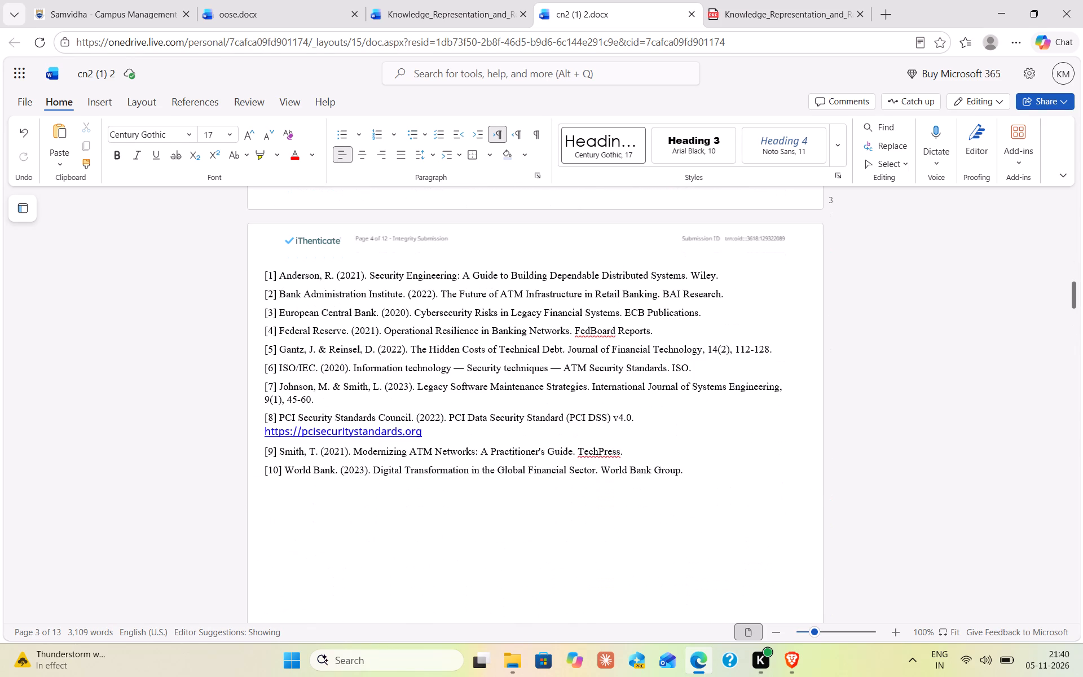
{"action": "left_click_drag", "start_coordinate": [261, 282], "coordinate": [691, 467]}
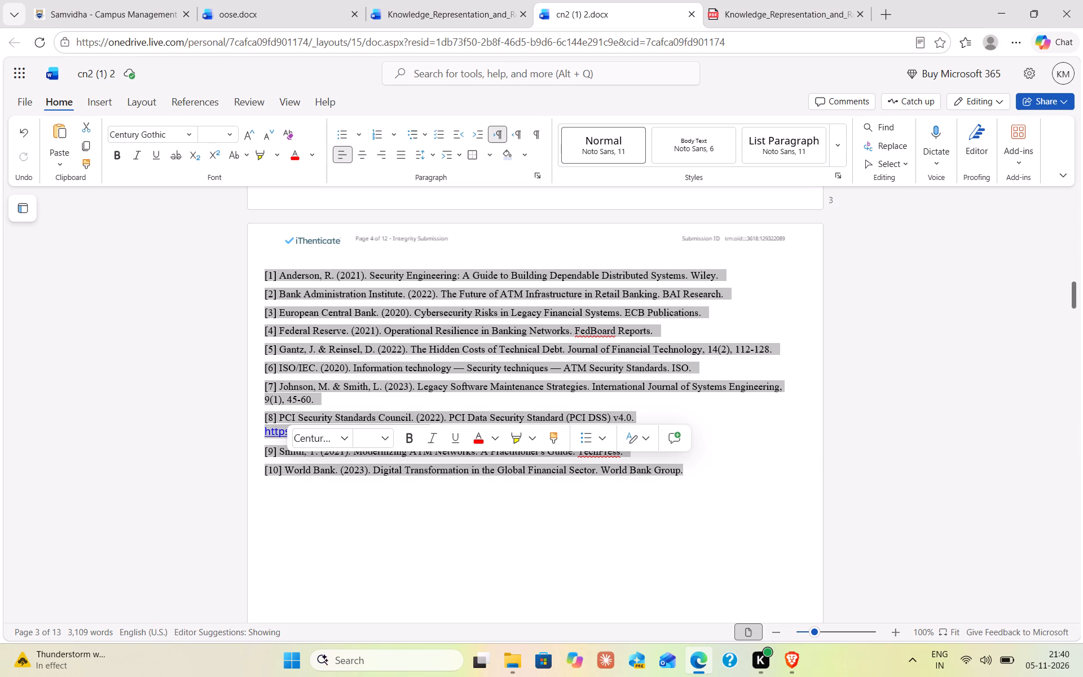
{"action": "key", "text": "BackSpace"}
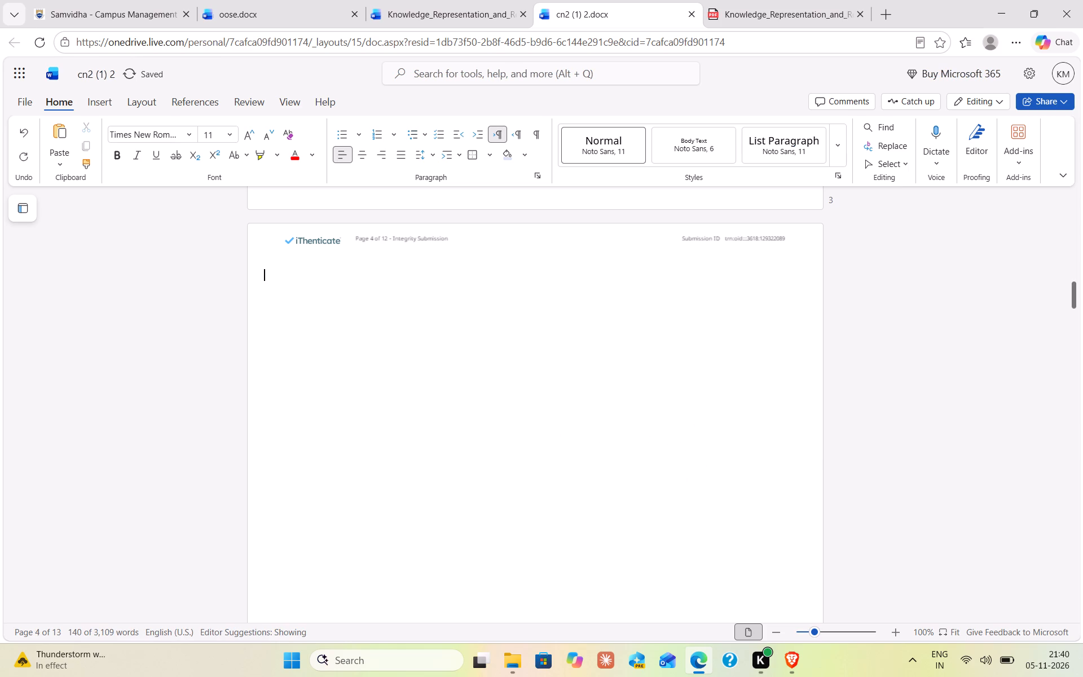
{"action": "key", "text": "BackSpace"}
Try to remove the blank page 4 between the iThenticate overview and Q1 by deleting its empty lines.
{"action": "scroll", "coordinate": [691, 467], "scroll_direction": "up", "scroll_amount": 3}
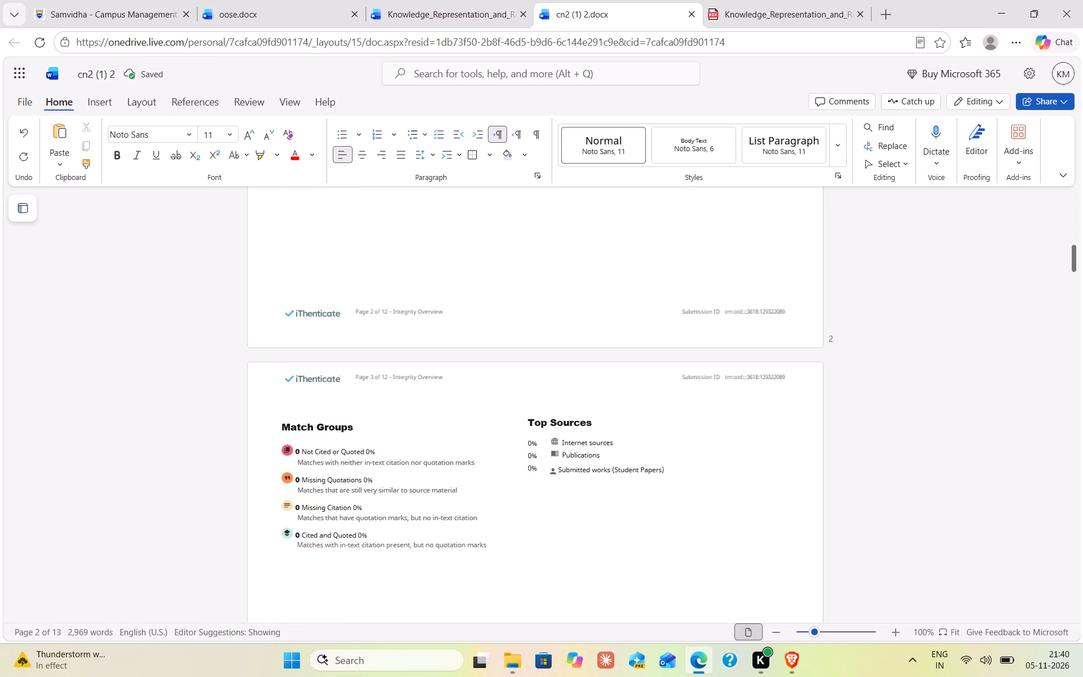
{"action": "scroll", "coordinate": [691, 467], "scroll_direction": "down", "scroll_amount": 4}
{"action": "scroll", "coordinate": [691, 467], "scroll_direction": "up", "scroll_amount": 1}
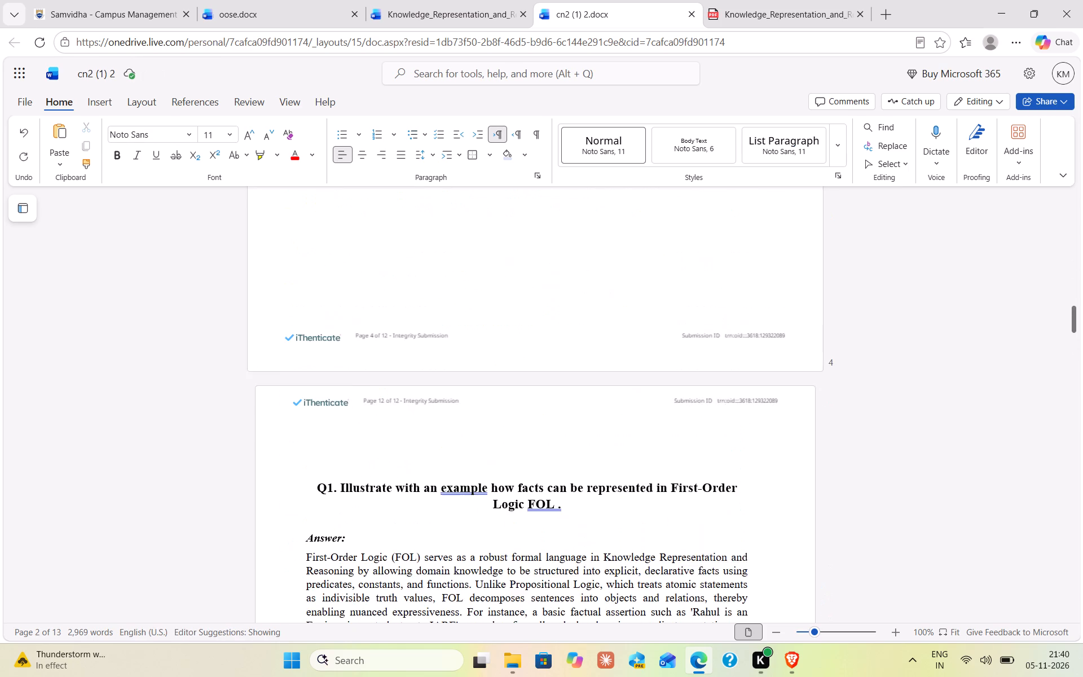
{"action": "scroll", "coordinate": [691, 467], "scroll_direction": "up", "scroll_amount": 2}
{"action": "key", "text": "BackSpace"}
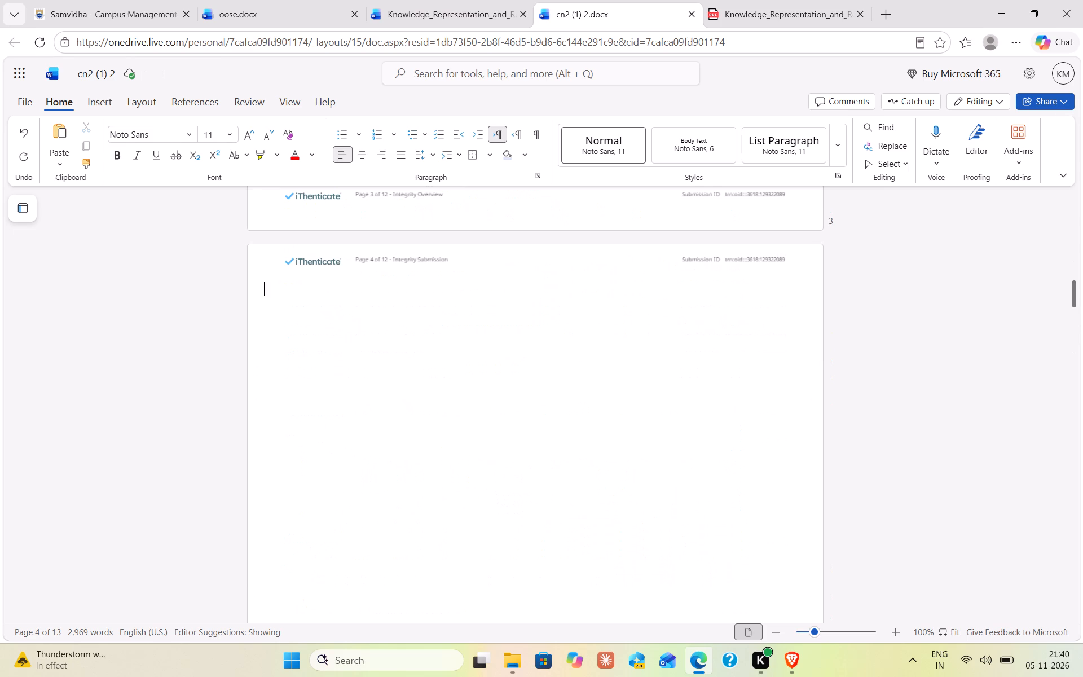
{"action": "key", "text": "ctrl+BackSpace"}
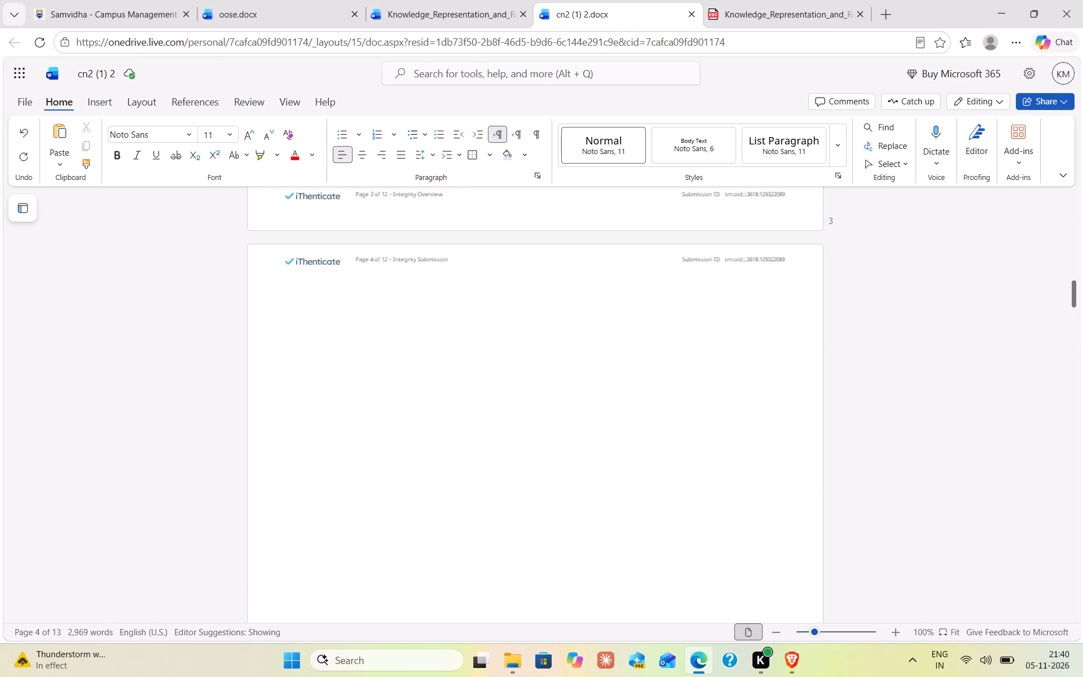
{"action": "right_click", "coordinate": [605, 429]}
{"action": "left_click", "coordinate": [361, 480]}
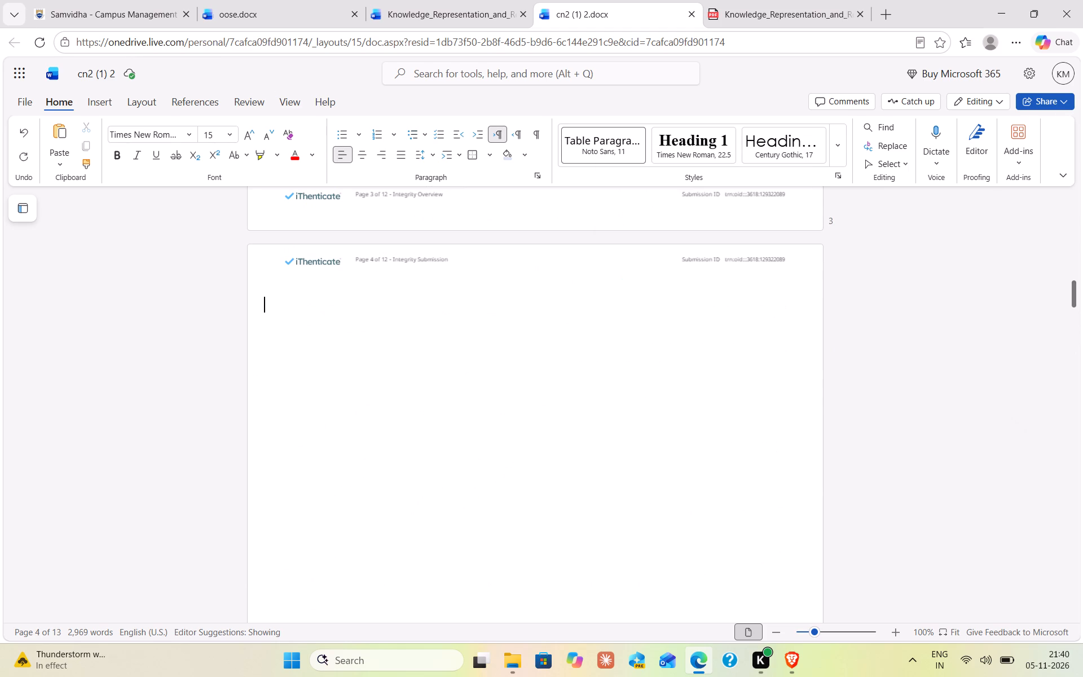
Review the whole edited document from the KRR.pdf cover page down to the last page.
{"action": "scroll", "coordinate": [361, 480], "scroll_direction": "up", "scroll_amount": 6}
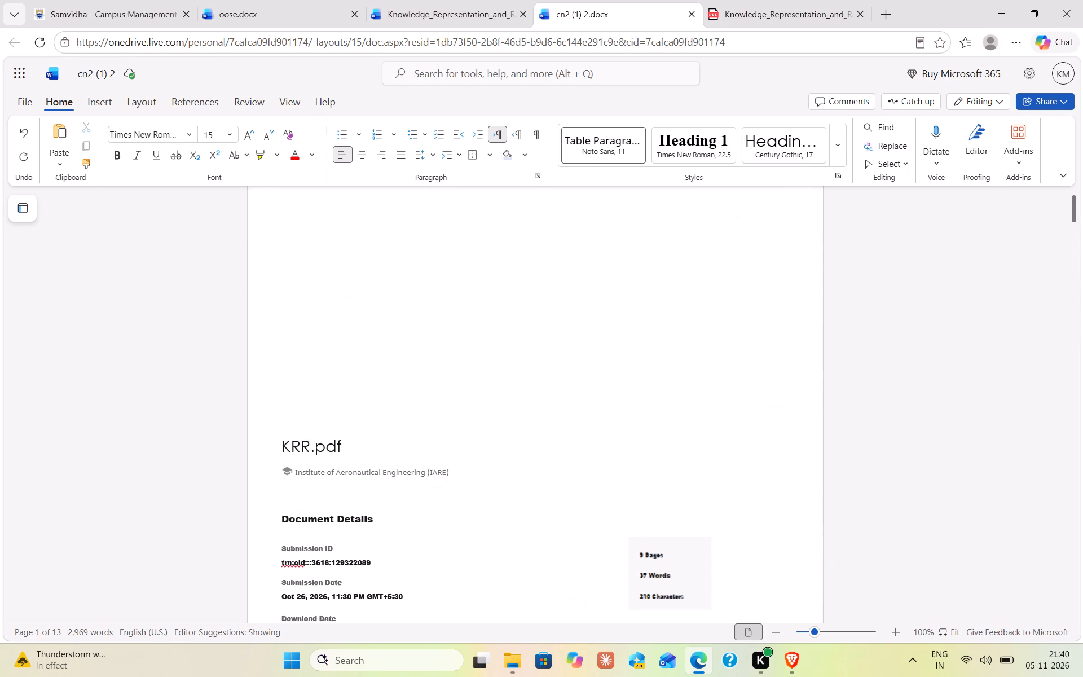
{"action": "scroll", "coordinate": [361, 480], "scroll_direction": "up", "scroll_amount": 2}
{"action": "scroll", "coordinate": [361, 480], "scroll_direction": "down", "scroll_amount": 6}
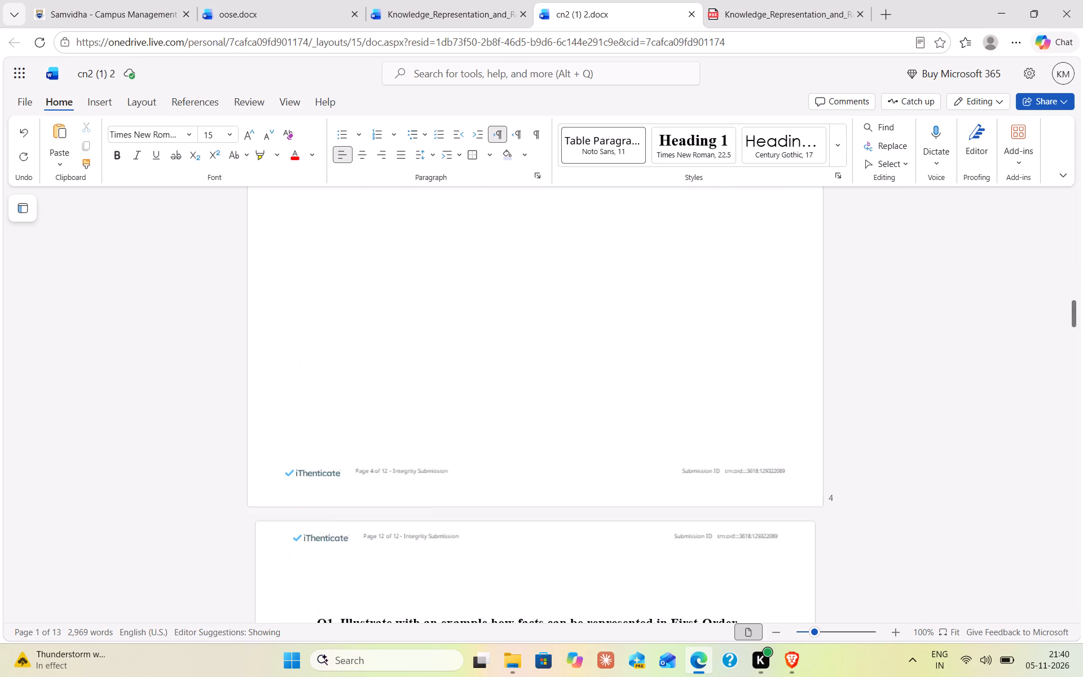
{"action": "scroll", "coordinate": [361, 480], "scroll_direction": "down", "scroll_amount": 12}
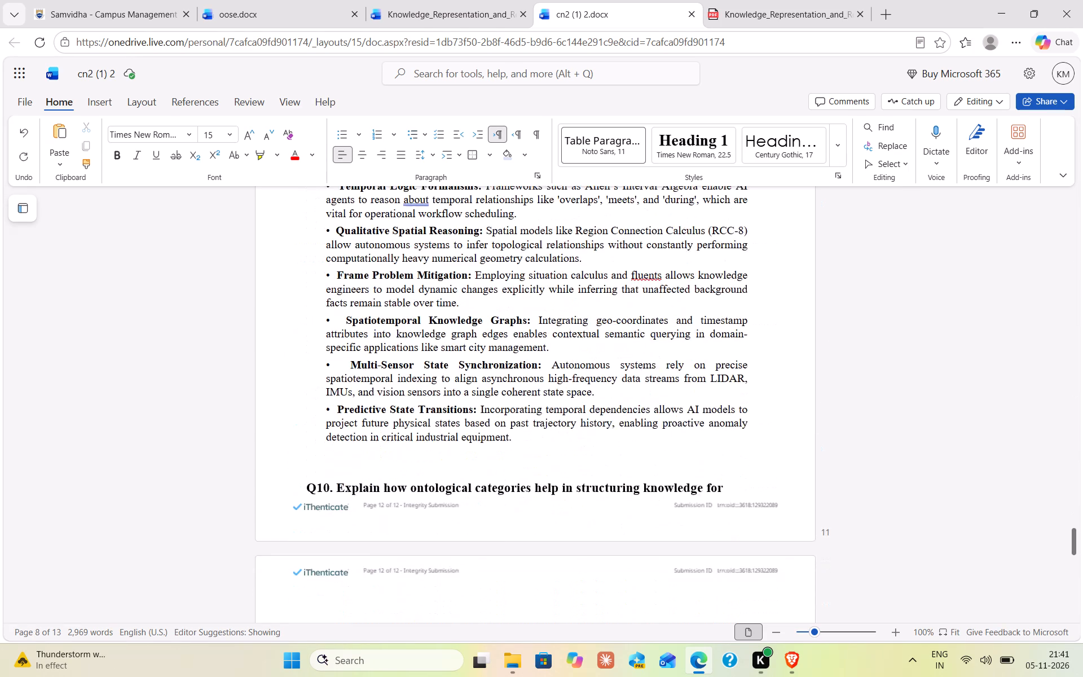
{"action": "scroll", "coordinate": [361, 480], "scroll_direction": "down", "scroll_amount": 2}
{"action": "scroll", "coordinate": [361, 480], "scroll_direction": "up", "scroll_amount": 3}
{"action": "scroll", "coordinate": [361, 480], "scroll_direction": "down", "scroll_amount": 1}
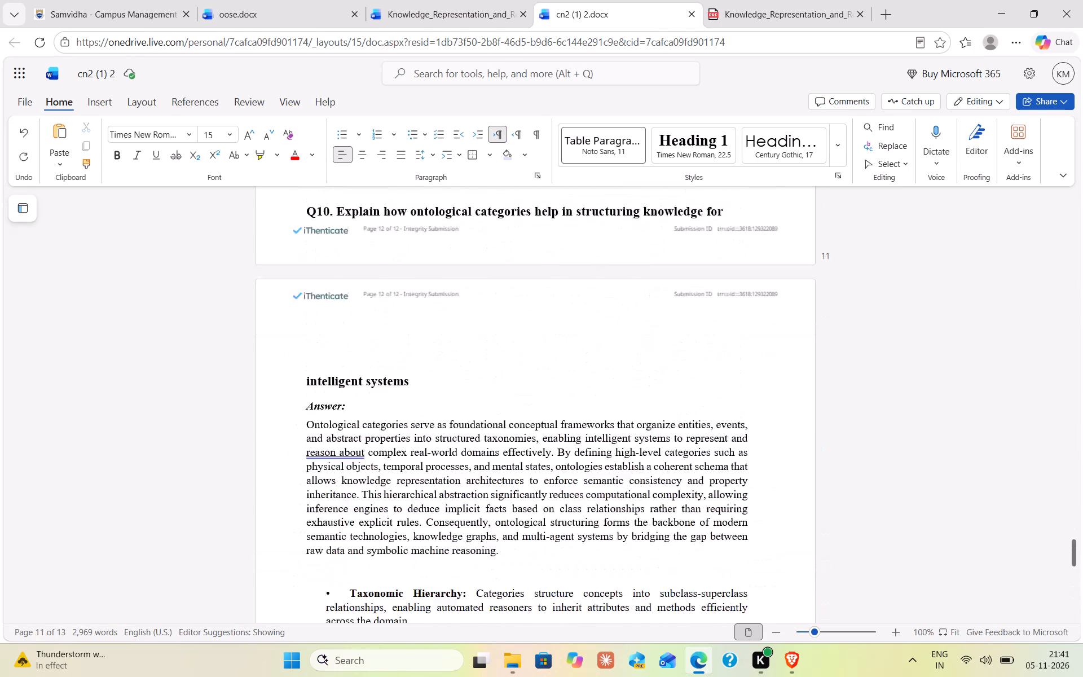
{"action": "scroll", "coordinate": [361, 480], "scroll_direction": "down", "scroll_amount": 3}
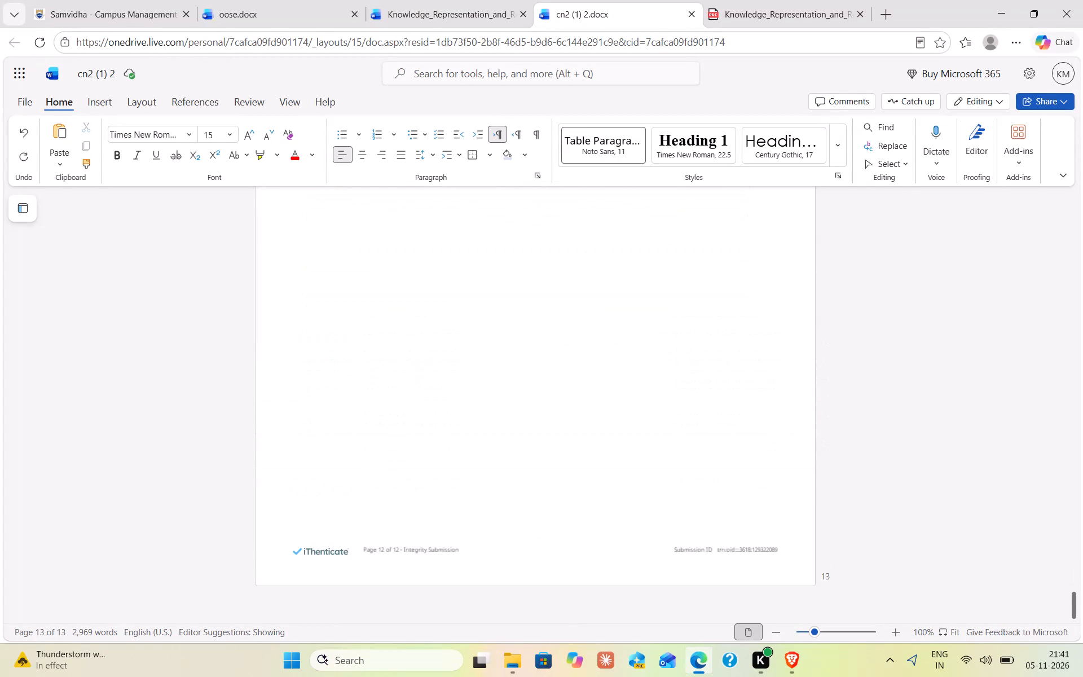
Create an online copy of the edited document named KRR in the OneDrive Documents folder.
{"action": "left_click", "coordinate": [22, 103]}
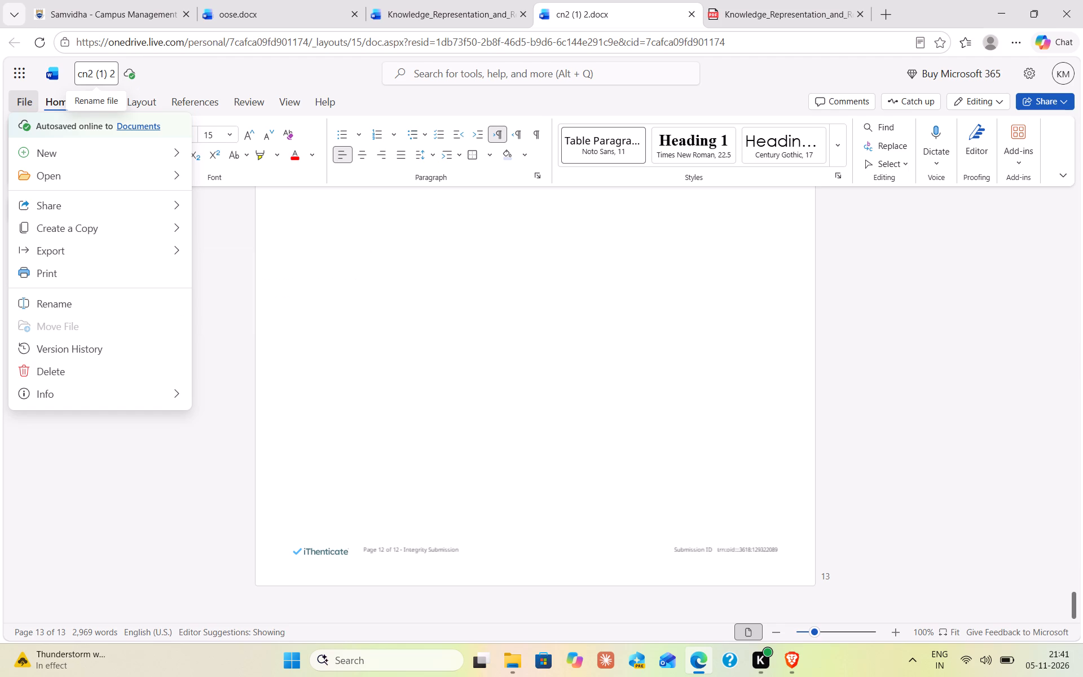
{"action": "left_click", "coordinate": [87, 236]}
{"action": "left_click", "coordinate": [124, 230]}
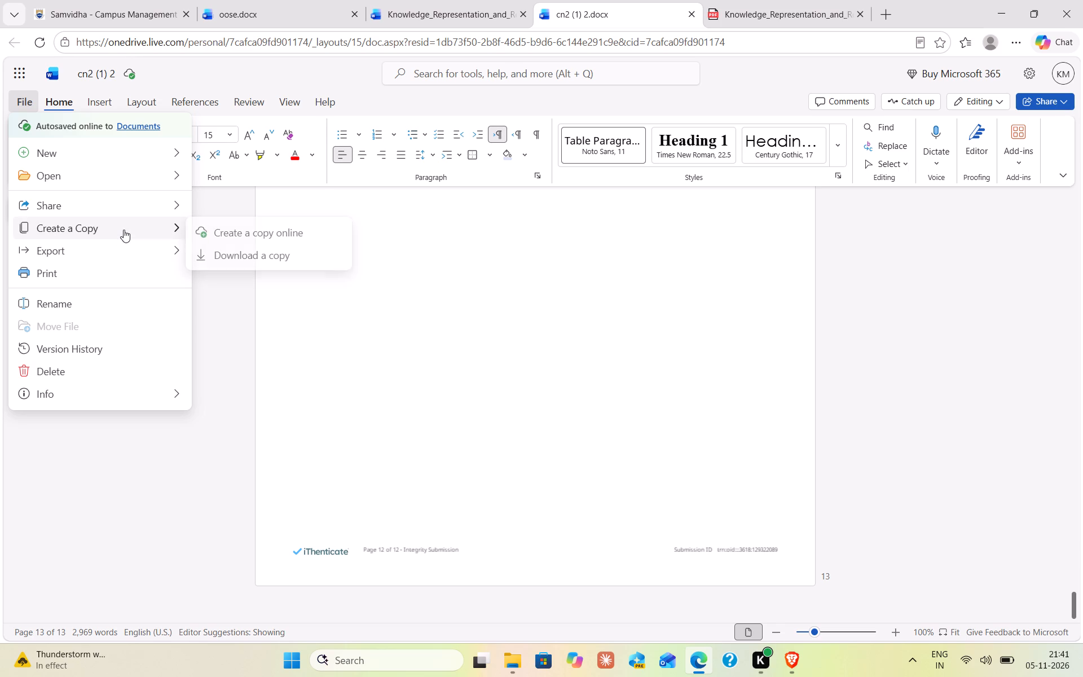
{"action": "left_click", "coordinate": [237, 236]}
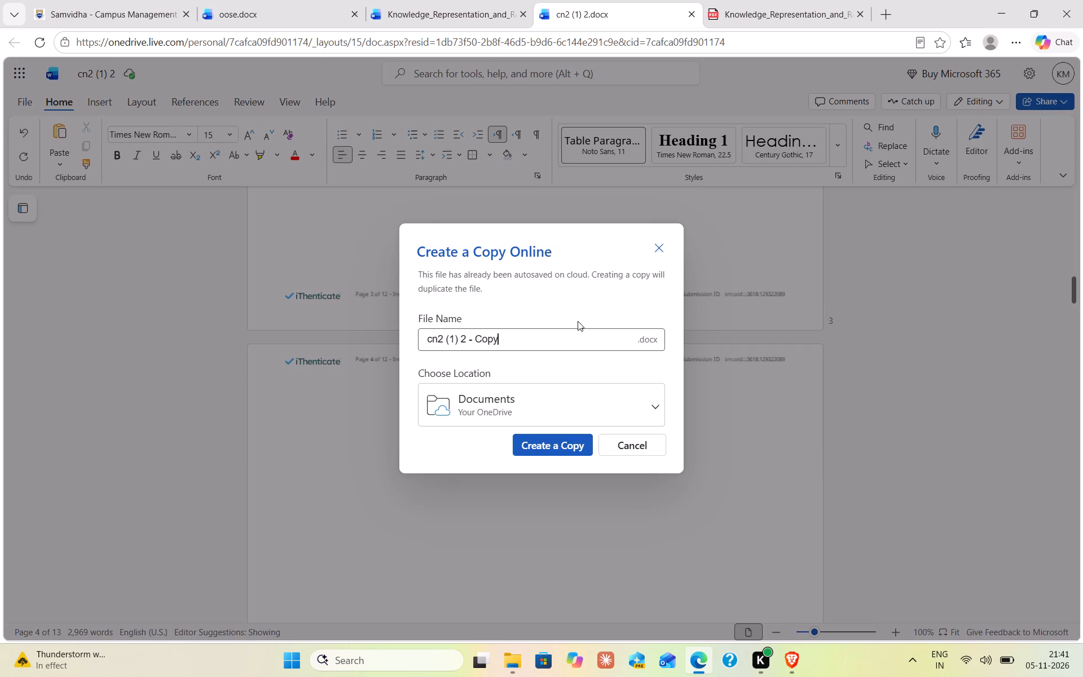
{"action": "key", "text": "BackSpace"}
{"action": "key", "text": "BackSpace"}
{"action": "key", "text": "BackSpace"}
{"action": "key", "text": "BackSpace"}
{"action": "key", "text": "BackSpace"}
{"action": "key", "text": "BackSpace"}
{"action": "key", "text": "BackSpace"}
{"action": "key", "text": "BackSpace"}
{"action": "key", "text": "BackSpace"}
{"action": "key", "text": "BackSpace"}
{"action": "key", "text": "BackSpace"}
{"action": "key", "text": "BackSpace"}
{"action": "key", "text": "BackSpace"}
{"action": "key", "text": "BackSpace"}
{"action": "key", "text": "BackSpace"}
{"action": "key", "text": "BackSpace"}
{"action": "key", "text": "BackSpace"}
{"action": "key", "text": "BackSpace"}
{"action": "key", "text": "BackSpace"}
{"action": "key", "text": "BackSpace"}
{"action": "key", "text": "shift+k"}
{"action": "type", "text": "RR"}
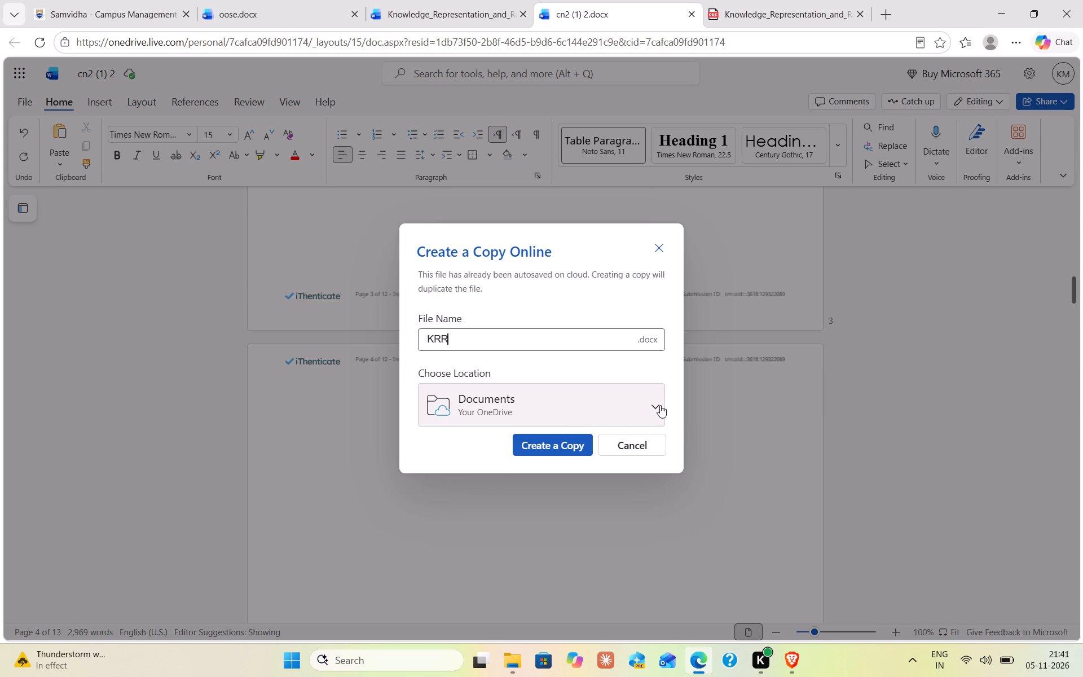
{"action": "left_click_drag", "start_coordinate": [649, 340], "coordinate": [559, 455]}
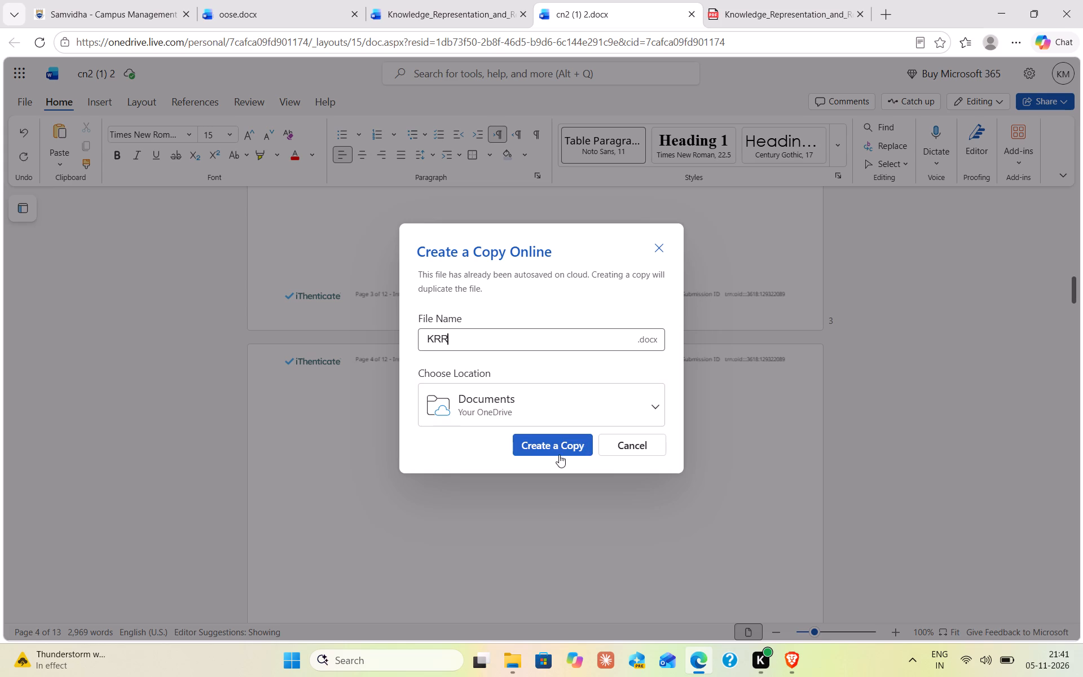
{"action": "left_click_drag", "start_coordinate": [559, 455], "coordinate": [559, 445]}
{"action": "left_click", "coordinate": [559, 445]}
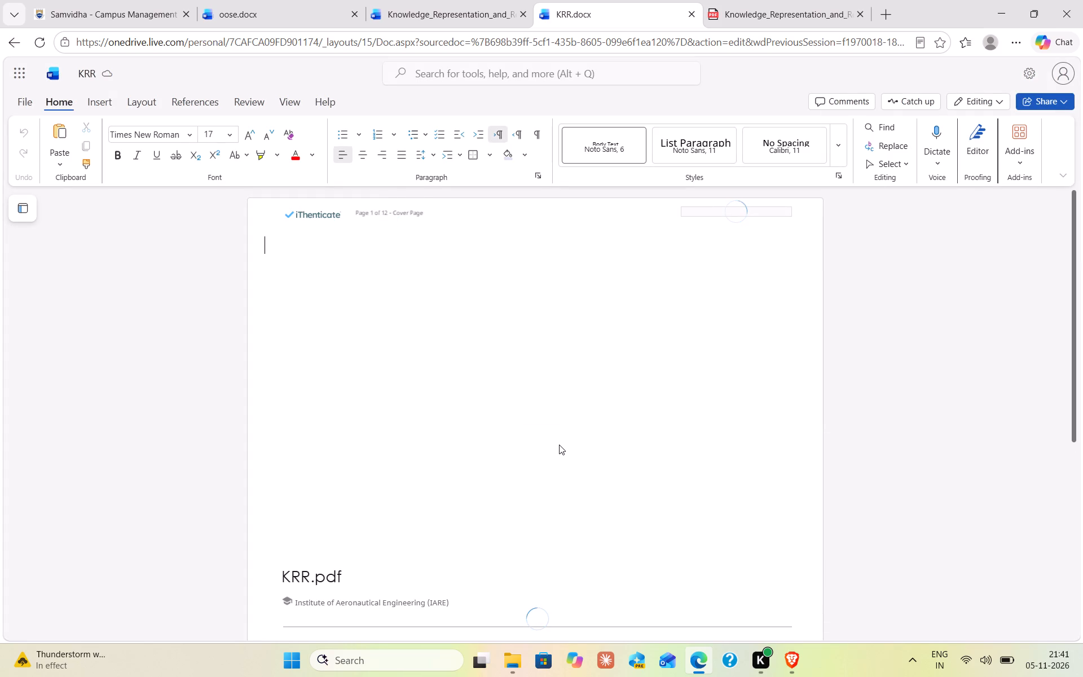
Export the KRR document as a PDF and download it, closing the two Knowledge Representation assignment tabs.
{"action": "left_click", "coordinate": [20, 99]}
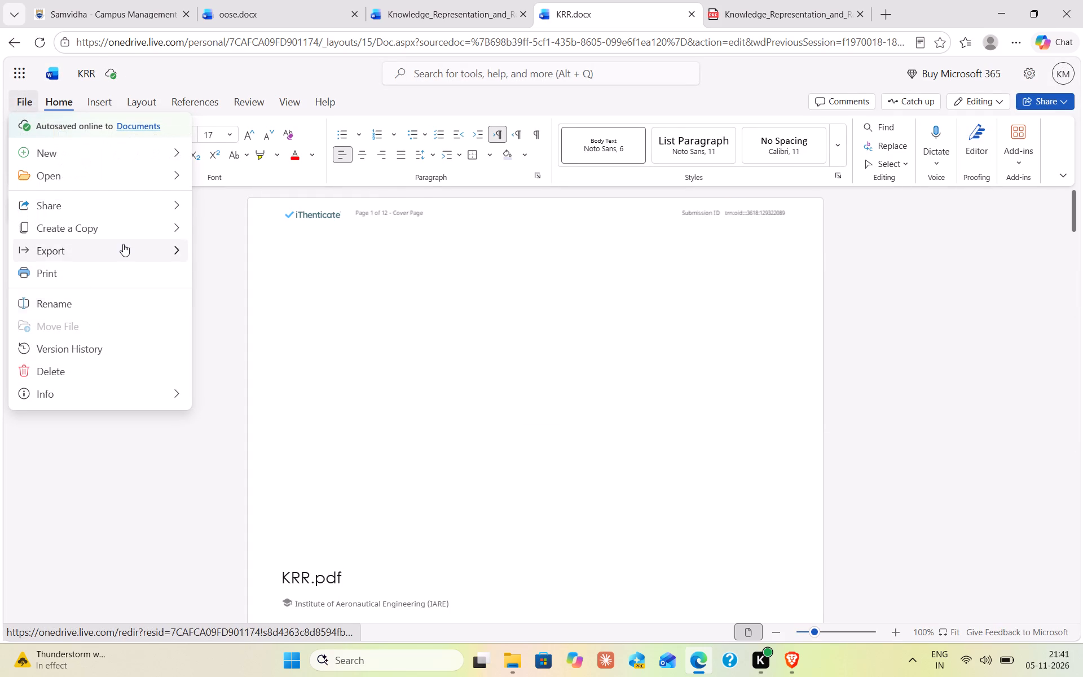
{"action": "left_click", "coordinate": [228, 254]}
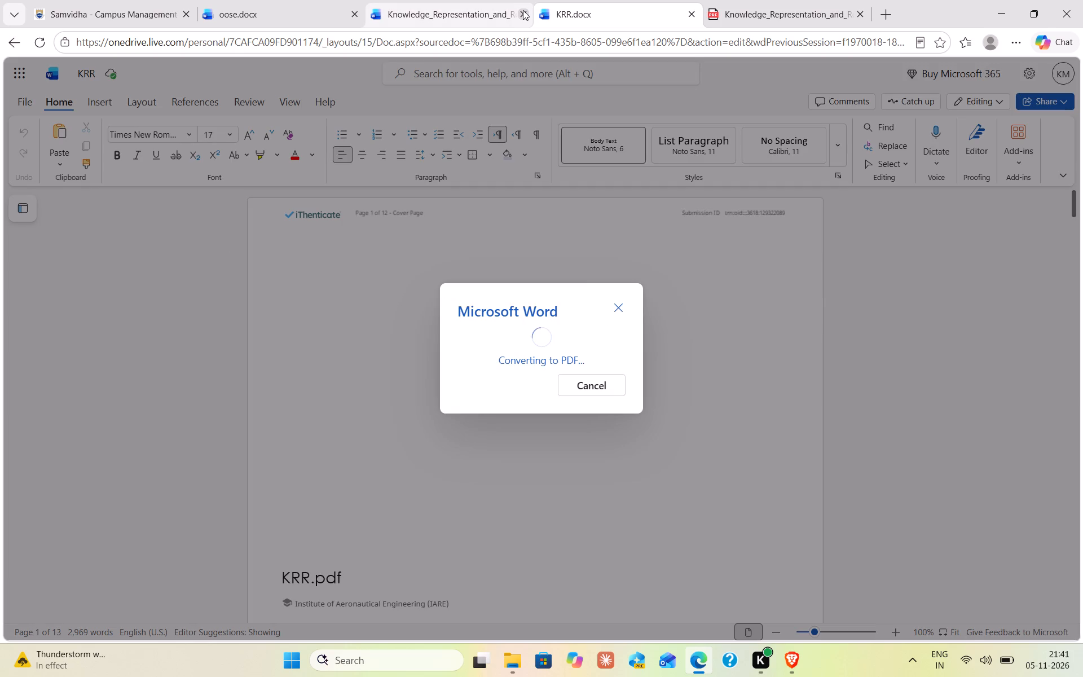
{"action": "left_click", "coordinate": [523, 10]}
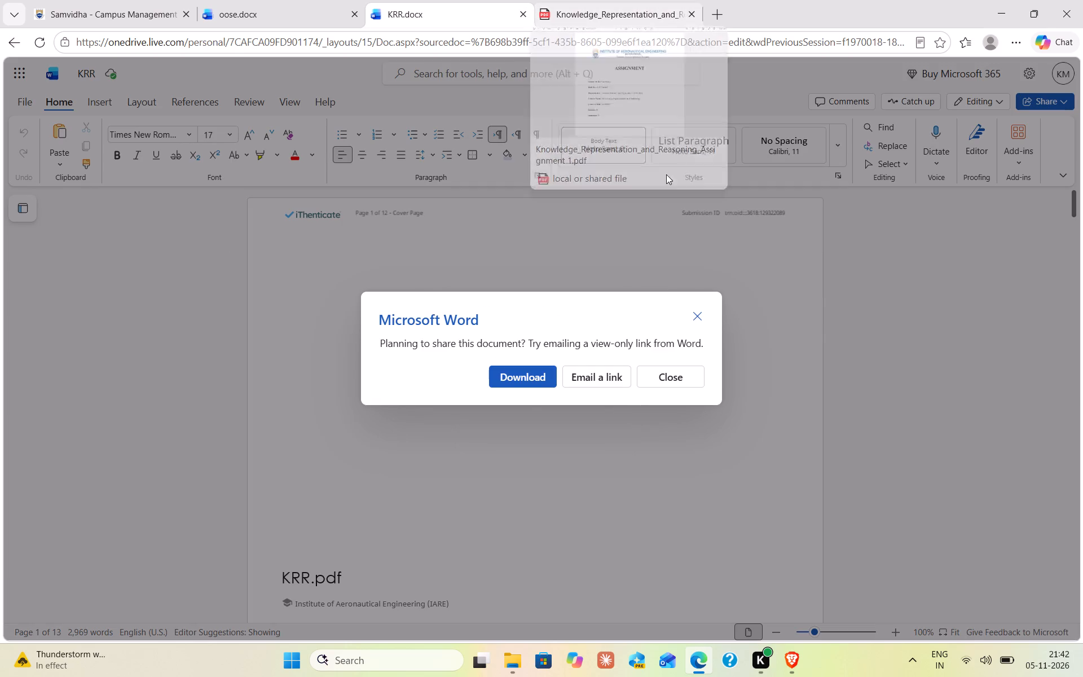
{"action": "left_click", "coordinate": [527, 382]}
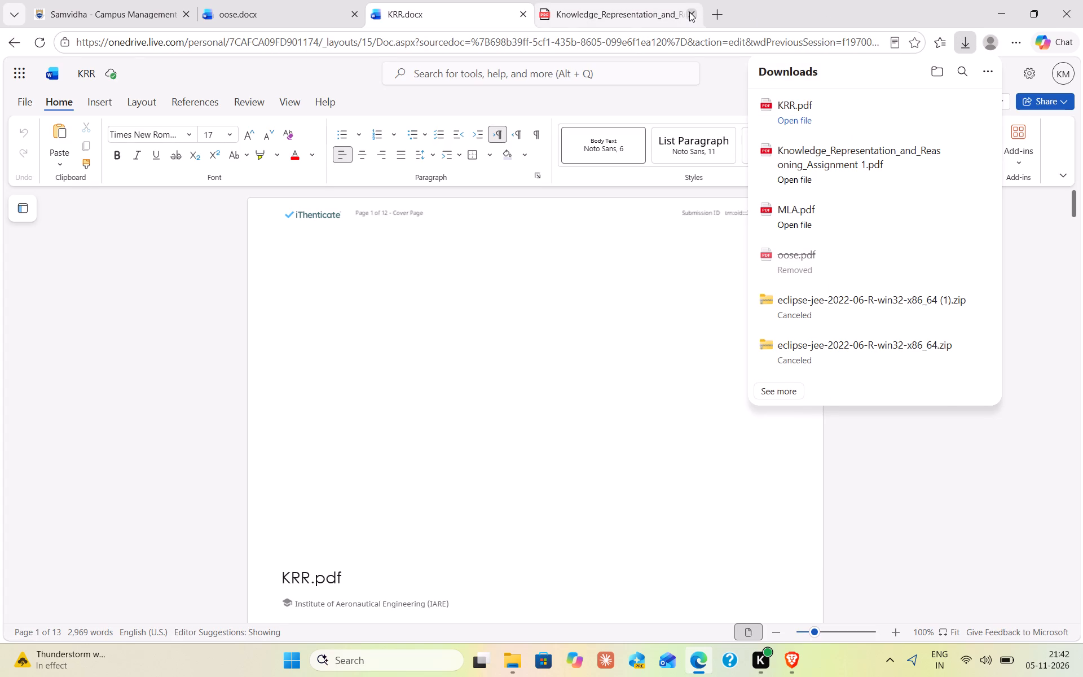
{"action": "left_click", "coordinate": [689, 12]}
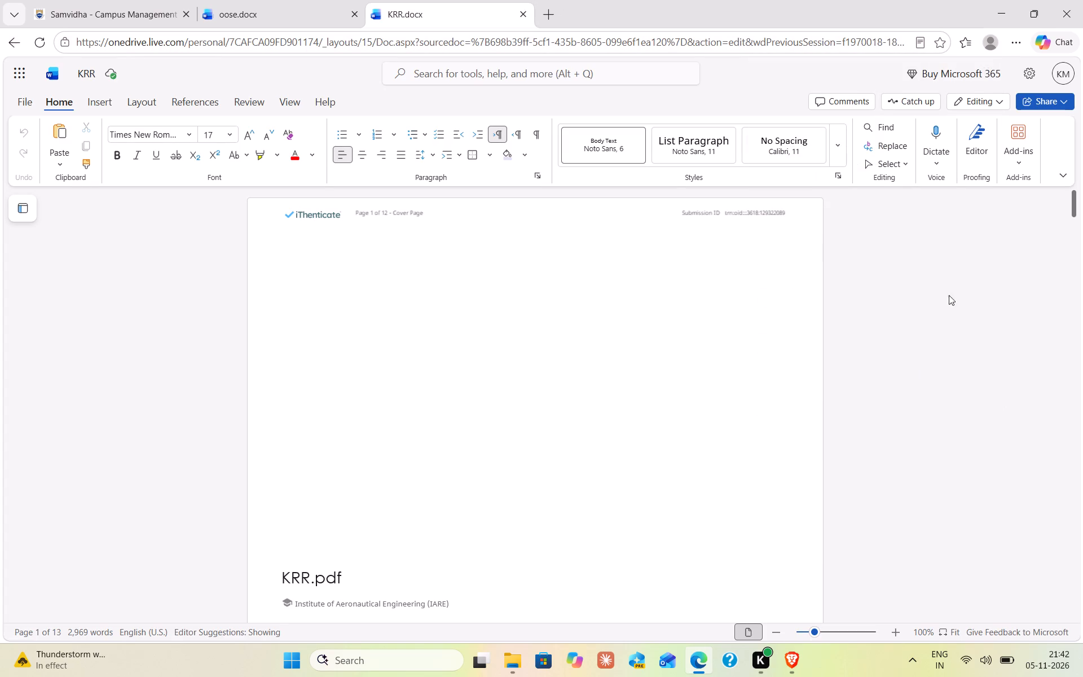
Open the downloaded KRR.pdf and review its pages from the cover page to the end.
{"action": "left_click", "coordinate": [1006, 38]}
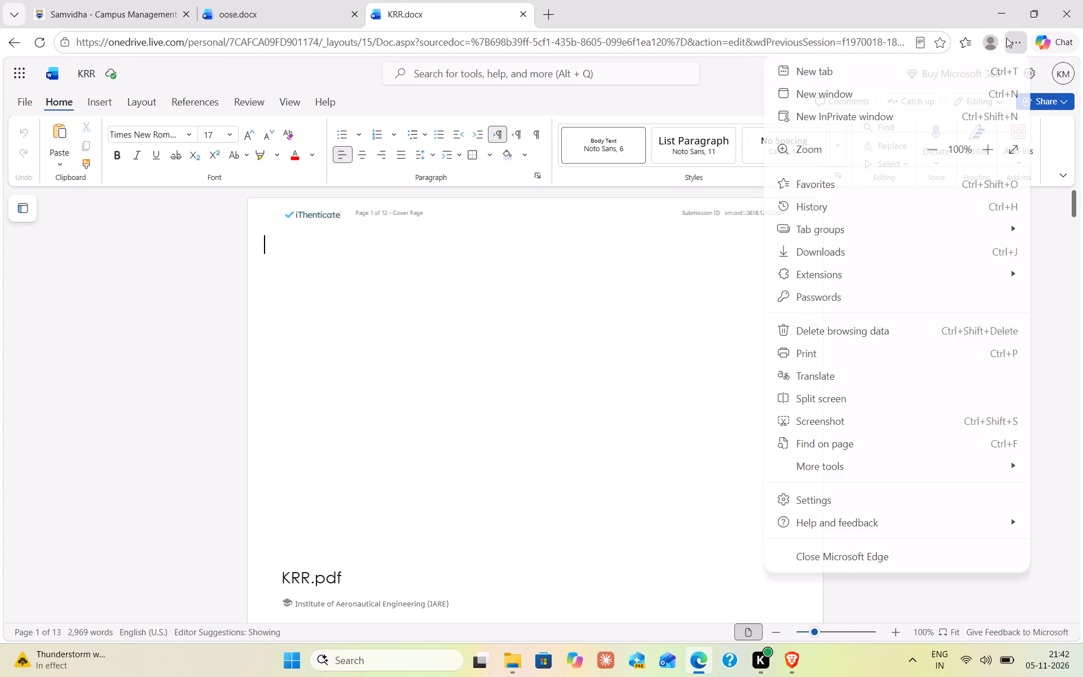
{"action": "left_click", "coordinate": [873, 254]}
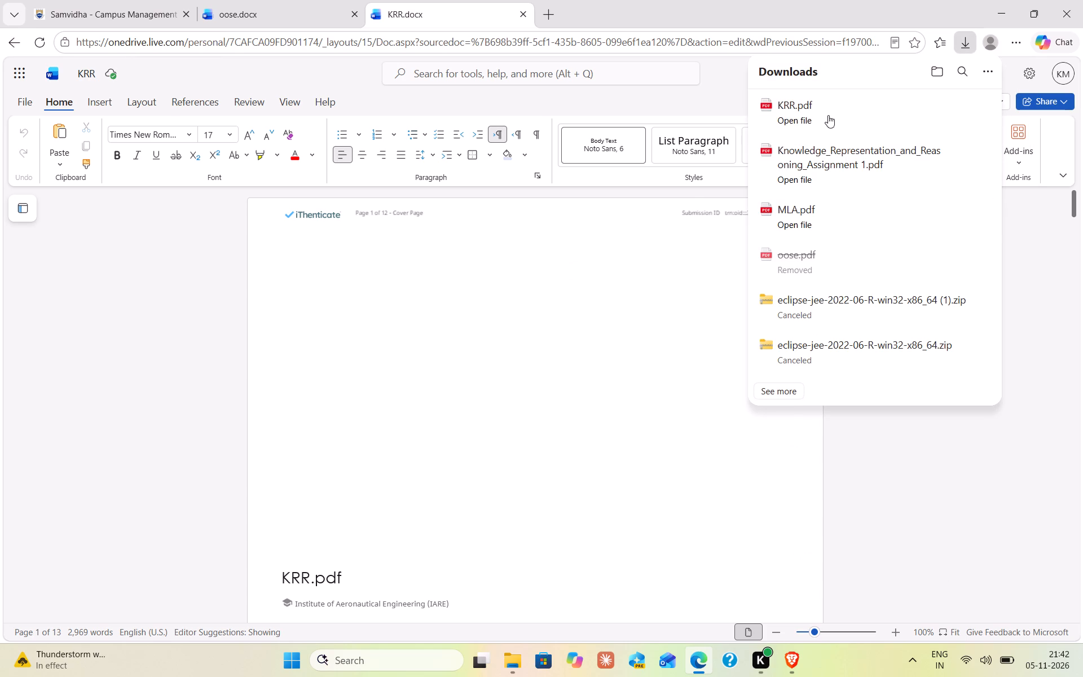
{"action": "left_click", "coordinate": [798, 123]}
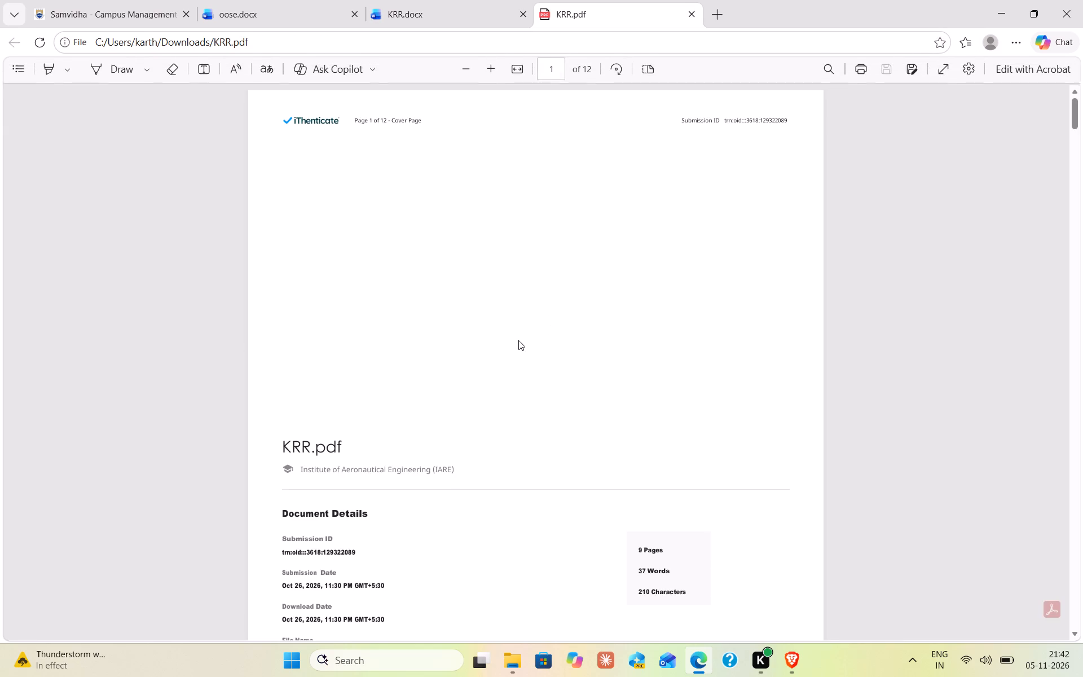
{"action": "scroll", "coordinate": [518, 340], "scroll_direction": "down", "scroll_amount": 7}
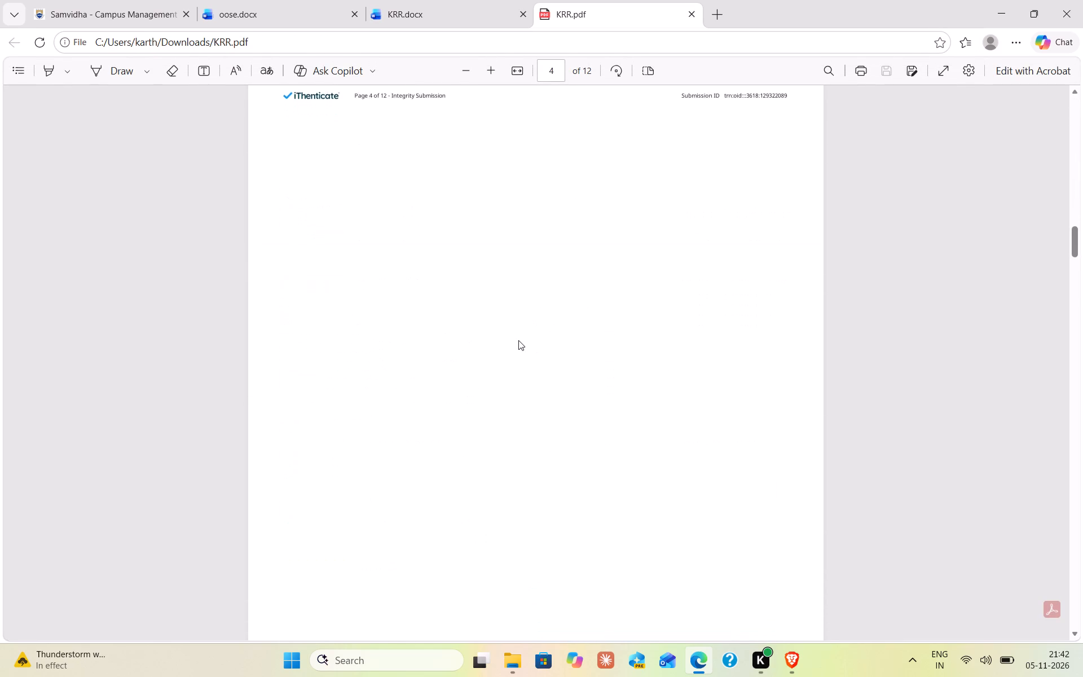
{"action": "scroll", "coordinate": [518, 340], "scroll_direction": "down", "scroll_amount": 1}
{"action": "scroll", "coordinate": [518, 340], "scroll_direction": "up", "scroll_amount": 5}
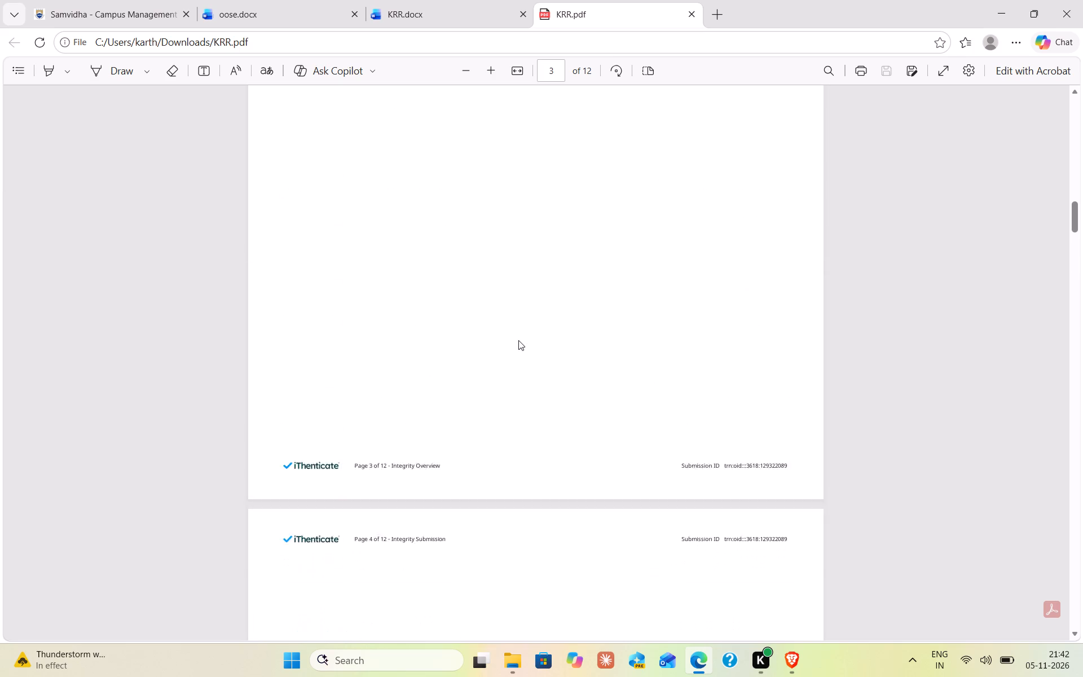
{"action": "scroll", "coordinate": [518, 340], "scroll_direction": "down", "scroll_amount": 10}
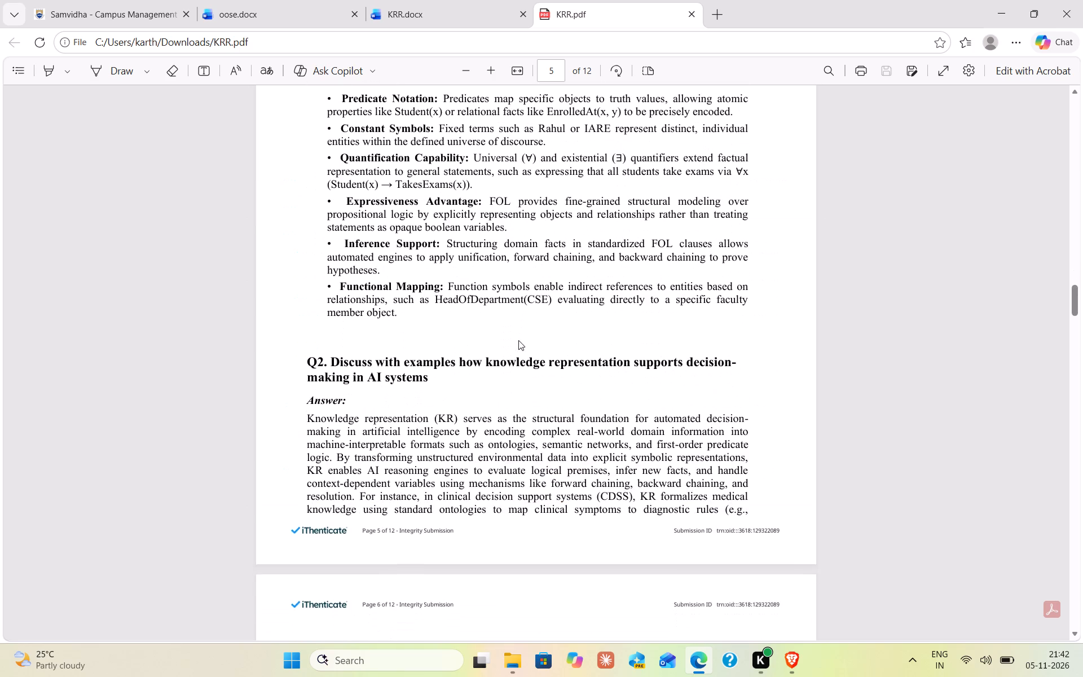
{"action": "scroll", "coordinate": [518, 340], "scroll_direction": "down", "scroll_amount": 15}
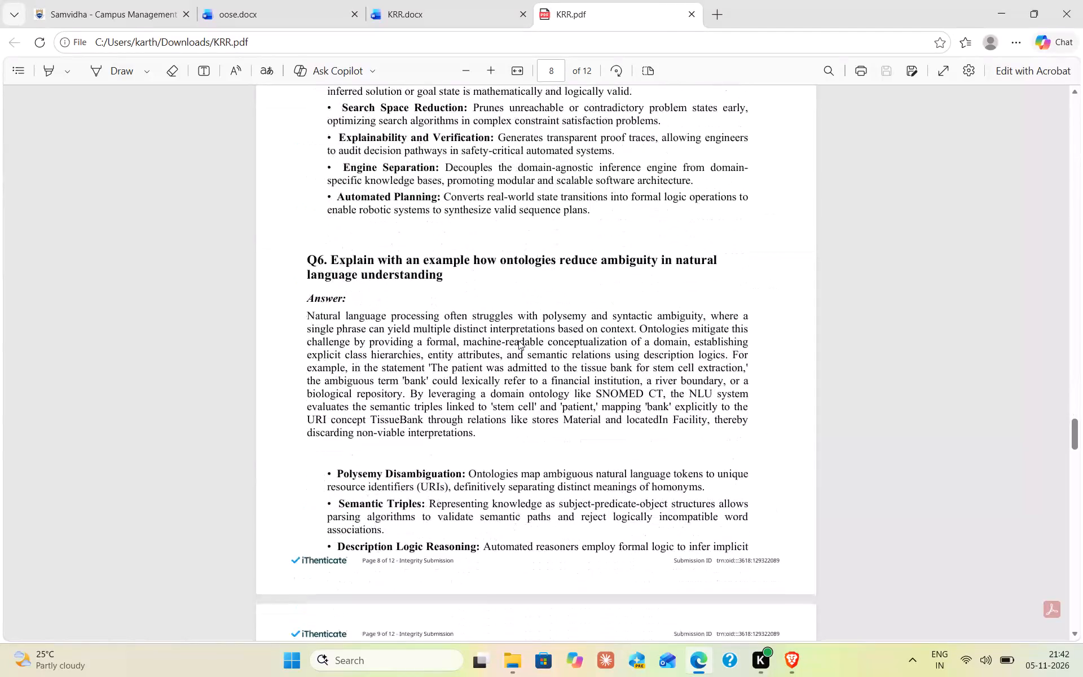
{"action": "scroll", "coordinate": [518, 340], "scroll_direction": "down", "scroll_amount": 11}
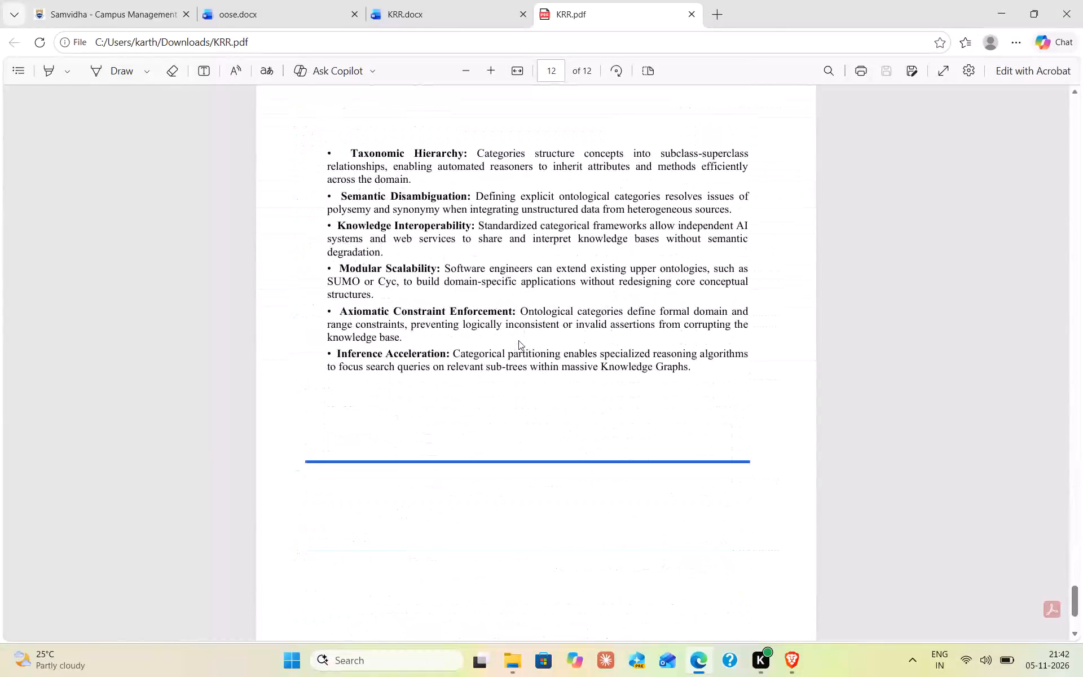
{"action": "scroll", "coordinate": [518, 340], "scroll_direction": "down", "scroll_amount": 5}
{"action": "scroll", "coordinate": [518, 340], "scroll_direction": "up", "scroll_amount": 17}
{"action": "scroll", "coordinate": [518, 340], "scroll_direction": "up", "scroll_amount": 10}
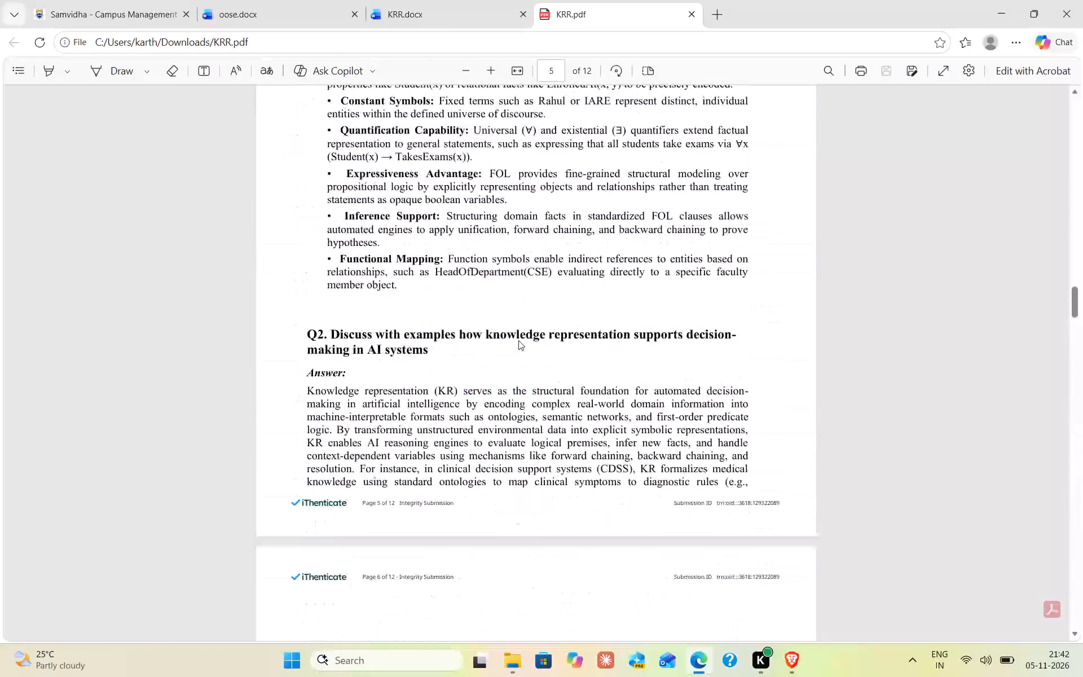
{"action": "scroll", "coordinate": [518, 340], "scroll_direction": "up", "scroll_amount": 12}
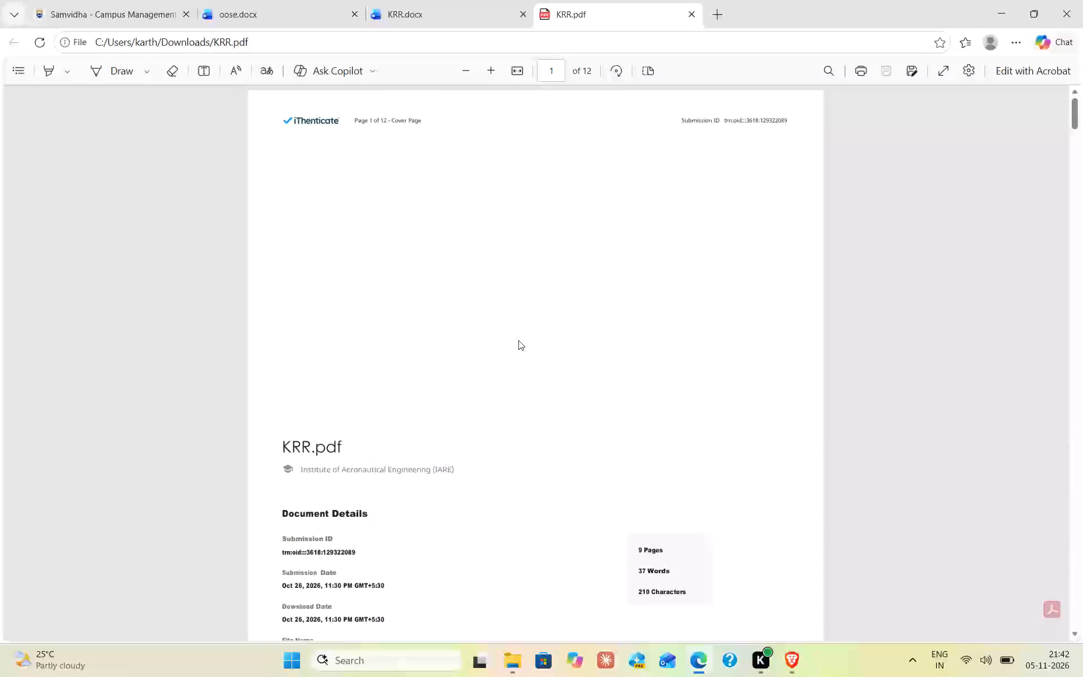
Return to KRR.docx and examine the pages around the blank page 4, between the integrity overview and Q1.
{"action": "left_click", "coordinate": [466, 0]}
{"action": "scroll", "coordinate": [307, 397], "scroll_direction": "up", "scroll_amount": 3}
{"action": "scroll", "coordinate": [307, 397], "scroll_direction": "down", "scroll_amount": 1}
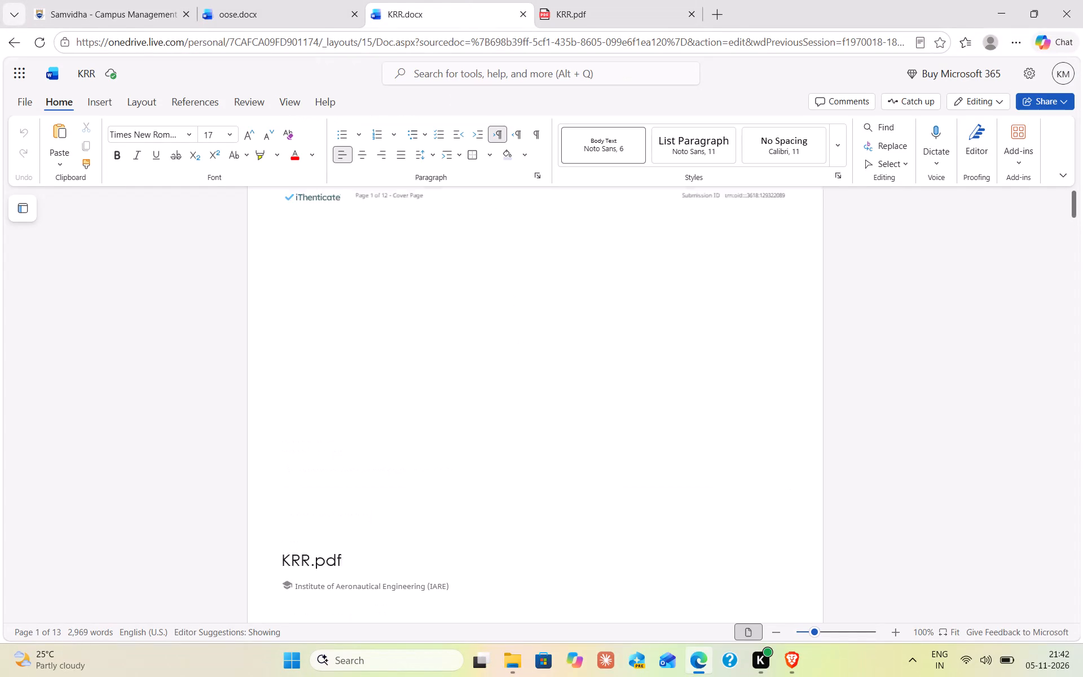
{"action": "scroll", "coordinate": [307, 397], "scroll_direction": "down", "scroll_amount": 4}
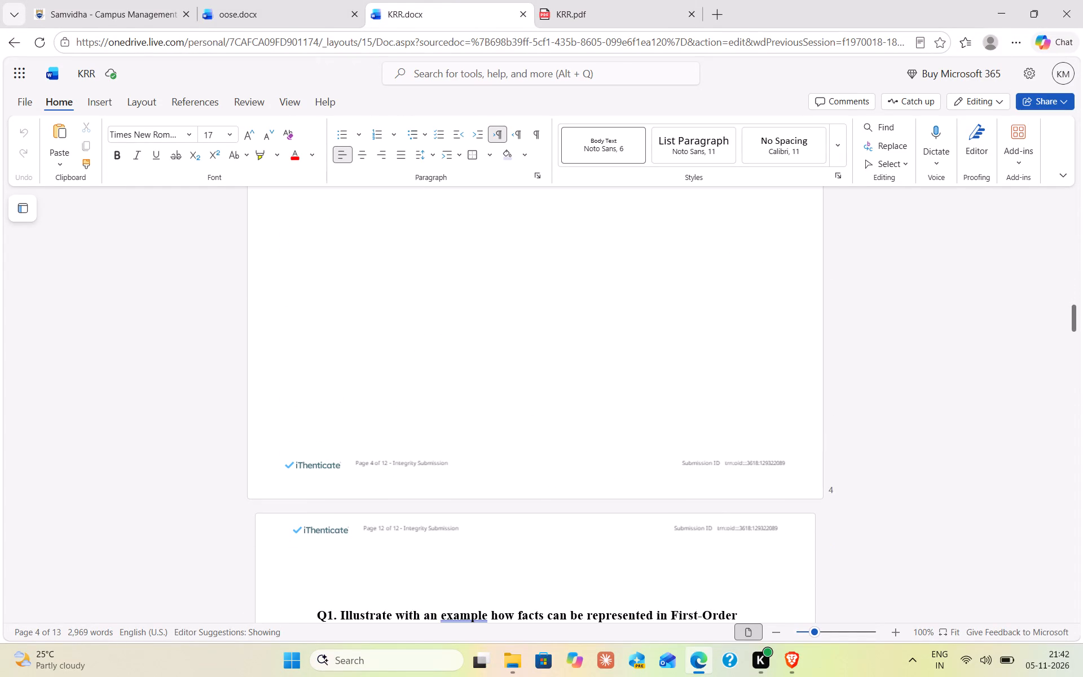
{"action": "right_click", "coordinate": [307, 397]}
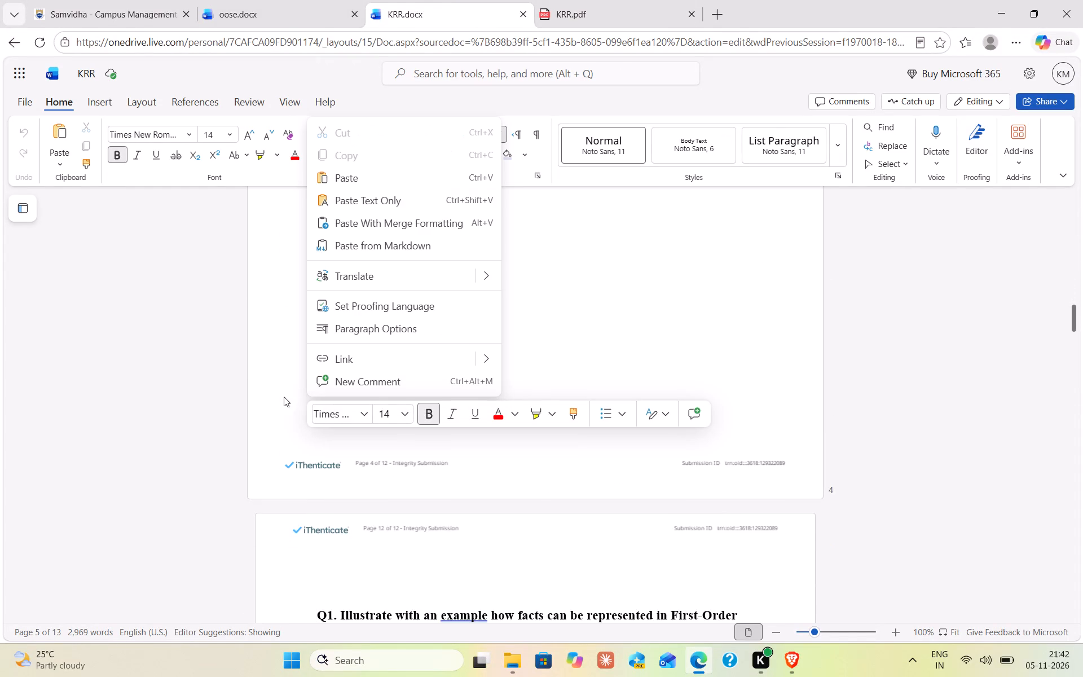
{"action": "left_click", "coordinate": [283, 411]}
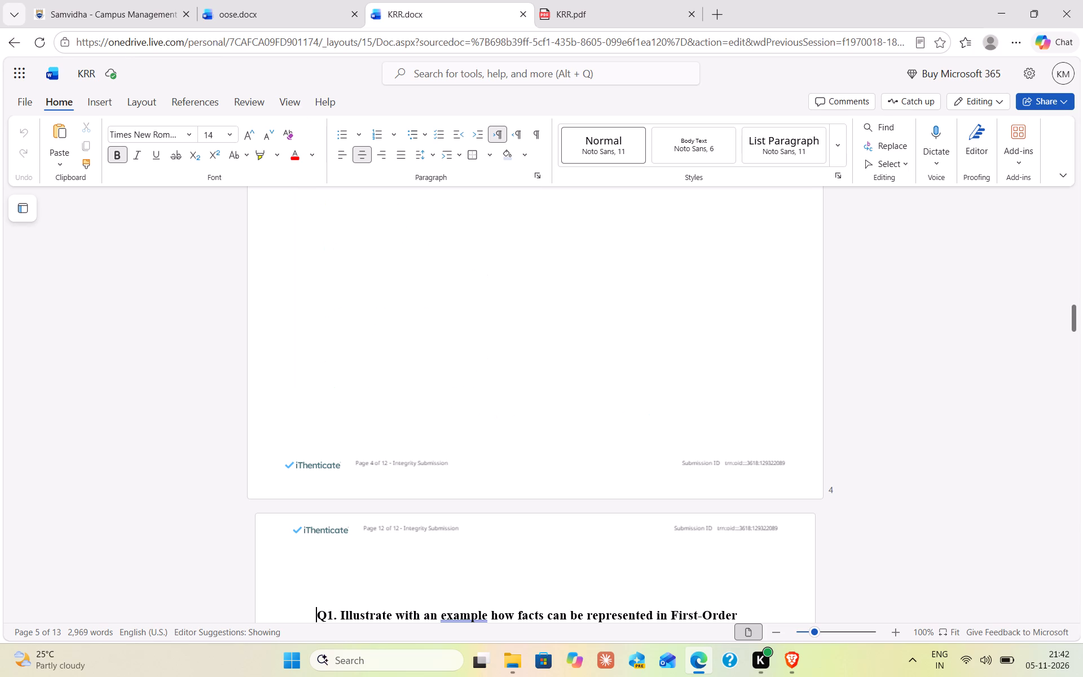
{"action": "scroll", "coordinate": [425, 500], "scroll_direction": "down", "scroll_amount": 2}
{"action": "scroll", "coordinate": [425, 500], "scroll_direction": "up", "scroll_amount": 3}
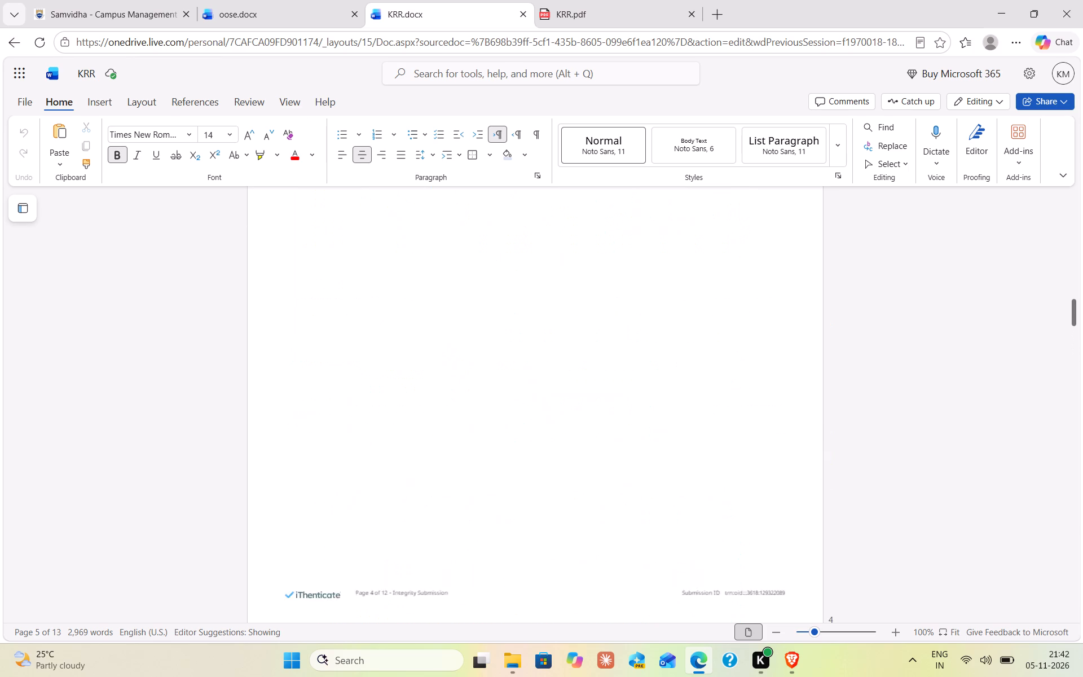
{"action": "scroll", "coordinate": [425, 500], "scroll_direction": "up", "scroll_amount": 5}
{"action": "scroll", "coordinate": [425, 500], "scroll_direction": "down", "scroll_amount": 1}
{"action": "scroll", "coordinate": [425, 500], "scroll_direction": "up", "scroll_amount": 2}
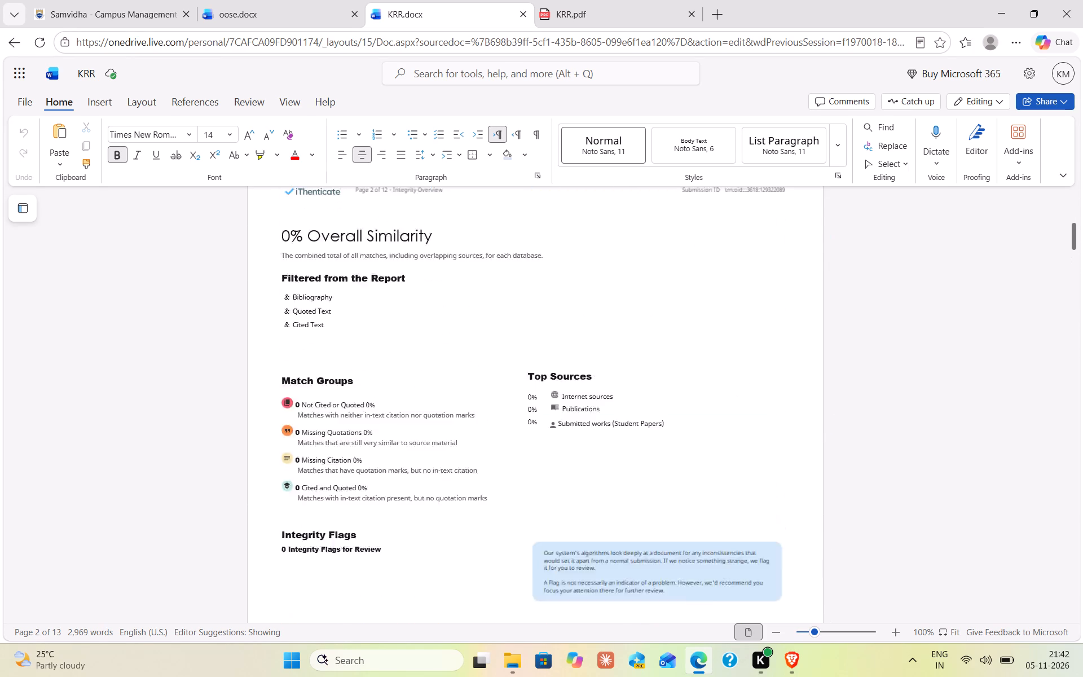
{"action": "scroll", "coordinate": [425, 500], "scroll_direction": "down", "scroll_amount": 5}
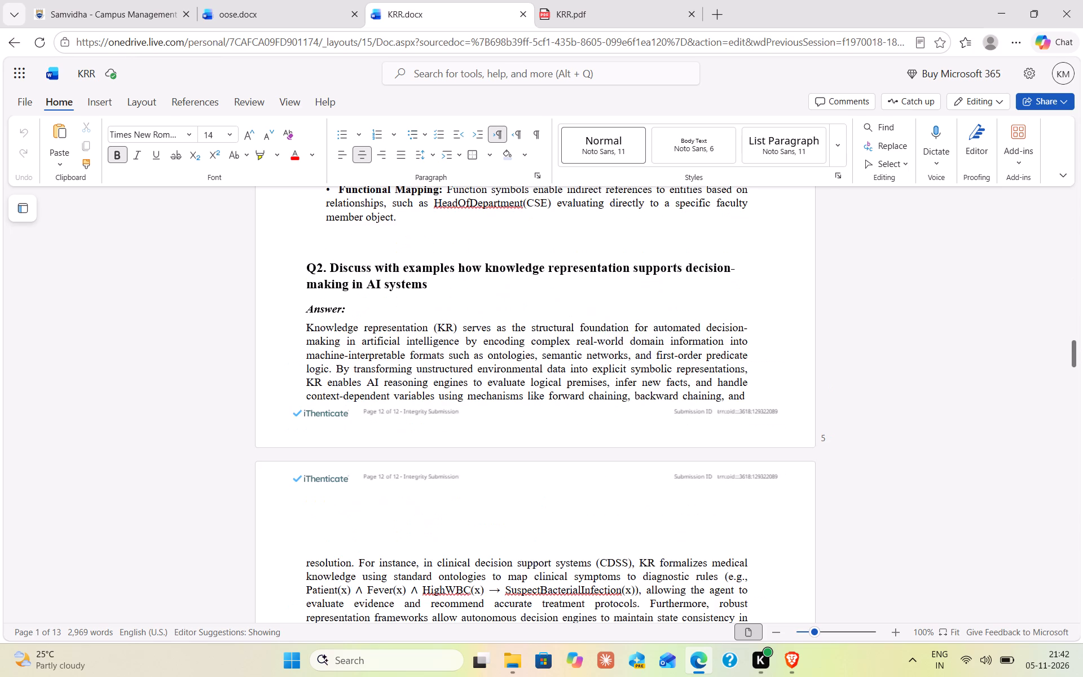
{"action": "scroll", "coordinate": [425, 500], "scroll_direction": "up", "scroll_amount": 4}
{"action": "scroll", "coordinate": [425, 500], "scroll_direction": "down", "scroll_amount": 1}
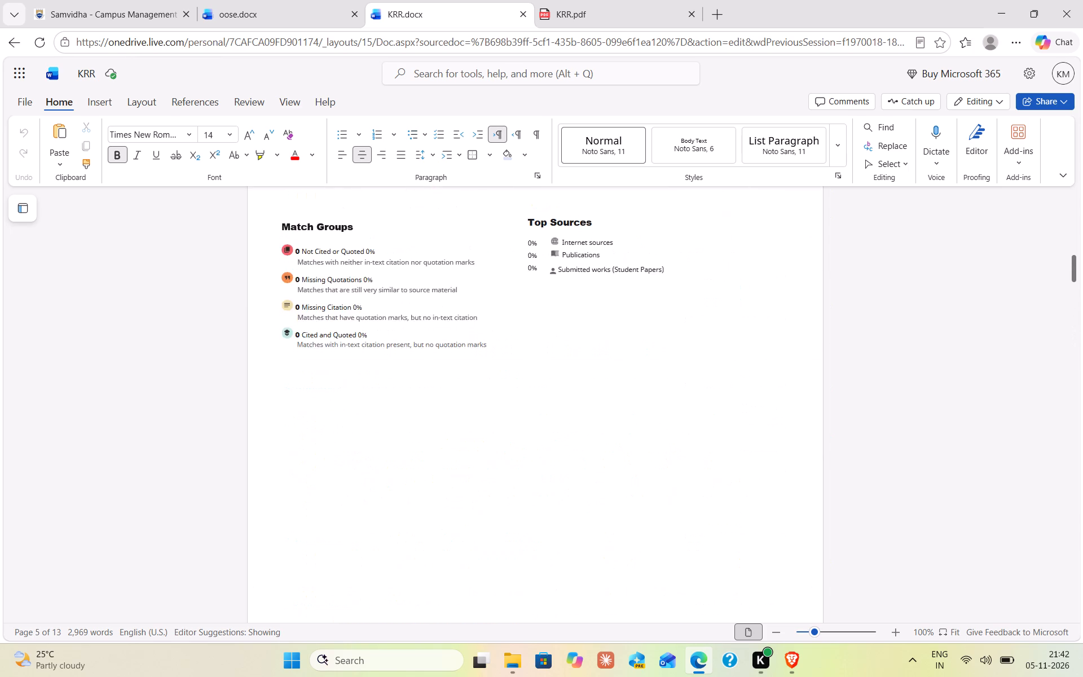
{"action": "scroll", "coordinate": [425, 500], "scroll_direction": "down", "scroll_amount": 1}
Open the Theory_of_Computation_Assignment 1 document from the recent OneDrive files.
{"action": "left_click", "coordinate": [292, 5]}
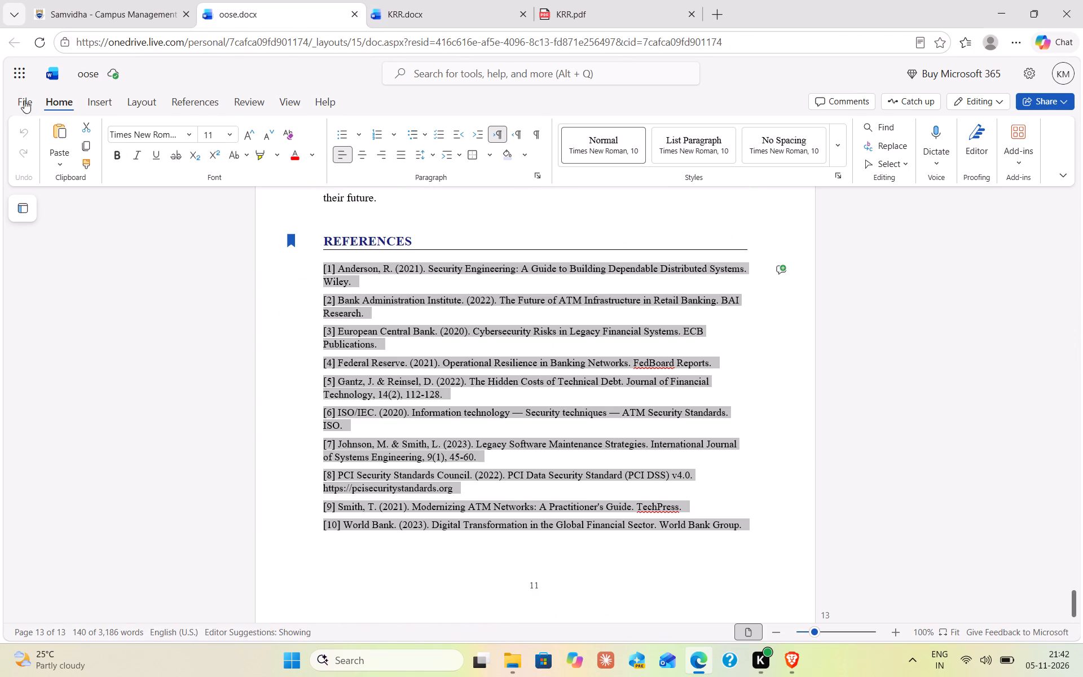
{"action": "left_click", "coordinate": [17, 98]}
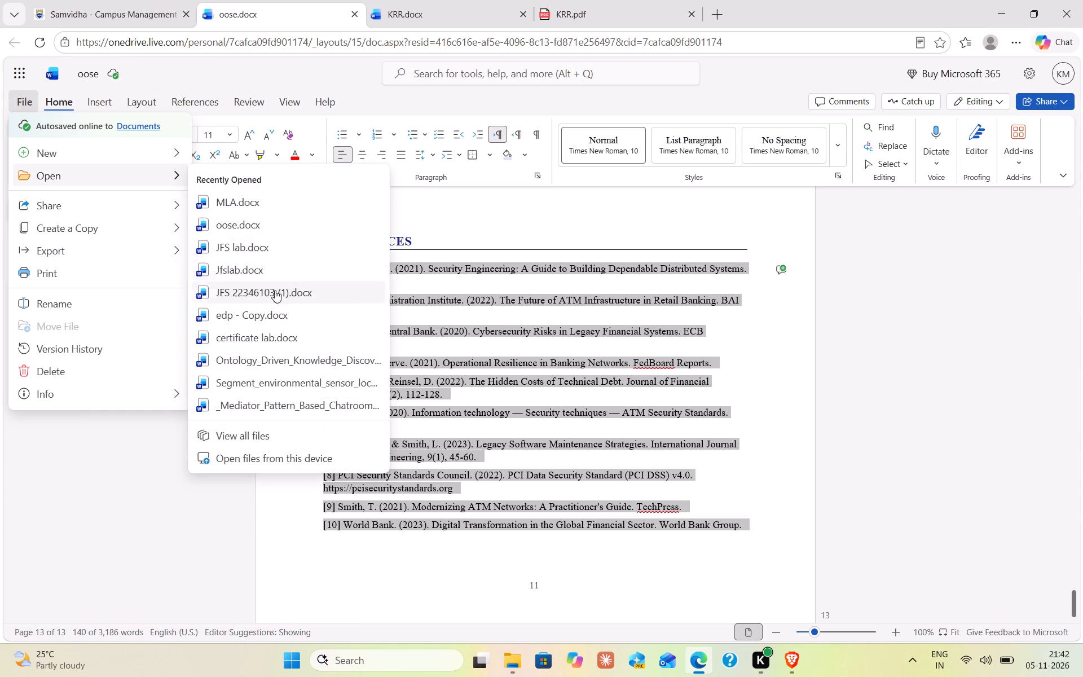
{"action": "left_click", "coordinate": [227, 432]}
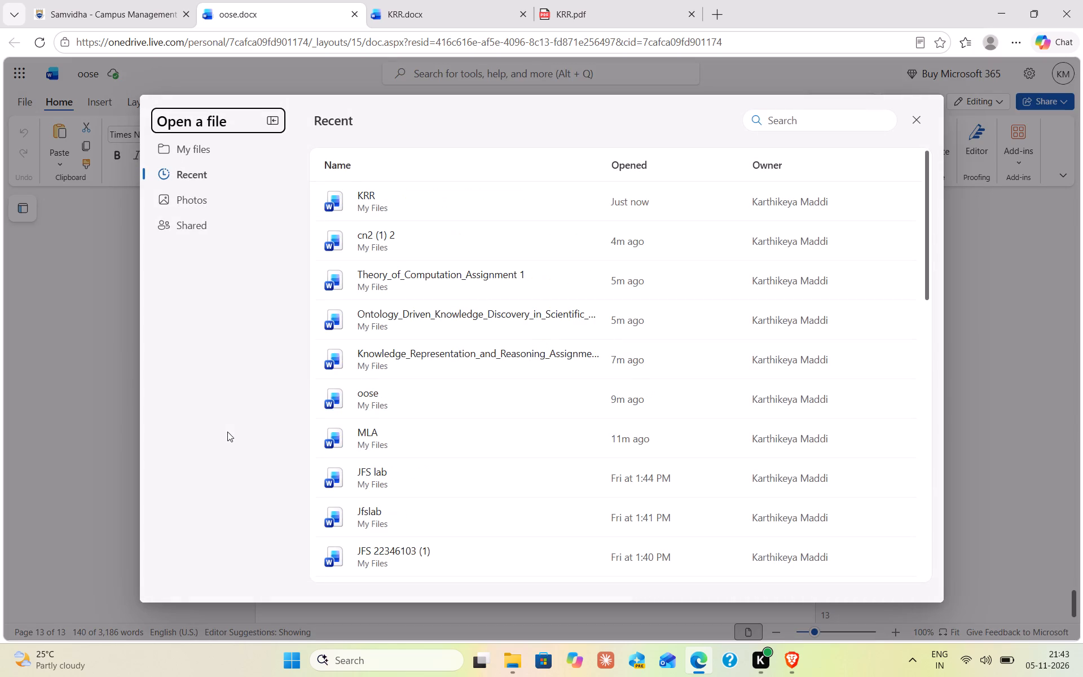
{"action": "double_click", "coordinate": [517, 284]}
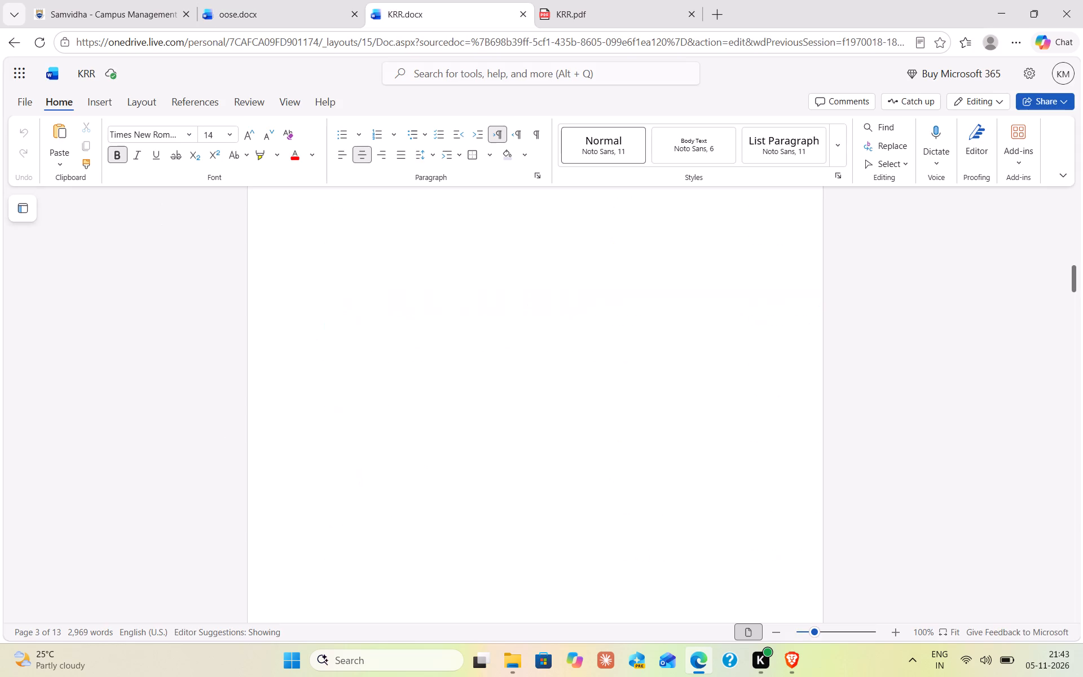
{"action": "scroll", "coordinate": [517, 284], "scroll_direction": "up", "scroll_amount": 3}
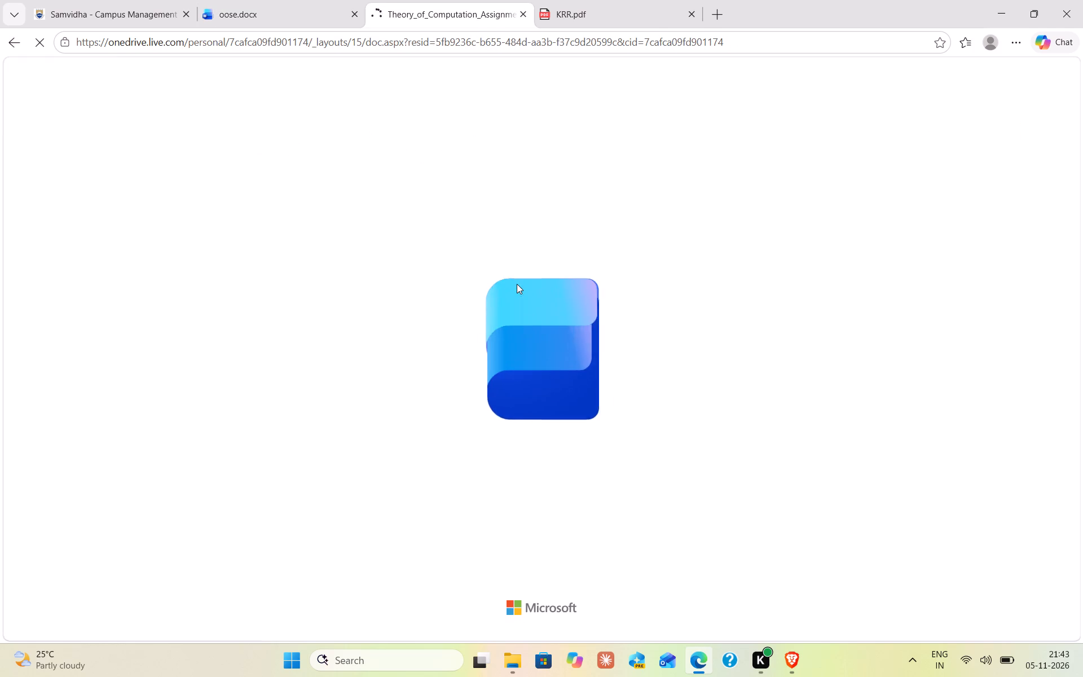
{"action": "scroll", "coordinate": [517, 284], "scroll_direction": "down", "scroll_amount": 1}
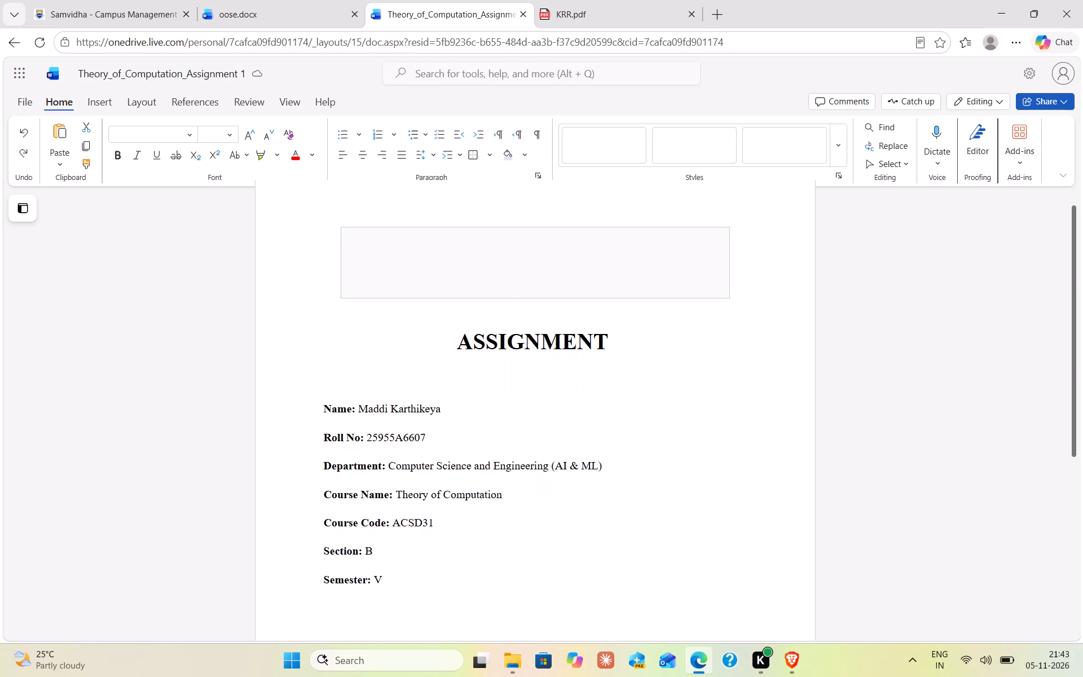
Copy the Institute of Aeronautical Engineering banner picture from the Theory of Computation assignment's cover page.
{"action": "left_click", "coordinate": [465, 531]}
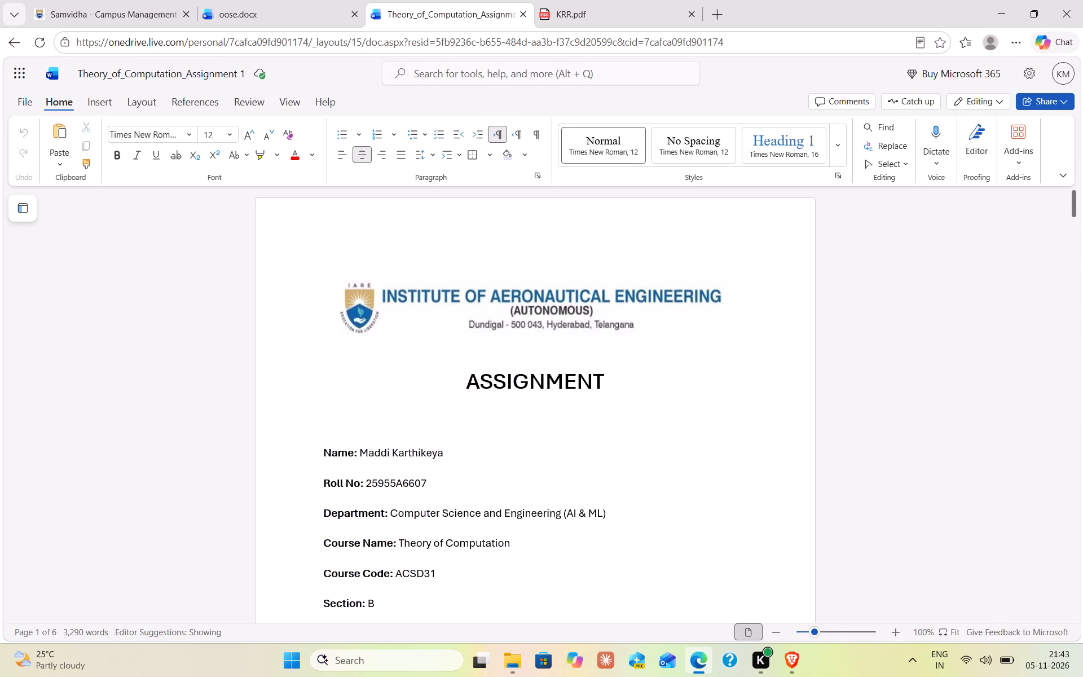
{"action": "right_click", "coordinate": [410, 333]}
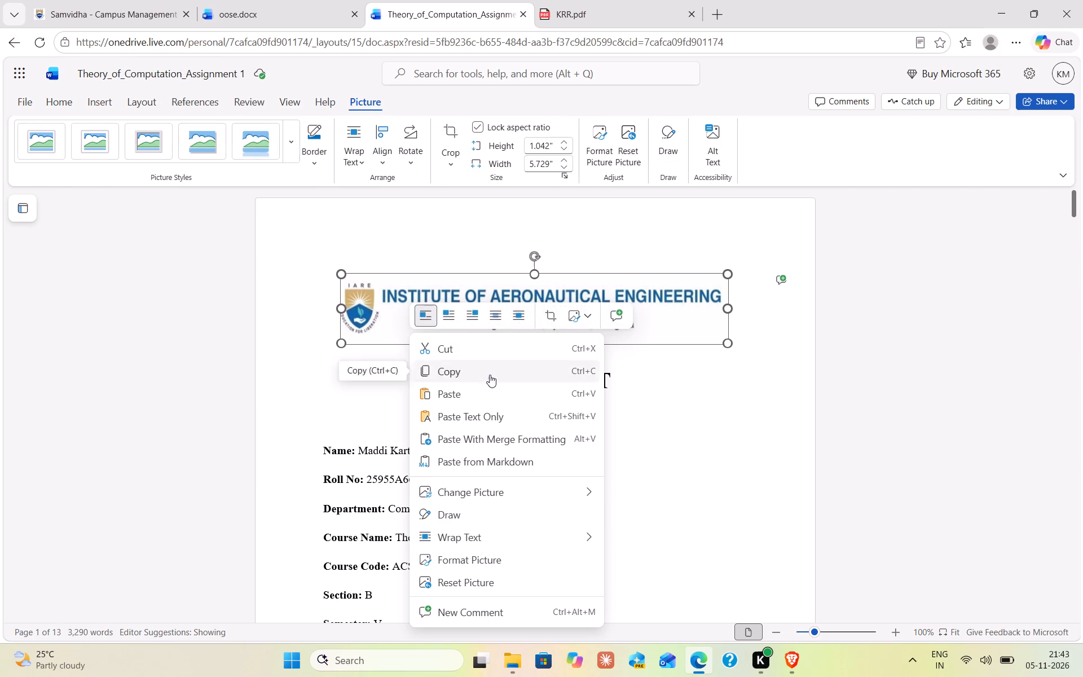
{"action": "left_click", "coordinate": [490, 375]}
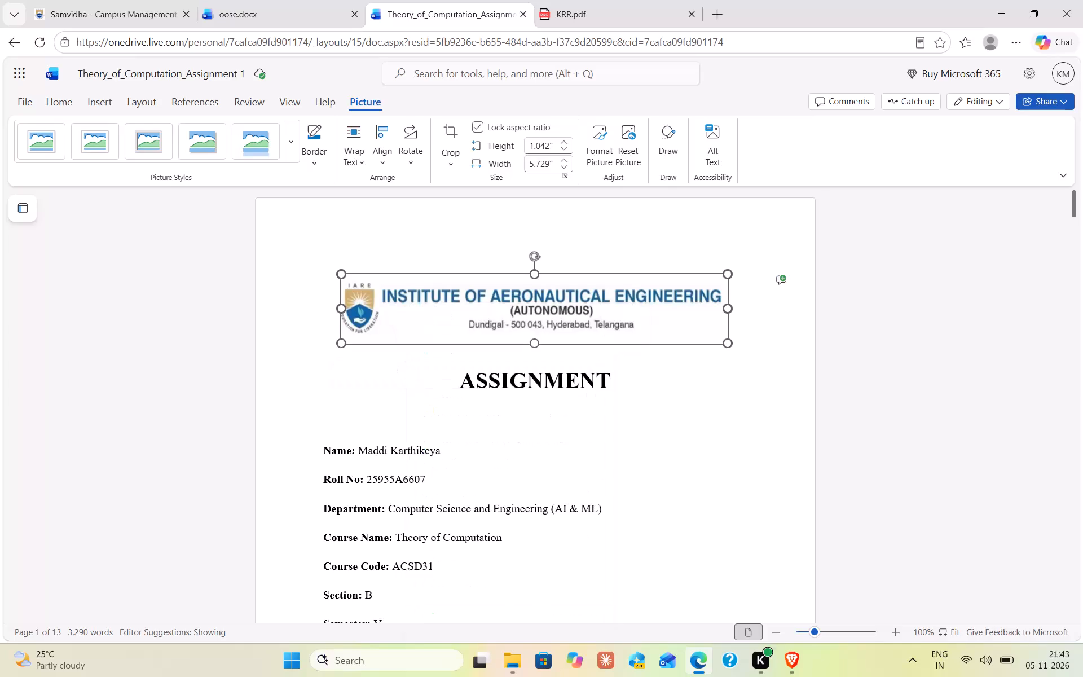
Reopen the KRR document from the recently opened files and go to its blank page 4.
{"action": "left_click", "coordinate": [21, 104]}
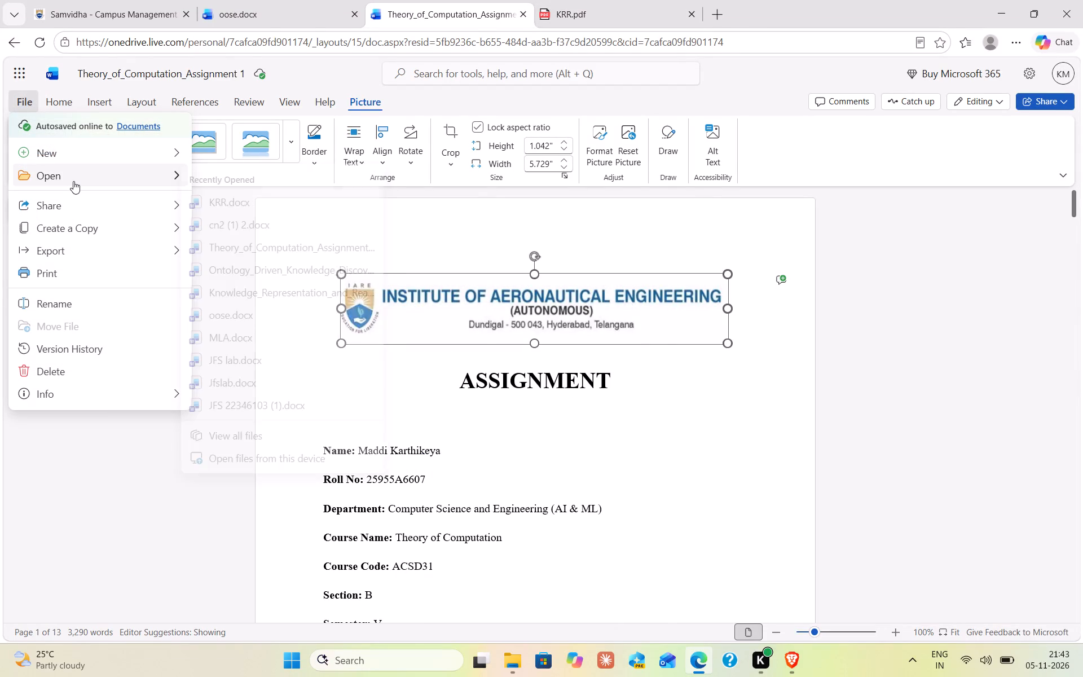
{"action": "left_click", "coordinate": [246, 194]}
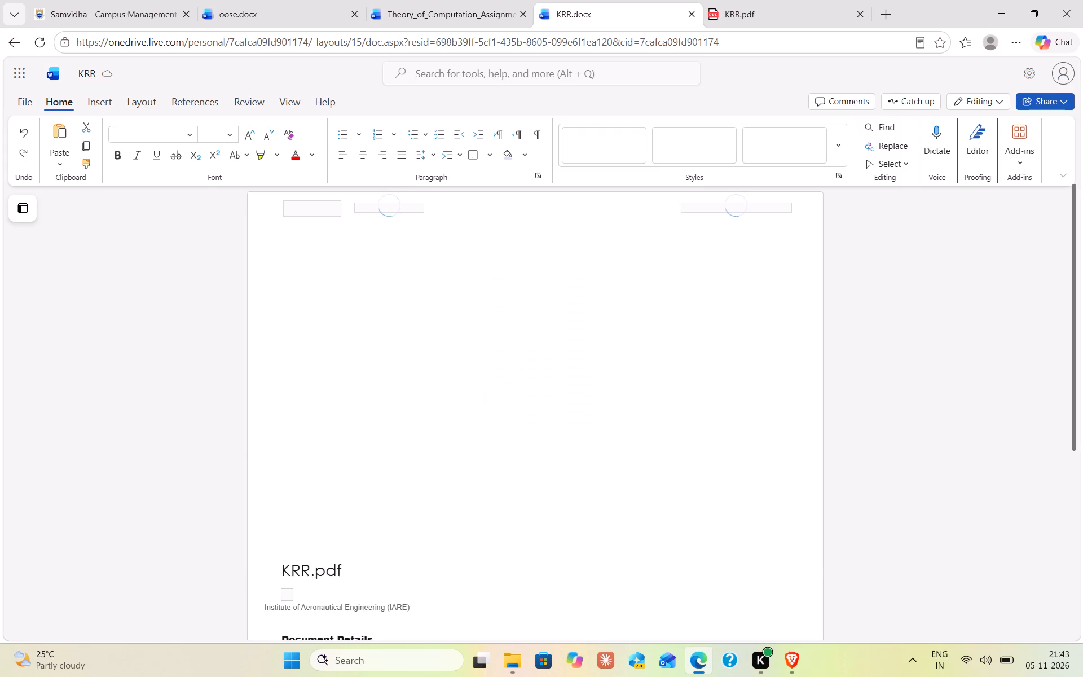
{"action": "scroll", "coordinate": [560, 289], "scroll_direction": "down", "scroll_amount": 3}
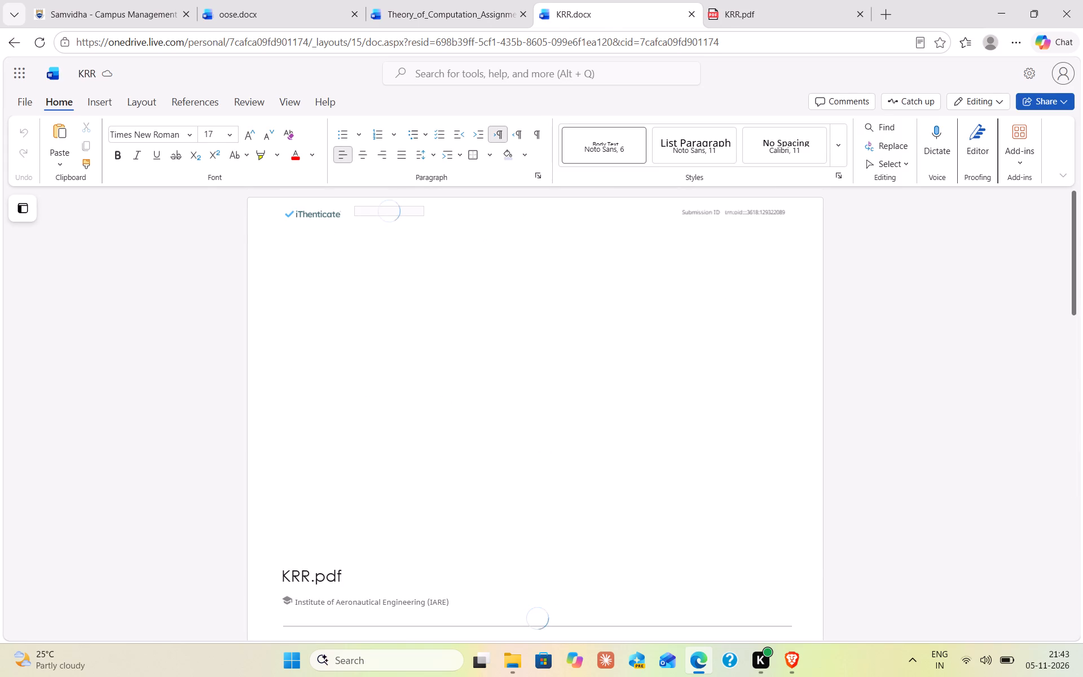
{"action": "scroll", "coordinate": [560, 289], "scroll_direction": "down", "scroll_amount": 4}
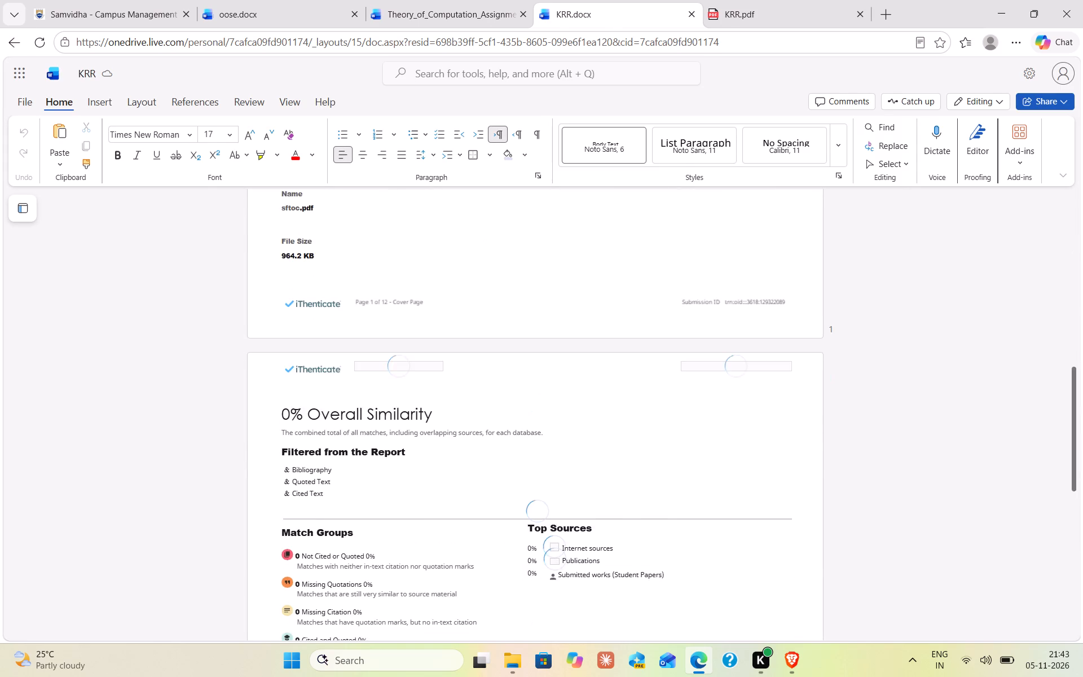
{"action": "scroll", "coordinate": [560, 289], "scroll_direction": "down", "scroll_amount": 5}
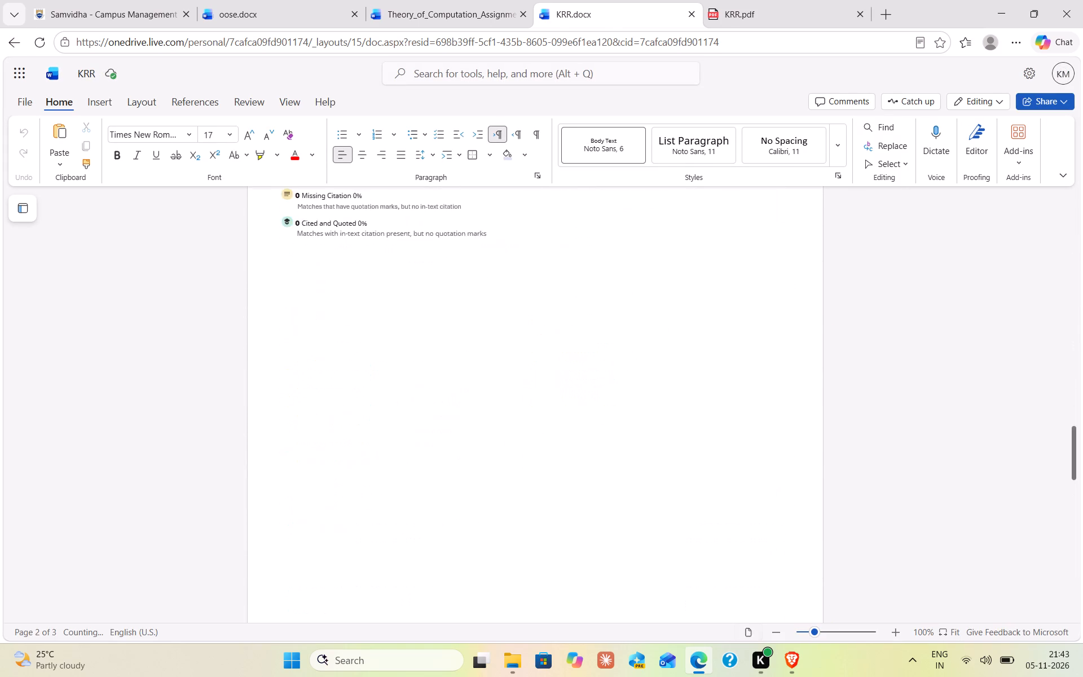
{"action": "scroll", "coordinate": [560, 289], "scroll_direction": "down", "scroll_amount": 4}
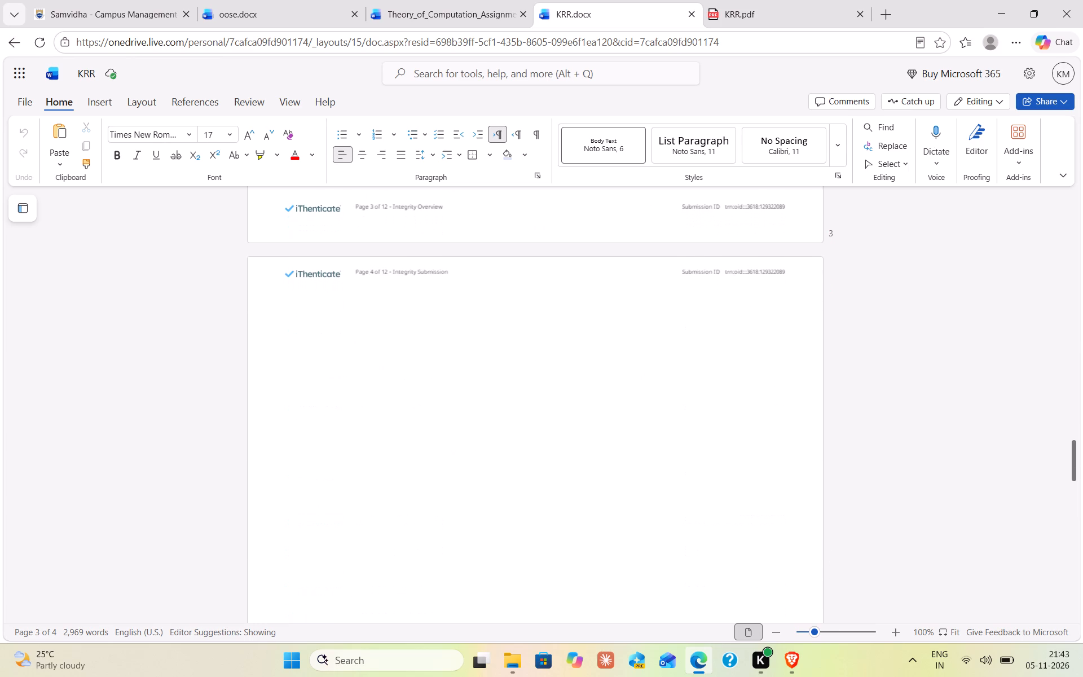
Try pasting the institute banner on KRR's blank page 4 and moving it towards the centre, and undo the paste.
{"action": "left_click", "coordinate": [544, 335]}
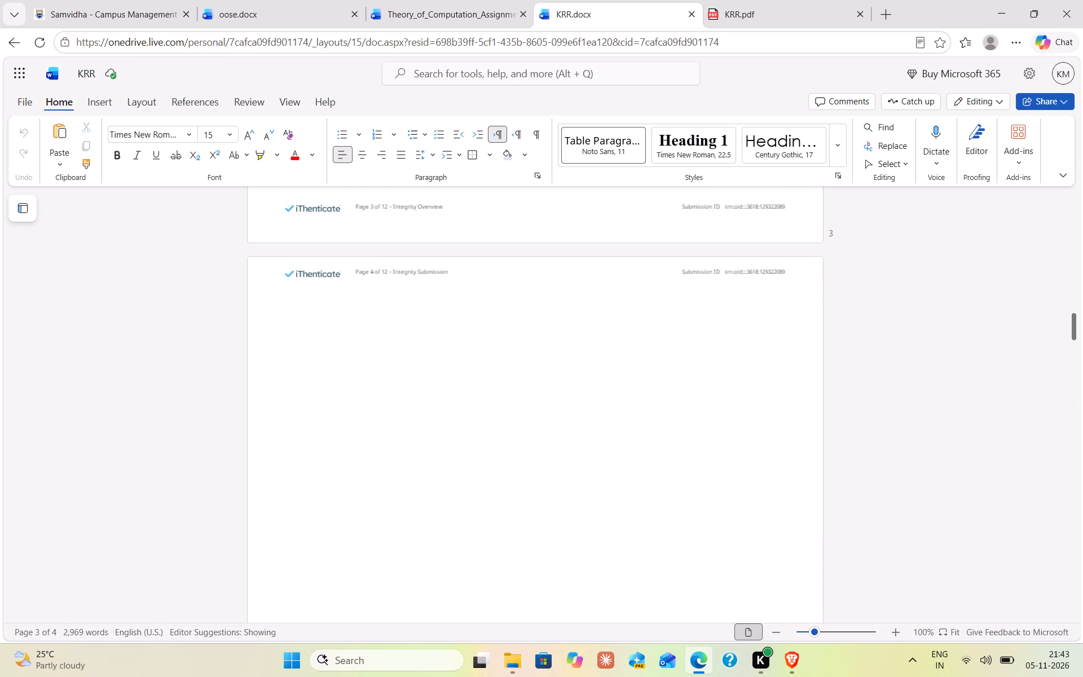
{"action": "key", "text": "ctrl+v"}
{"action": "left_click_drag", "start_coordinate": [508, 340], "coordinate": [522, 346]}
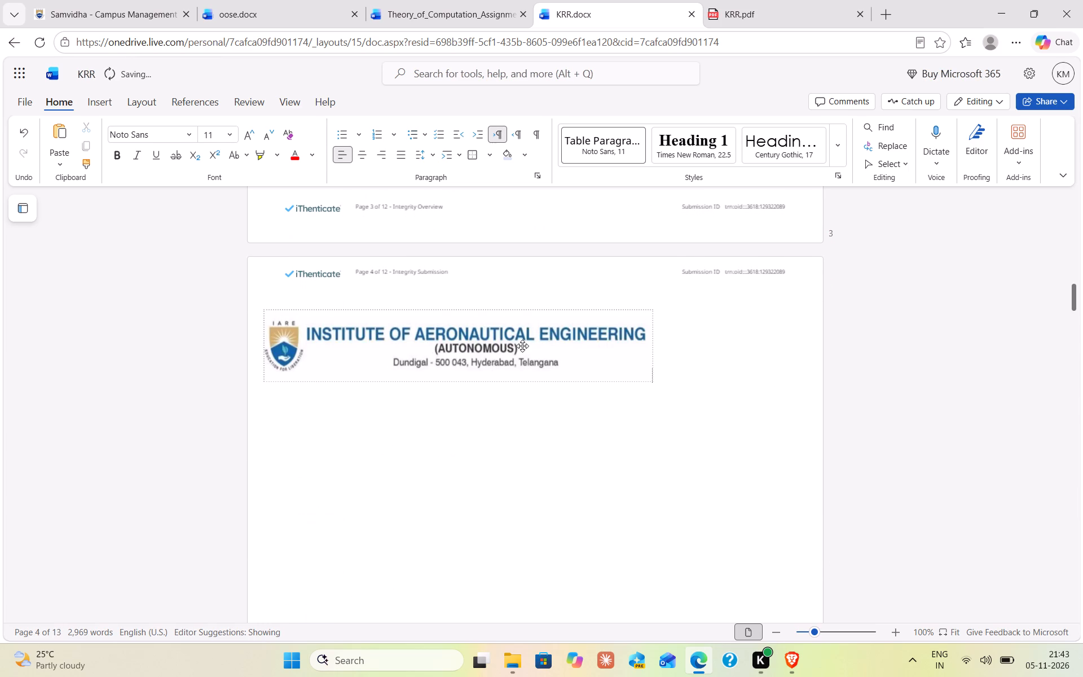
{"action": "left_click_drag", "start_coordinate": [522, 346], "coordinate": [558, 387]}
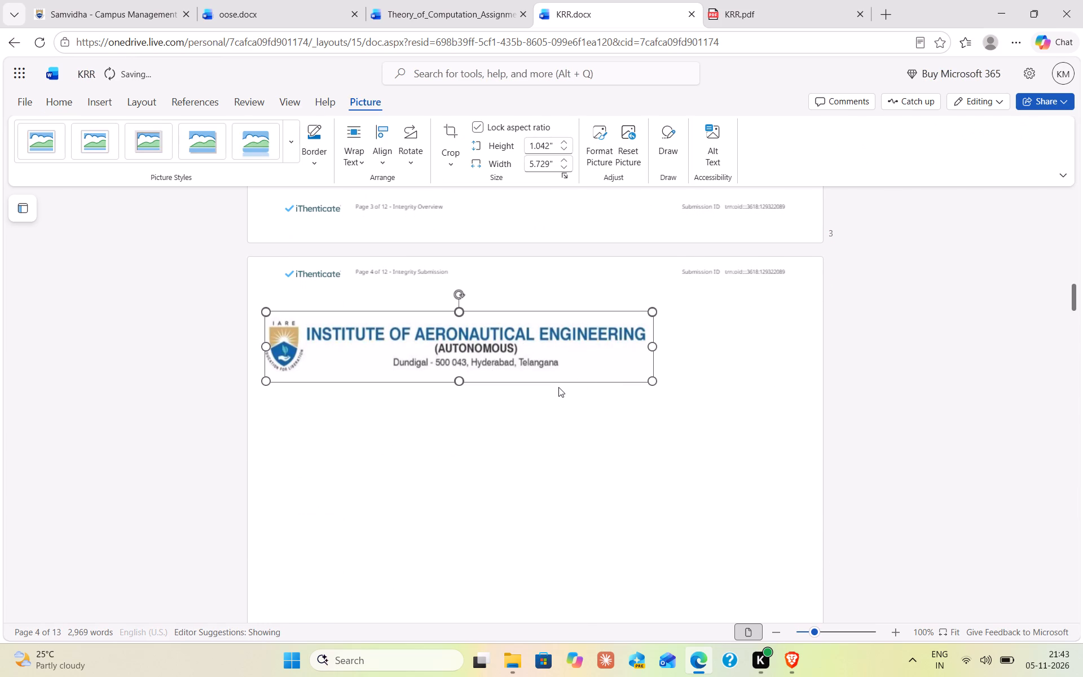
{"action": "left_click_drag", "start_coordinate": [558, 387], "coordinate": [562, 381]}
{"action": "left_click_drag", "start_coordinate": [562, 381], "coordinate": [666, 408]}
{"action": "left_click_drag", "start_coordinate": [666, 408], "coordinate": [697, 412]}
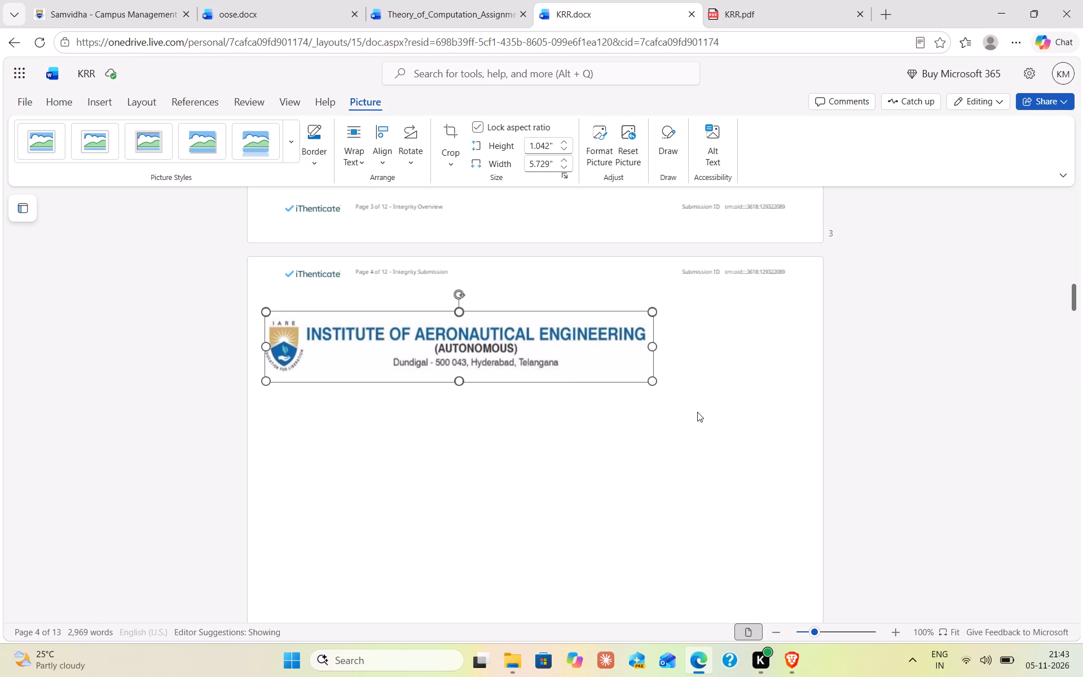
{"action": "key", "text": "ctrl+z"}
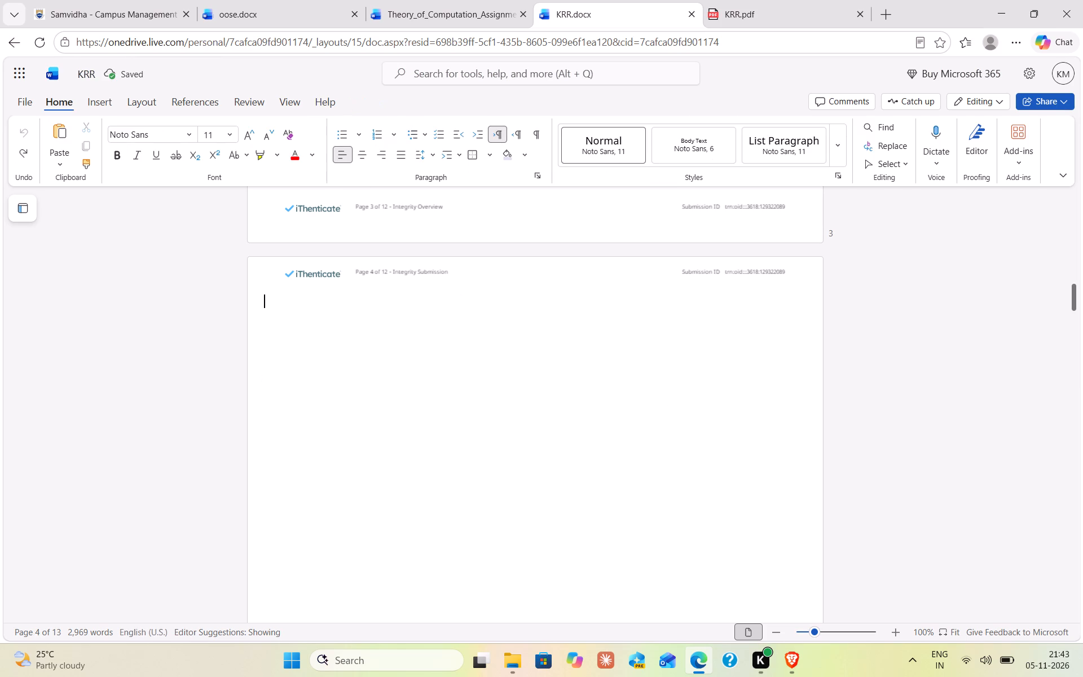
Indent the first line of page 4 with spaces and paste the institute banner there, roughly centred on the page.
{"action": "key", "text": "space"}
{"action": "left_click", "coordinate": [400, 314]}
{"action": "key", "text": "space"}
{"action": "key", "text": "space"}
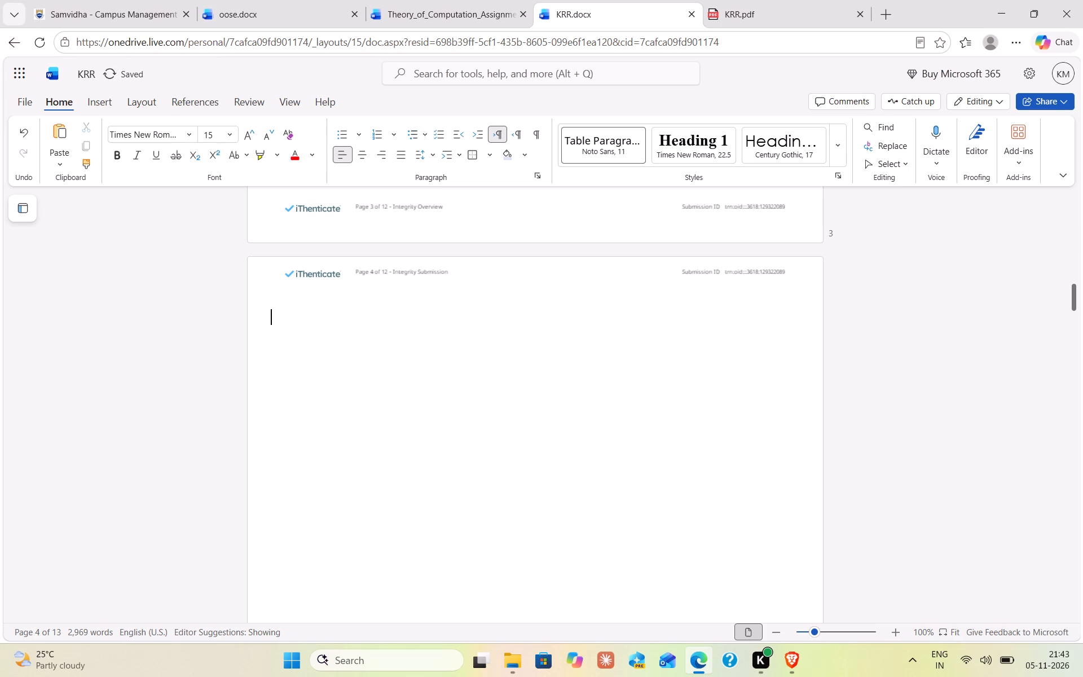
{"action": "key", "text": "space"}
{"action": "key", "text": "space"}
{"action": "key", "text": "space"}
{"action": "key", "text": "space"}
{"action": "key", "text": "space"}
{"action": "key", "text": "space"}
{"action": "key", "text": "space"}
{"action": "key", "text": "space"}
{"action": "key", "text": "ctrl+v"}
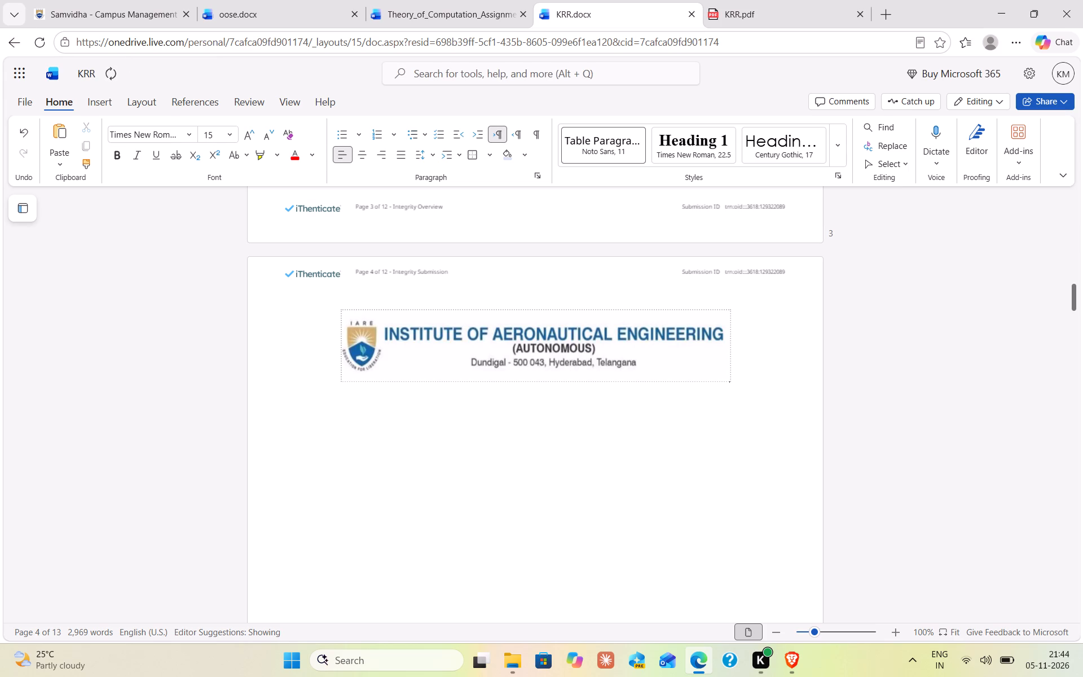
{"action": "scroll", "coordinate": [400, 314], "scroll_direction": "down", "scroll_amount": 1}
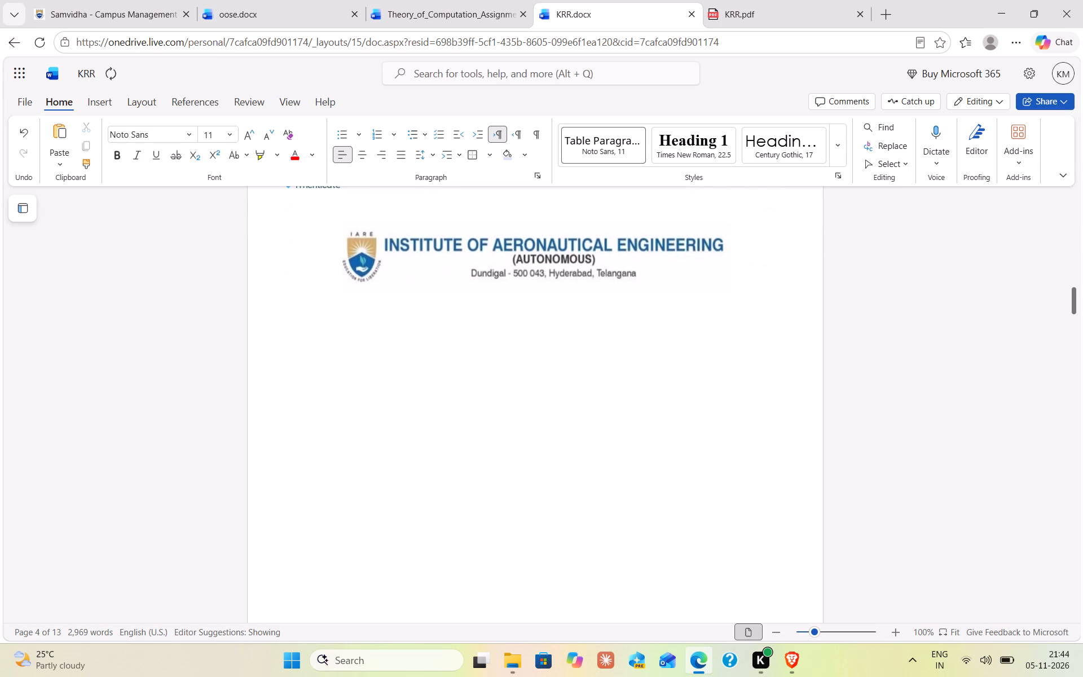
{"action": "scroll", "coordinate": [400, 314], "scroll_direction": "up", "scroll_amount": 1}
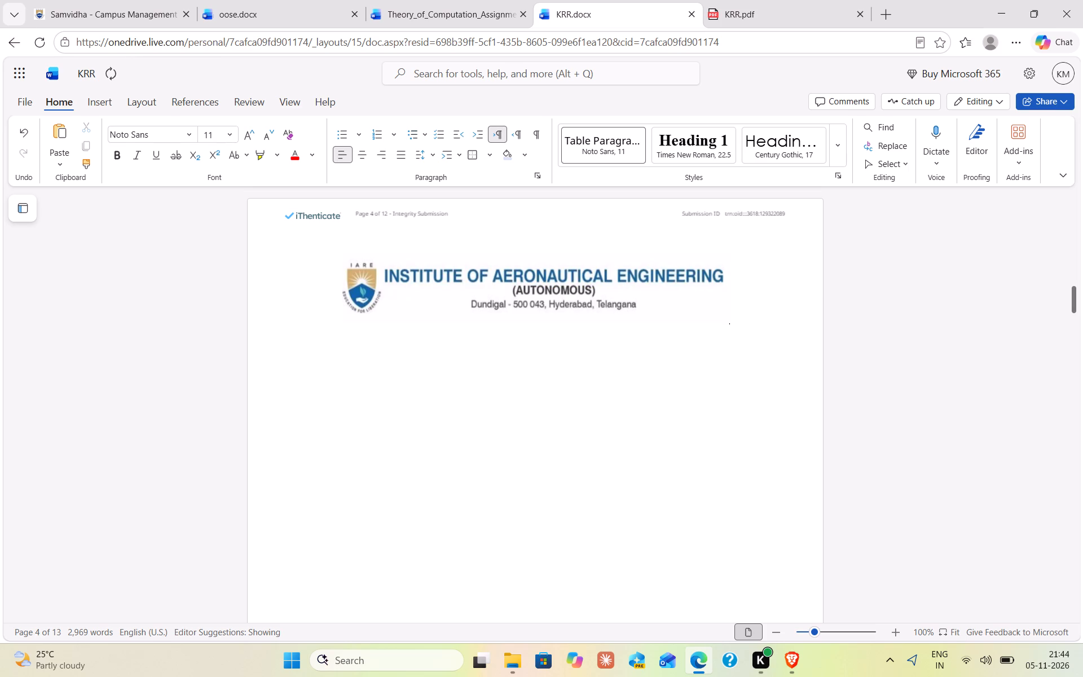
Insert two blank lines above the institute banner on page 4 of KRR.
{"action": "left_click", "coordinate": [329, 249]}
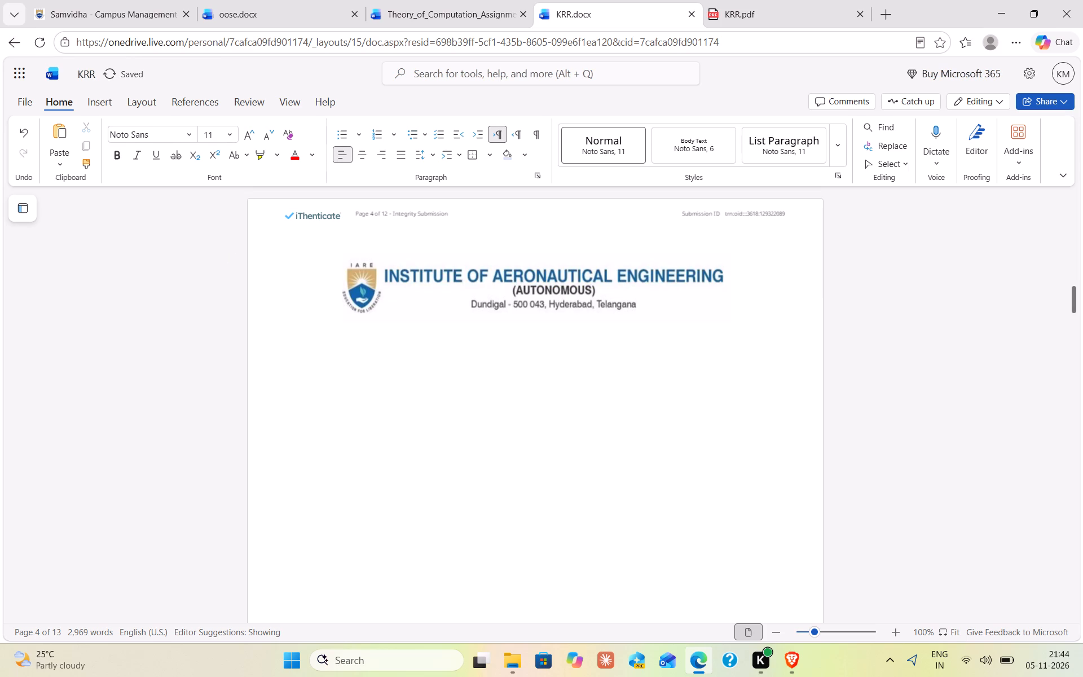
{"action": "key", "text": "Return"}
{"action": "key", "text": "Return"}
{"action": "scroll", "coordinate": [329, 249], "scroll_direction": "down", "scroll_amount": 1}
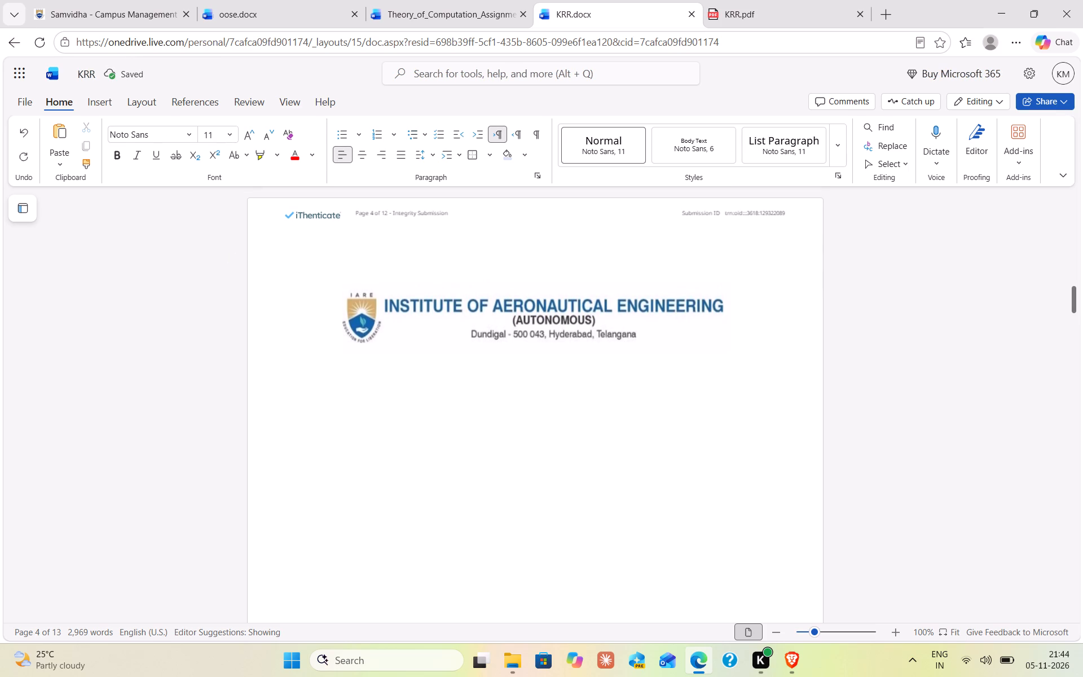
{"action": "scroll", "coordinate": [329, 249], "scroll_direction": "down", "scroll_amount": 1}
{"action": "scroll", "coordinate": [329, 249], "scroll_direction": "up", "scroll_amount": 3}
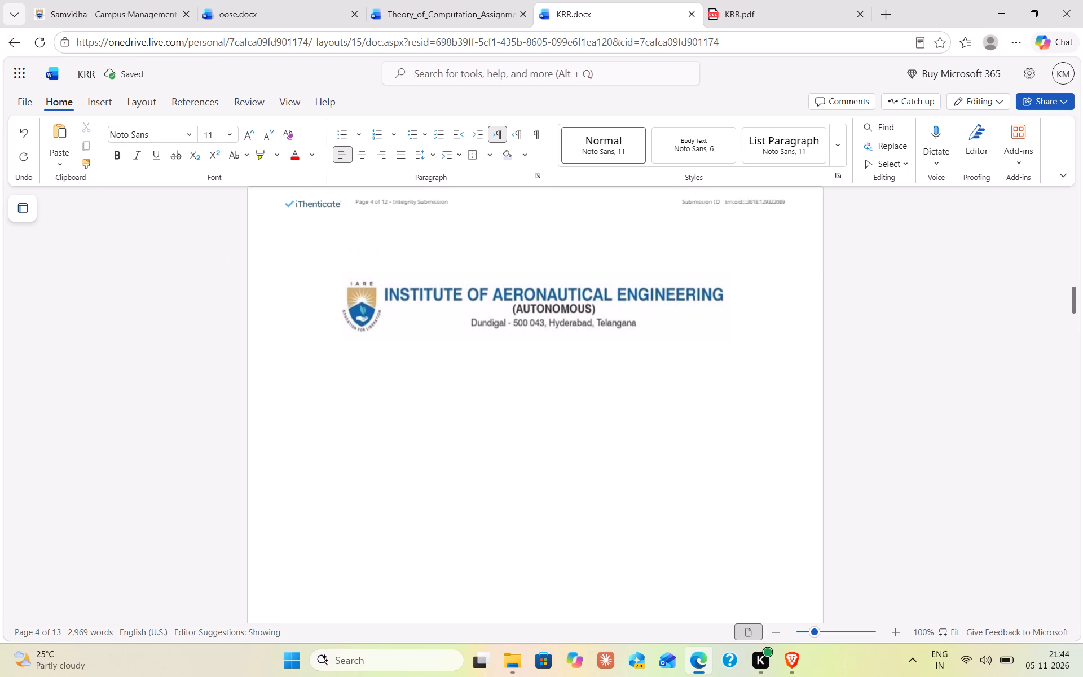
Copy the ASSIGNMENT heading below the banner in the Theory of Computation assignment.
{"action": "left_click", "coordinate": [440, 12]}
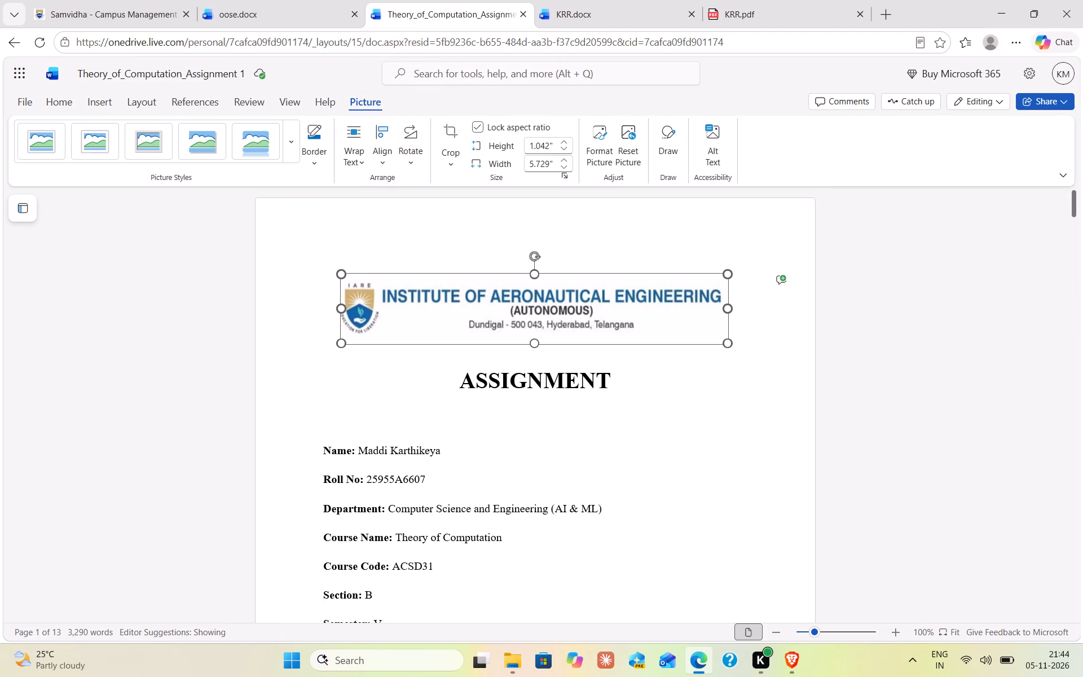
{"action": "left_click_drag", "start_coordinate": [460, 381], "coordinate": [628, 380]}
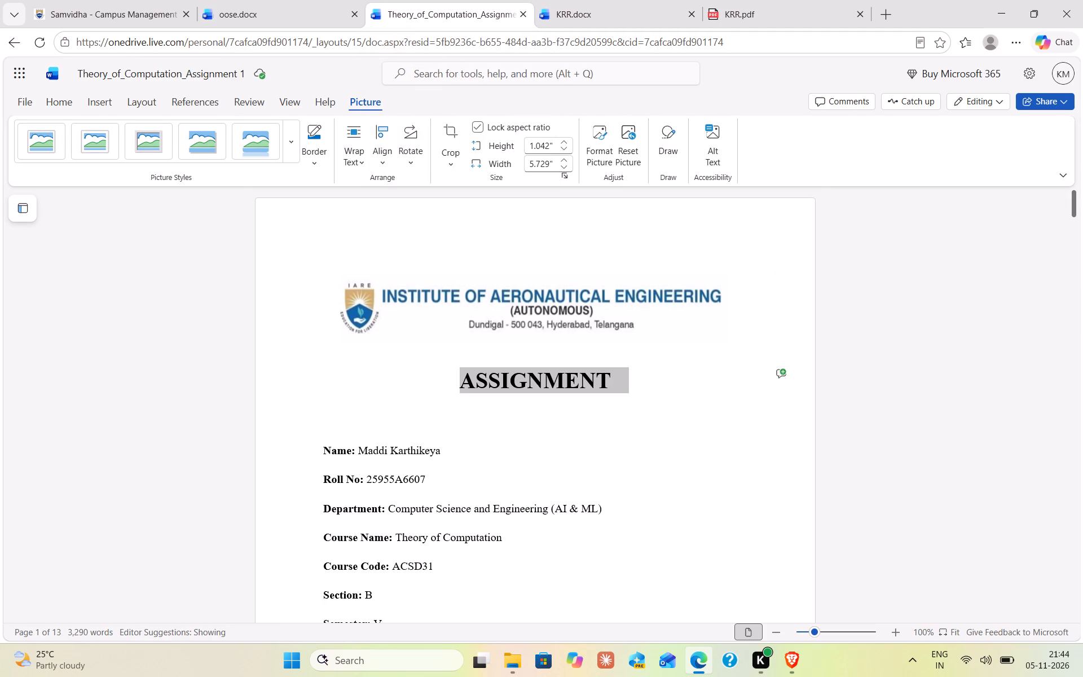
{"action": "left_click_drag", "start_coordinate": [628, 380], "coordinate": [609, 381]}
{"action": "left_click_drag", "start_coordinate": [609, 381], "coordinate": [608, 378]}
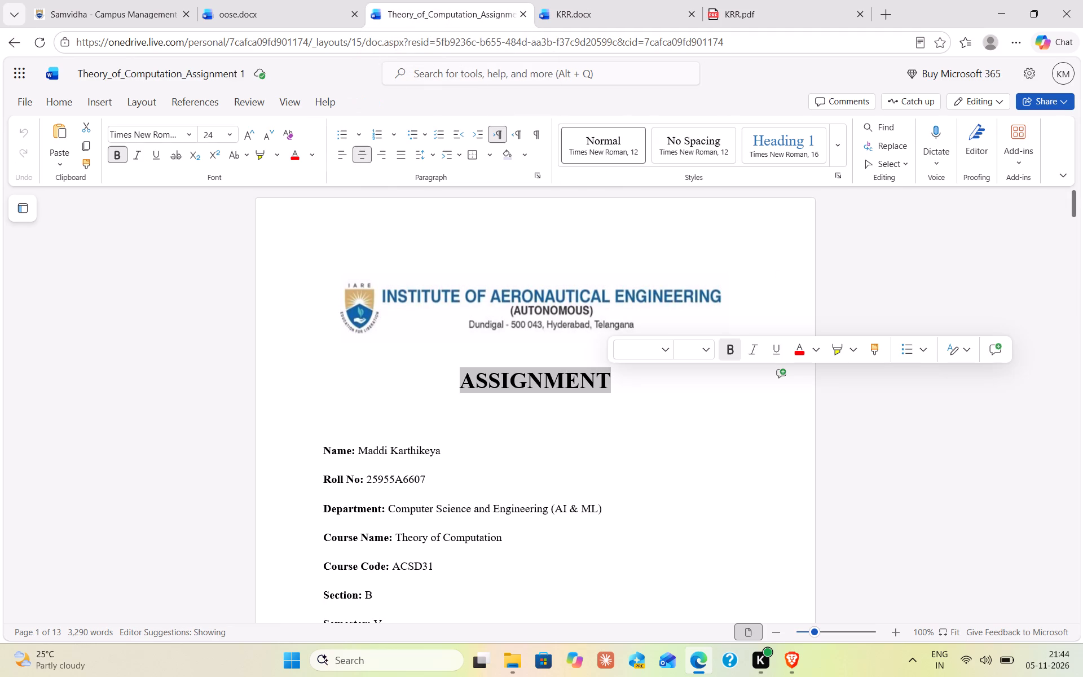
{"action": "key", "text": "ctrl+c"}
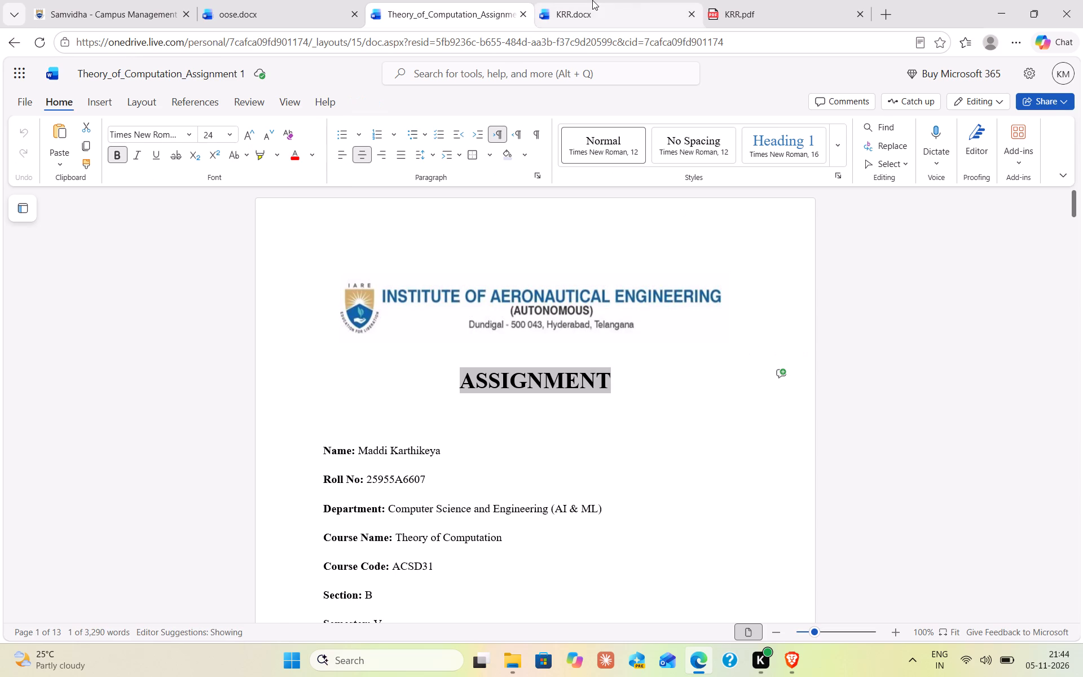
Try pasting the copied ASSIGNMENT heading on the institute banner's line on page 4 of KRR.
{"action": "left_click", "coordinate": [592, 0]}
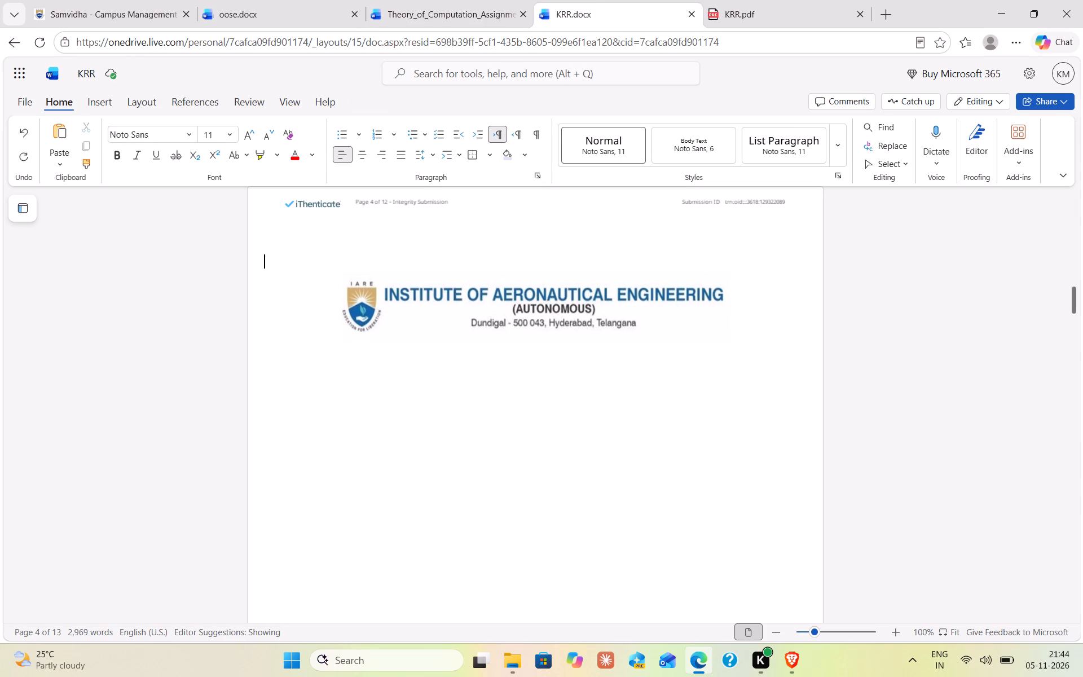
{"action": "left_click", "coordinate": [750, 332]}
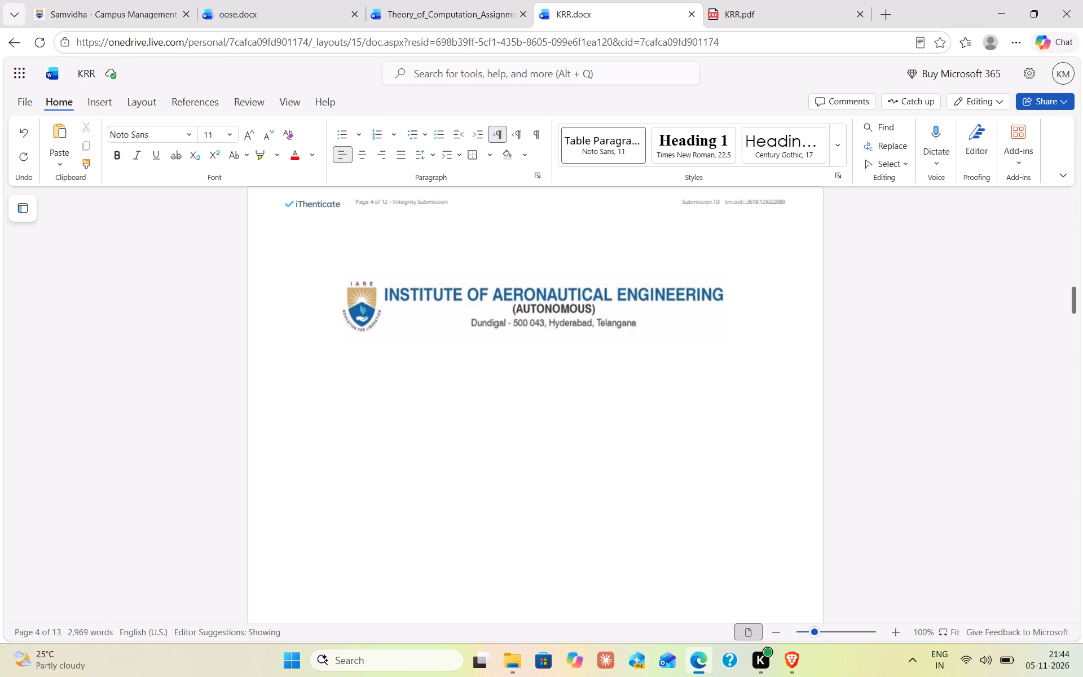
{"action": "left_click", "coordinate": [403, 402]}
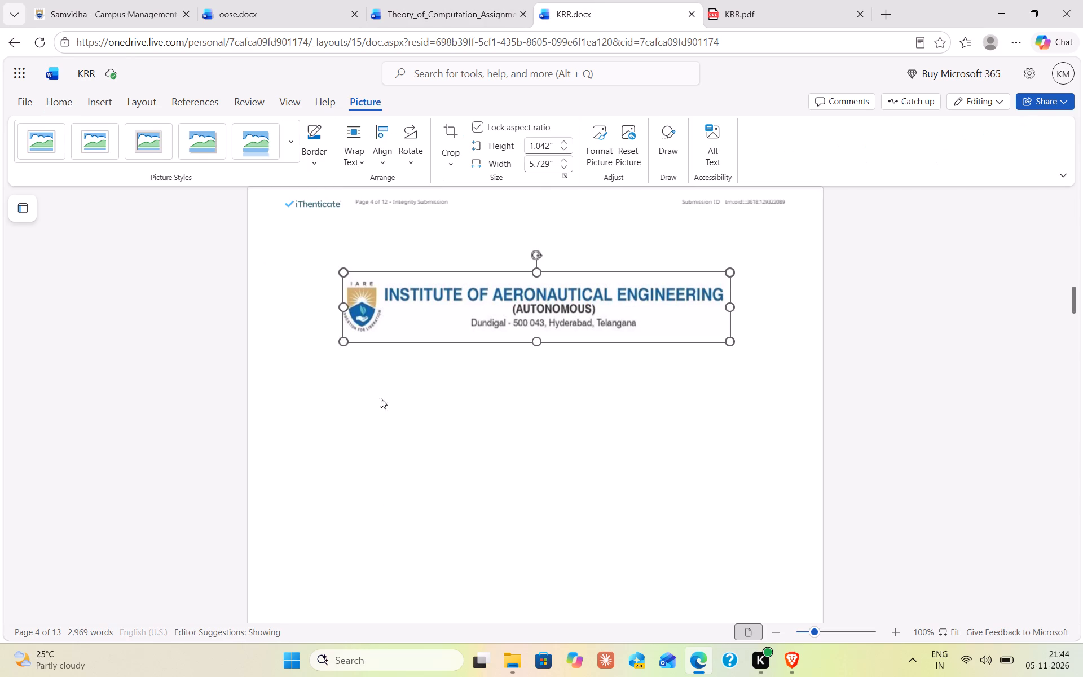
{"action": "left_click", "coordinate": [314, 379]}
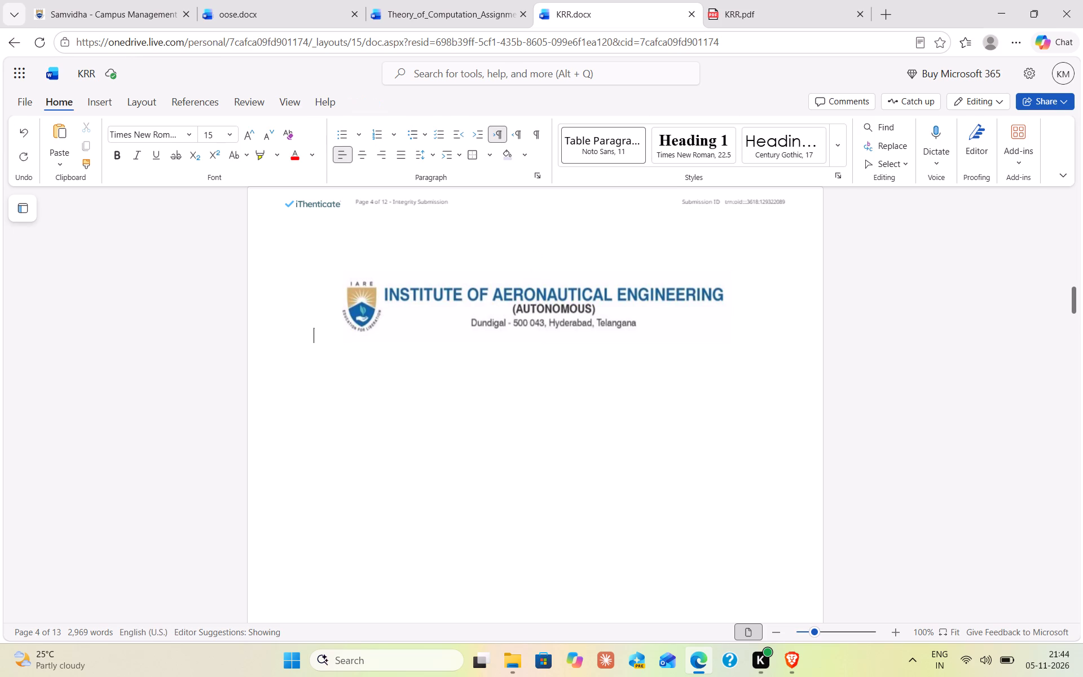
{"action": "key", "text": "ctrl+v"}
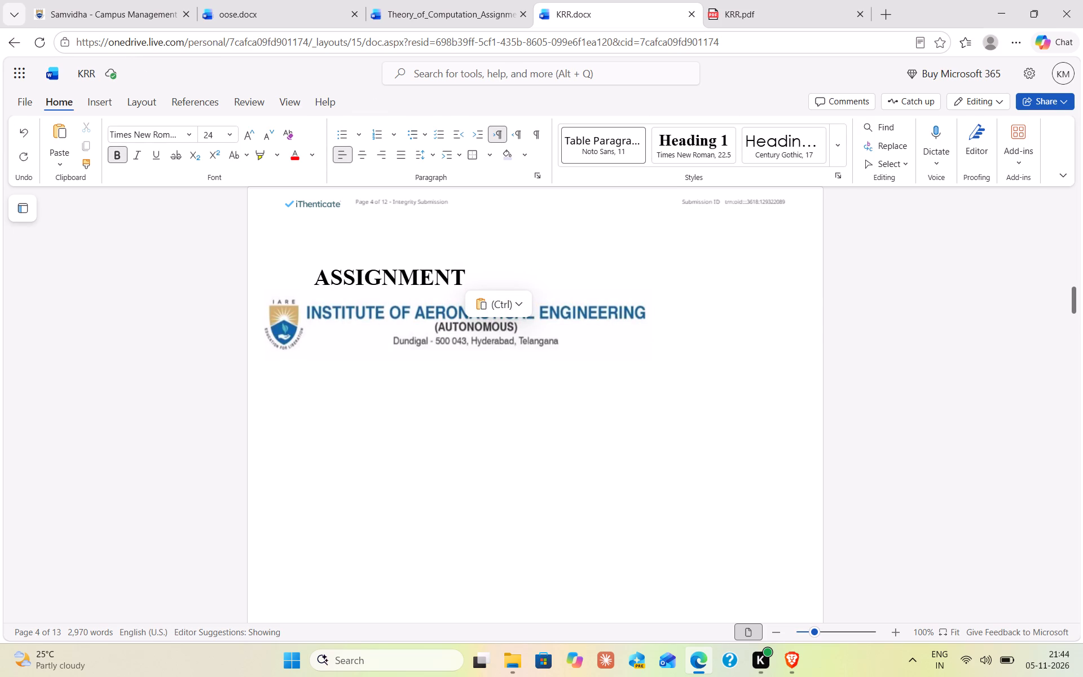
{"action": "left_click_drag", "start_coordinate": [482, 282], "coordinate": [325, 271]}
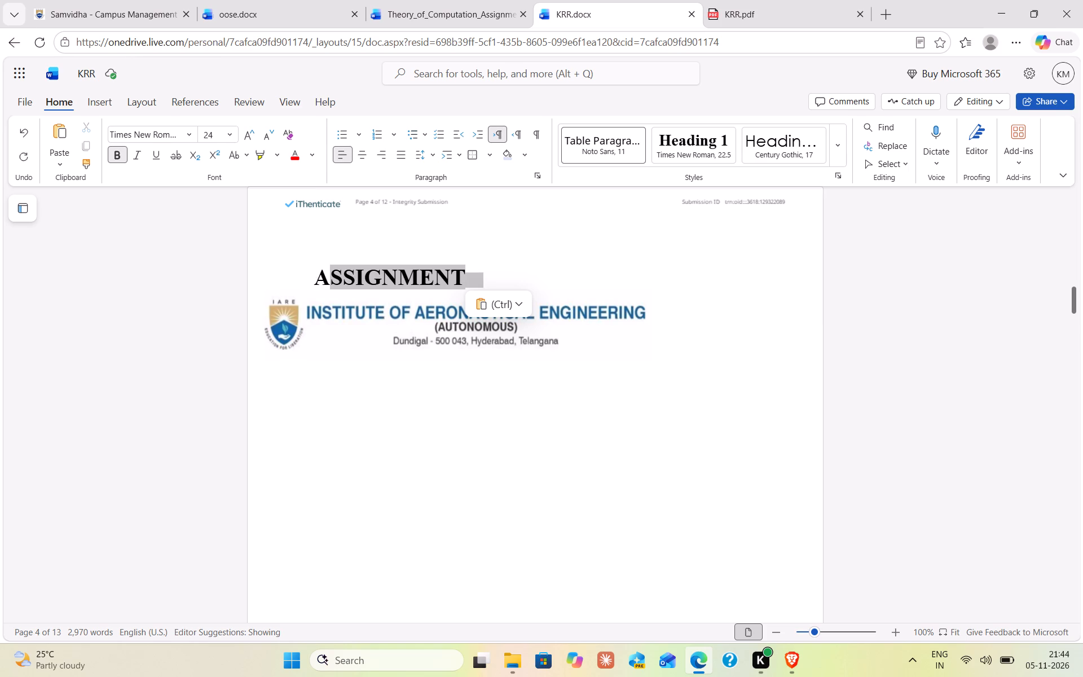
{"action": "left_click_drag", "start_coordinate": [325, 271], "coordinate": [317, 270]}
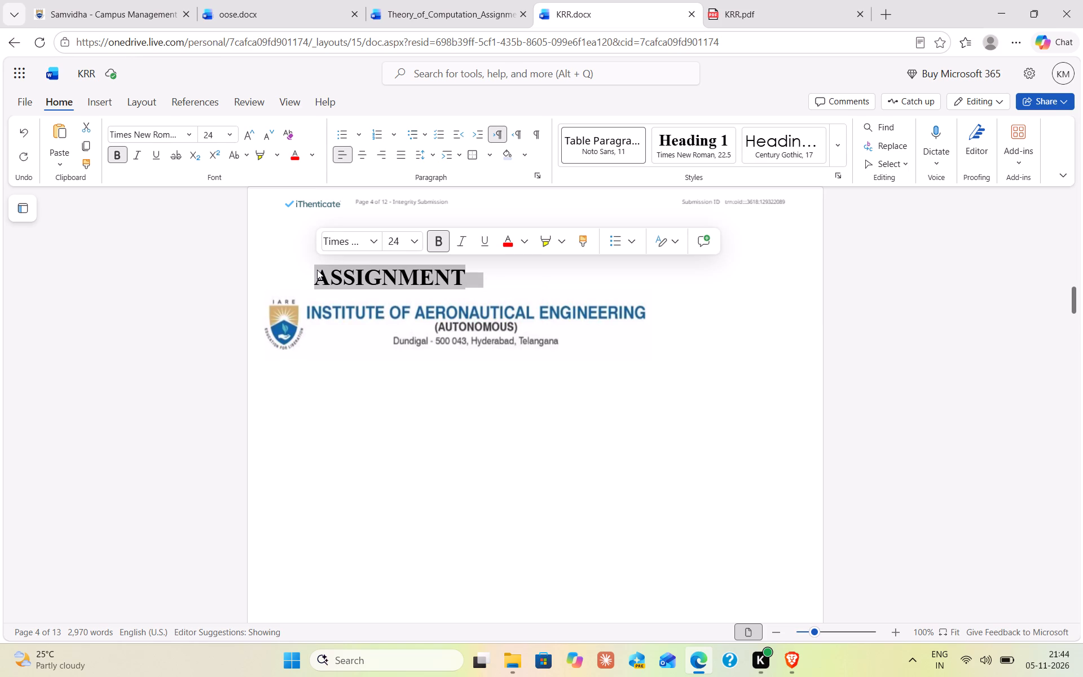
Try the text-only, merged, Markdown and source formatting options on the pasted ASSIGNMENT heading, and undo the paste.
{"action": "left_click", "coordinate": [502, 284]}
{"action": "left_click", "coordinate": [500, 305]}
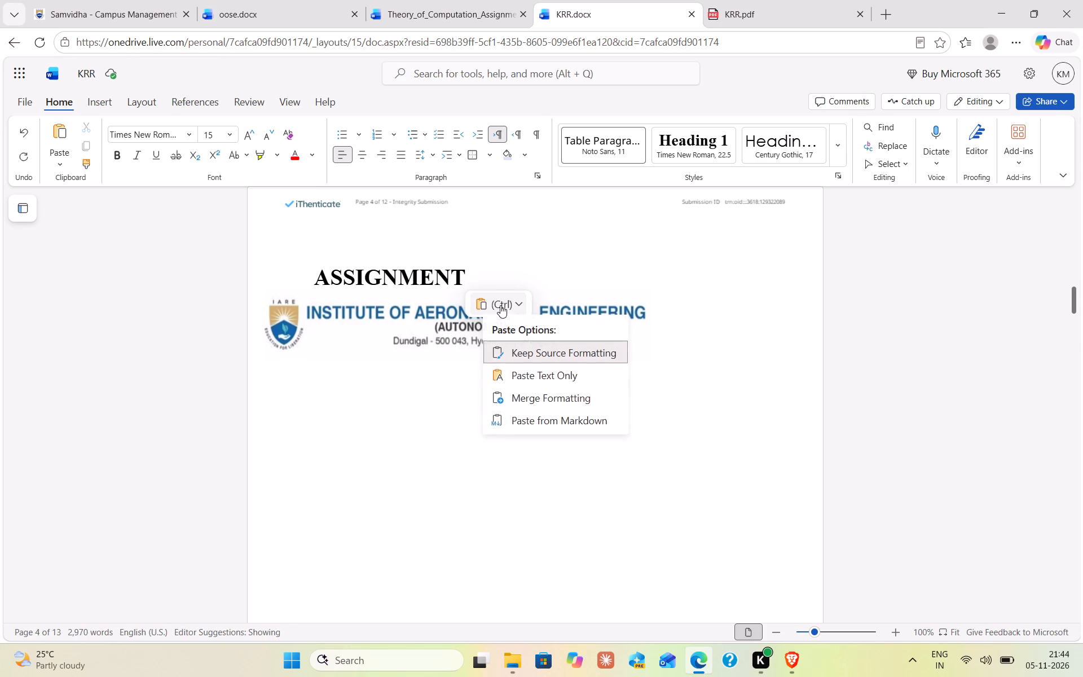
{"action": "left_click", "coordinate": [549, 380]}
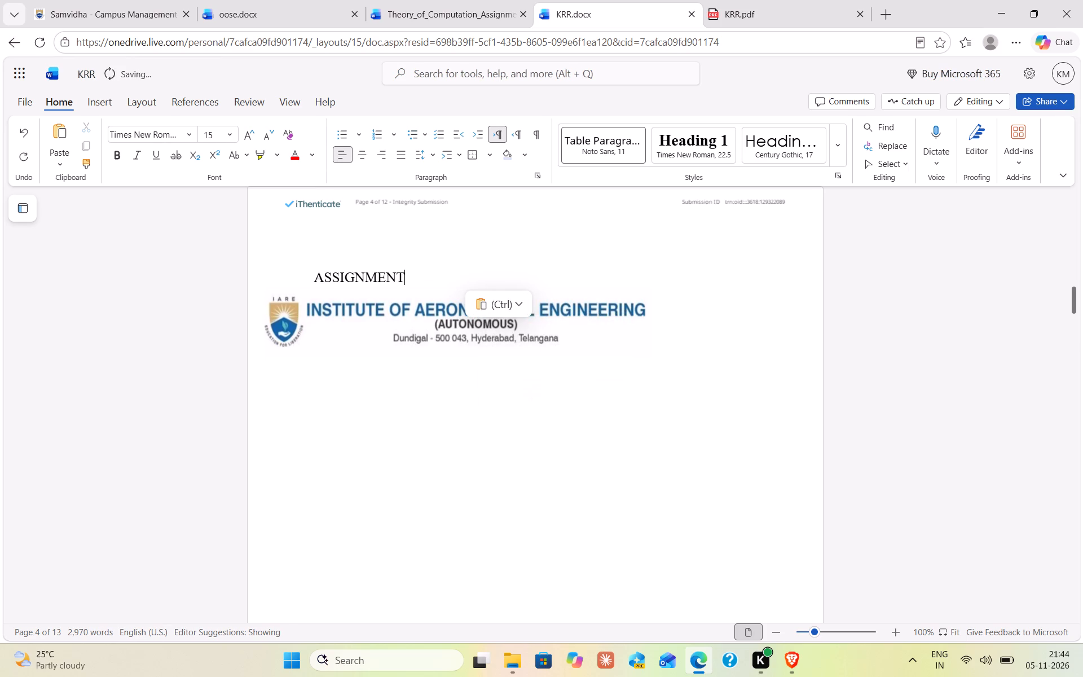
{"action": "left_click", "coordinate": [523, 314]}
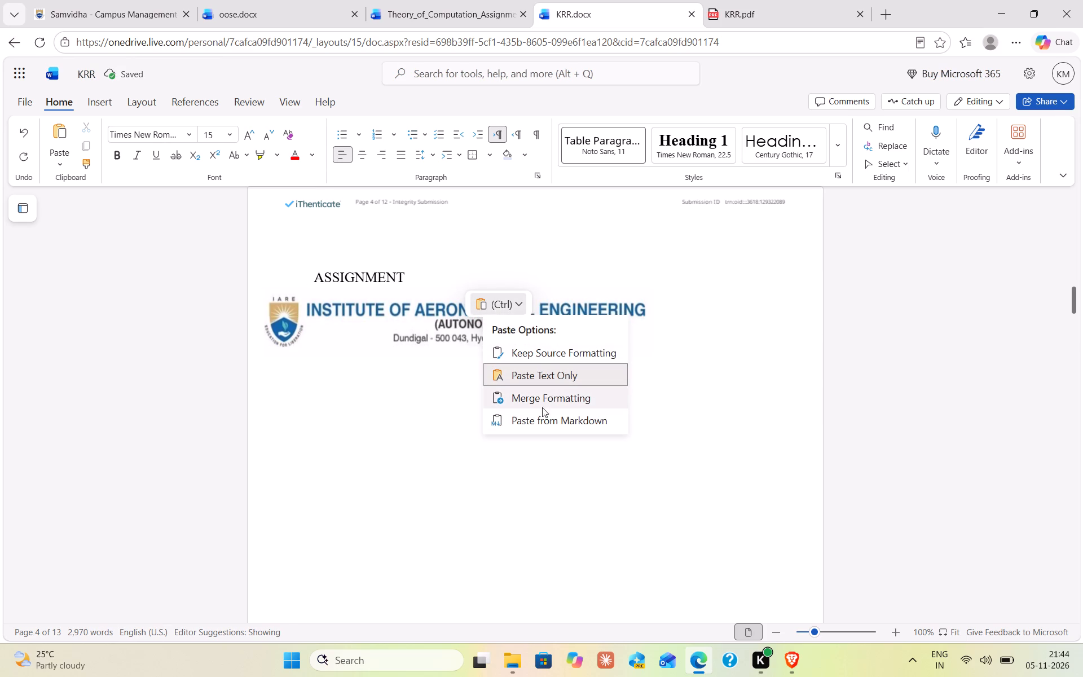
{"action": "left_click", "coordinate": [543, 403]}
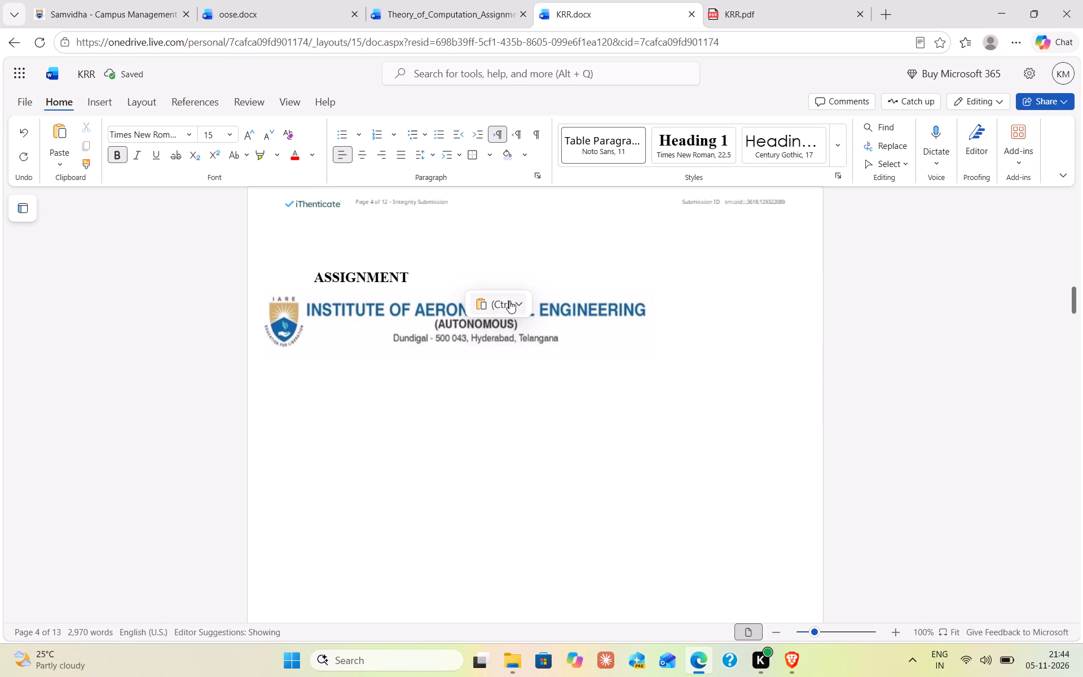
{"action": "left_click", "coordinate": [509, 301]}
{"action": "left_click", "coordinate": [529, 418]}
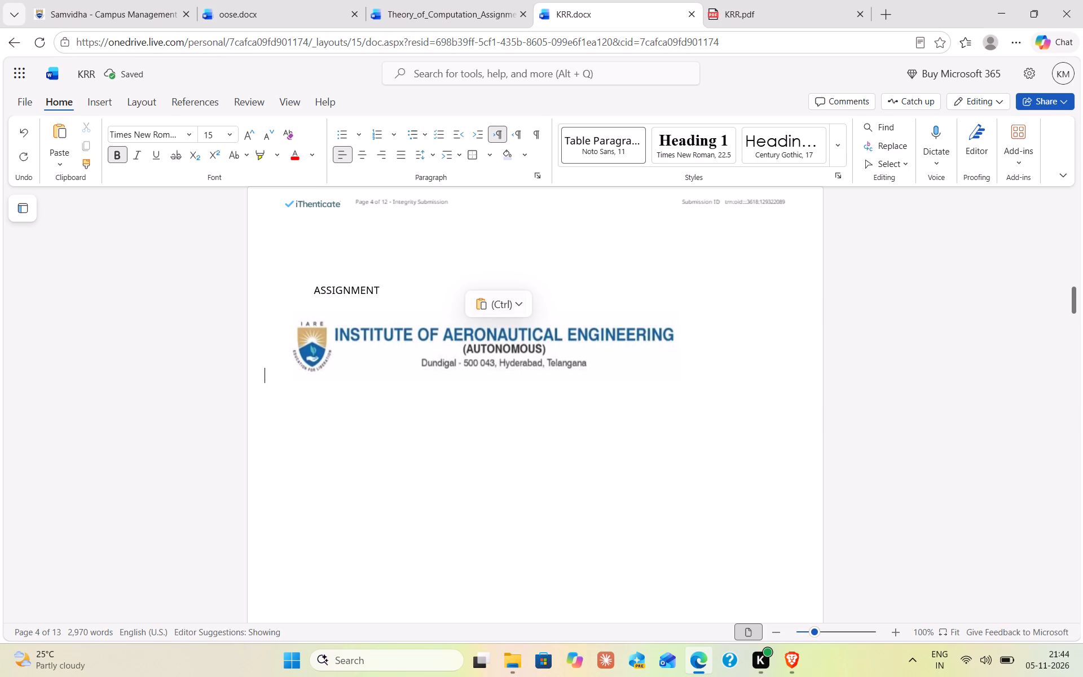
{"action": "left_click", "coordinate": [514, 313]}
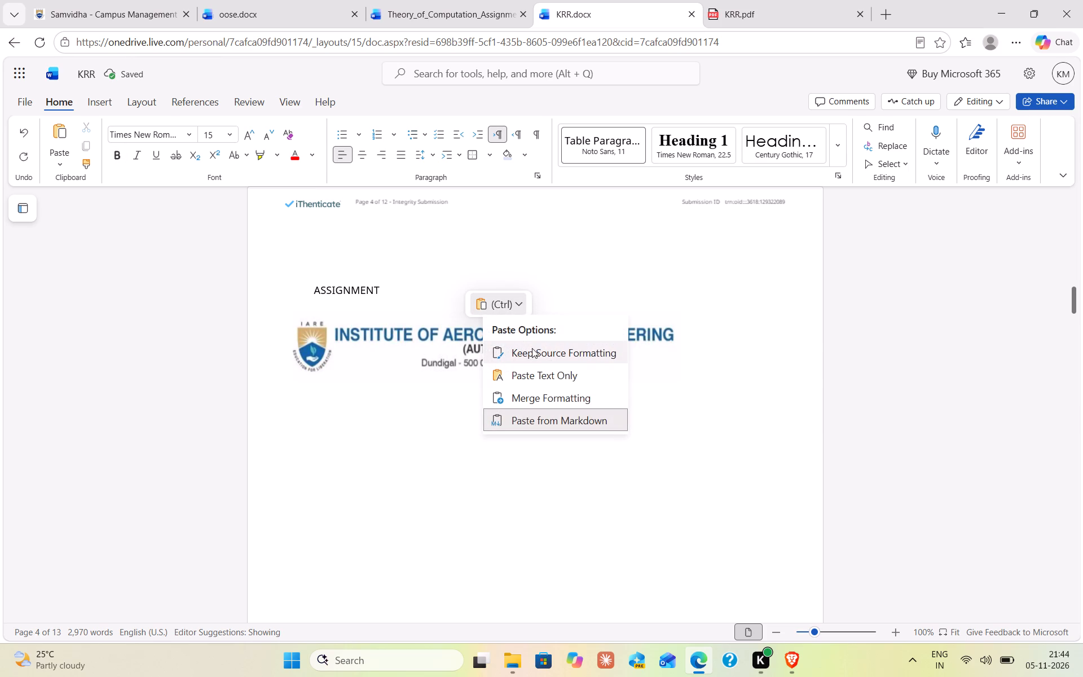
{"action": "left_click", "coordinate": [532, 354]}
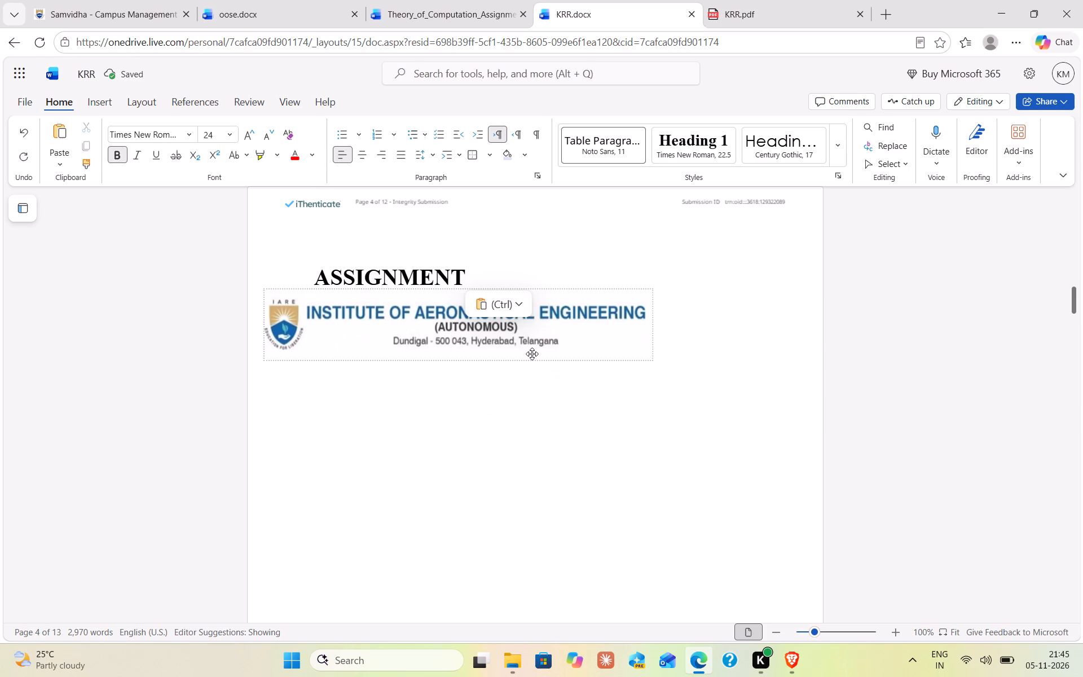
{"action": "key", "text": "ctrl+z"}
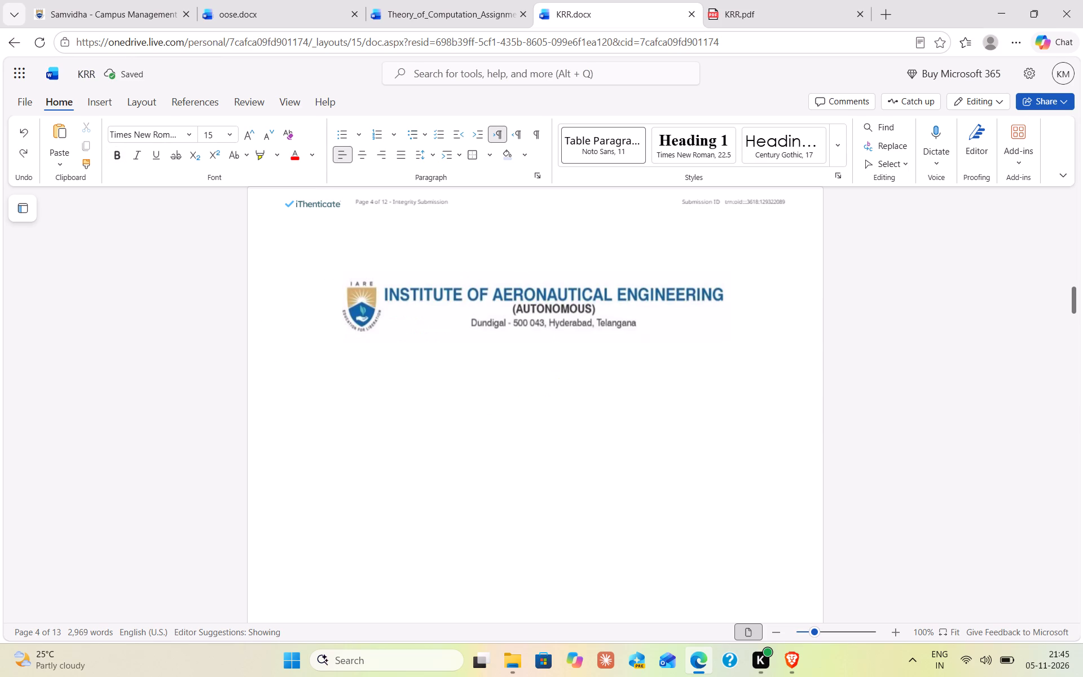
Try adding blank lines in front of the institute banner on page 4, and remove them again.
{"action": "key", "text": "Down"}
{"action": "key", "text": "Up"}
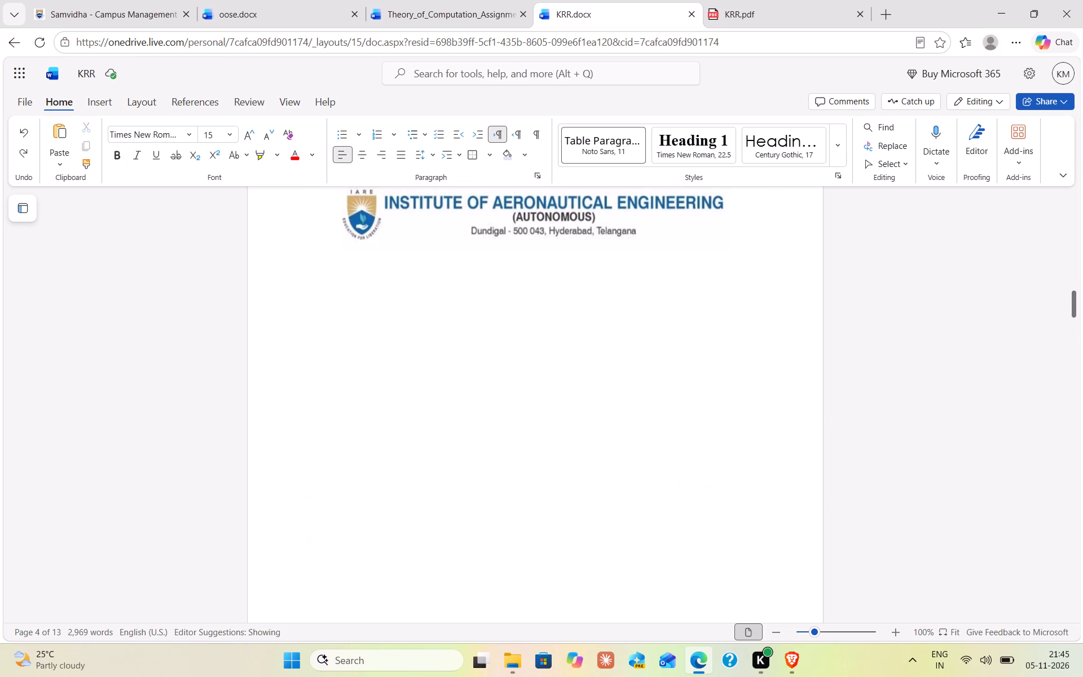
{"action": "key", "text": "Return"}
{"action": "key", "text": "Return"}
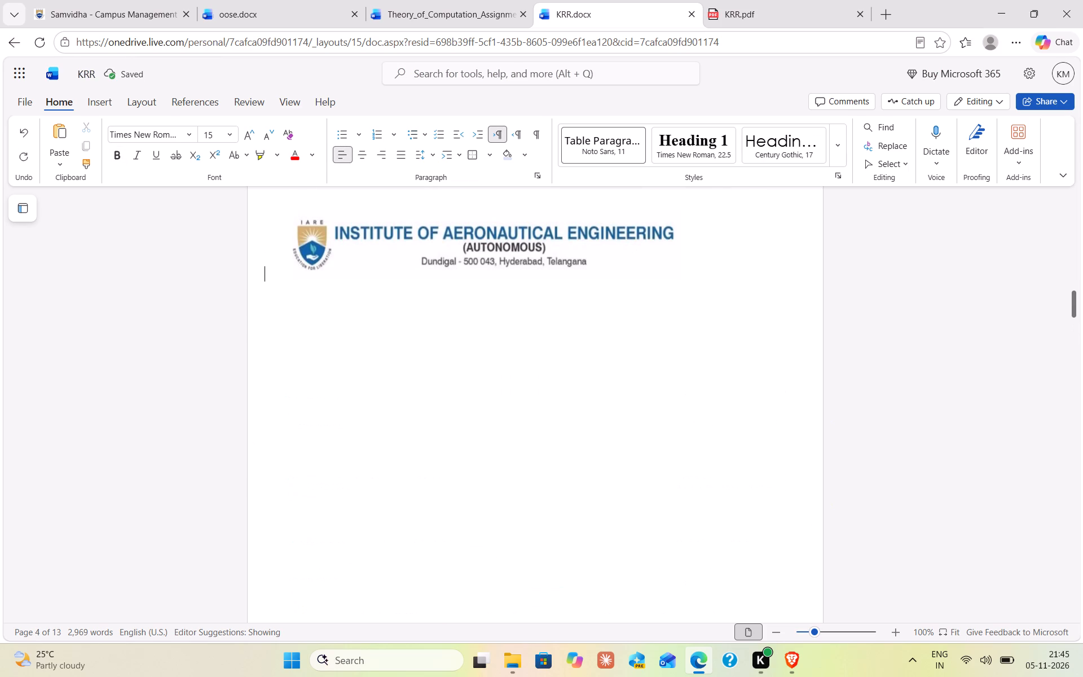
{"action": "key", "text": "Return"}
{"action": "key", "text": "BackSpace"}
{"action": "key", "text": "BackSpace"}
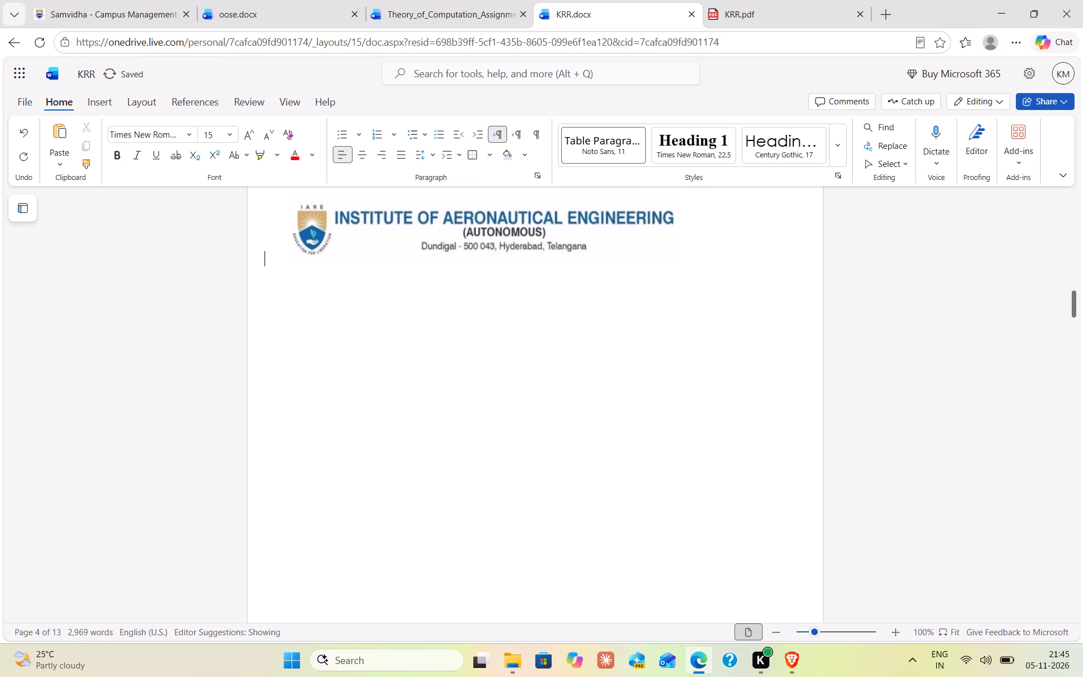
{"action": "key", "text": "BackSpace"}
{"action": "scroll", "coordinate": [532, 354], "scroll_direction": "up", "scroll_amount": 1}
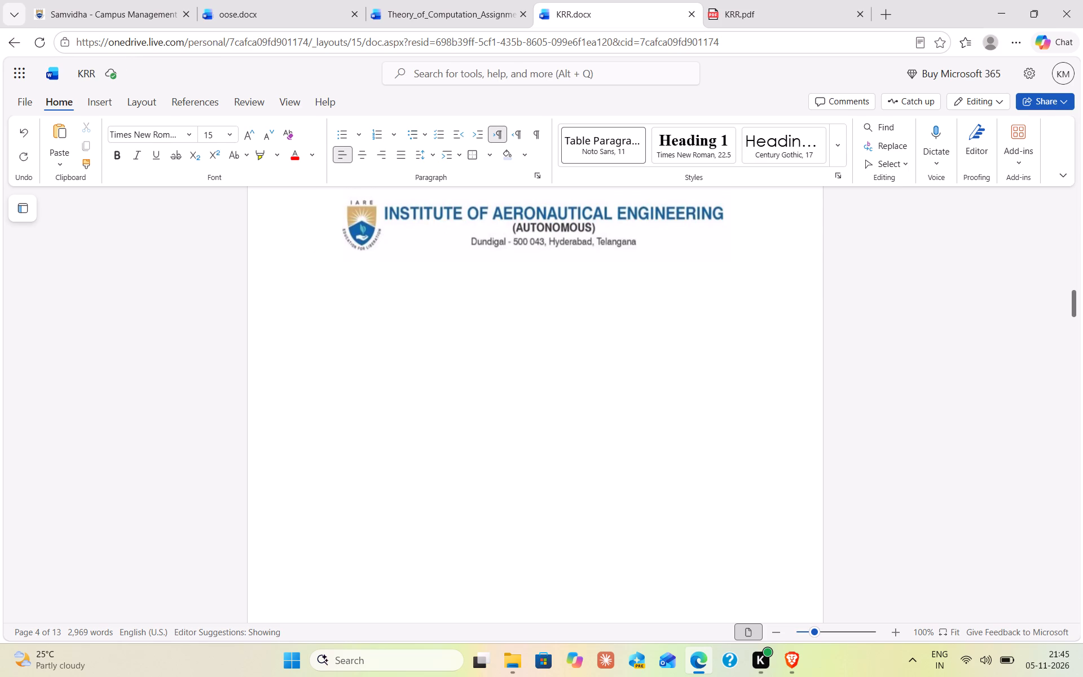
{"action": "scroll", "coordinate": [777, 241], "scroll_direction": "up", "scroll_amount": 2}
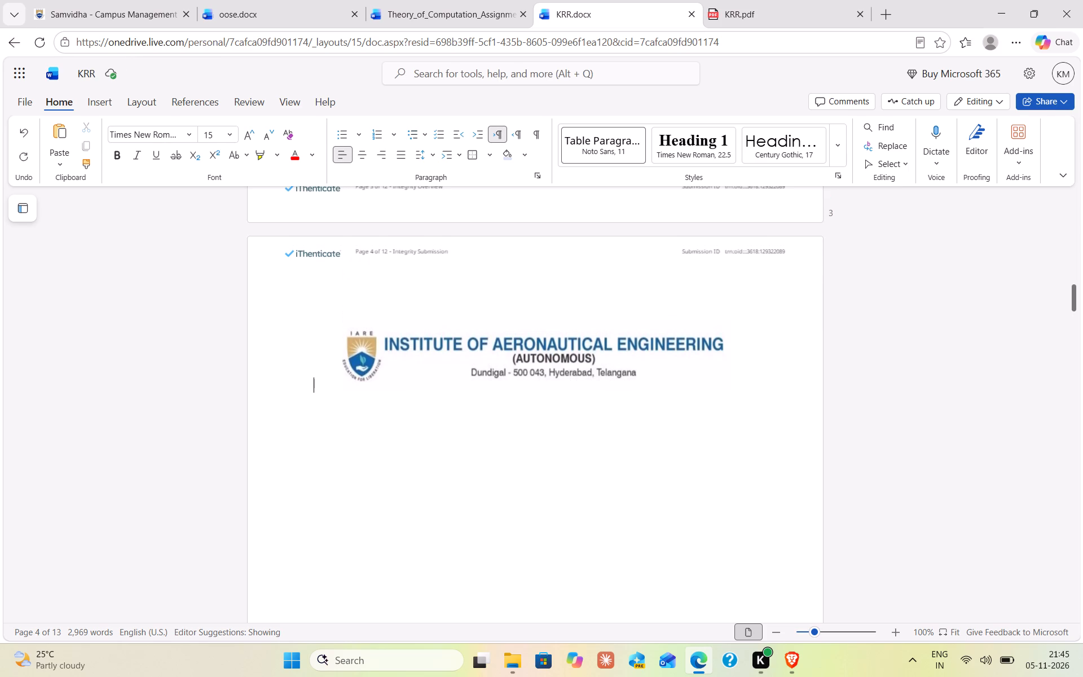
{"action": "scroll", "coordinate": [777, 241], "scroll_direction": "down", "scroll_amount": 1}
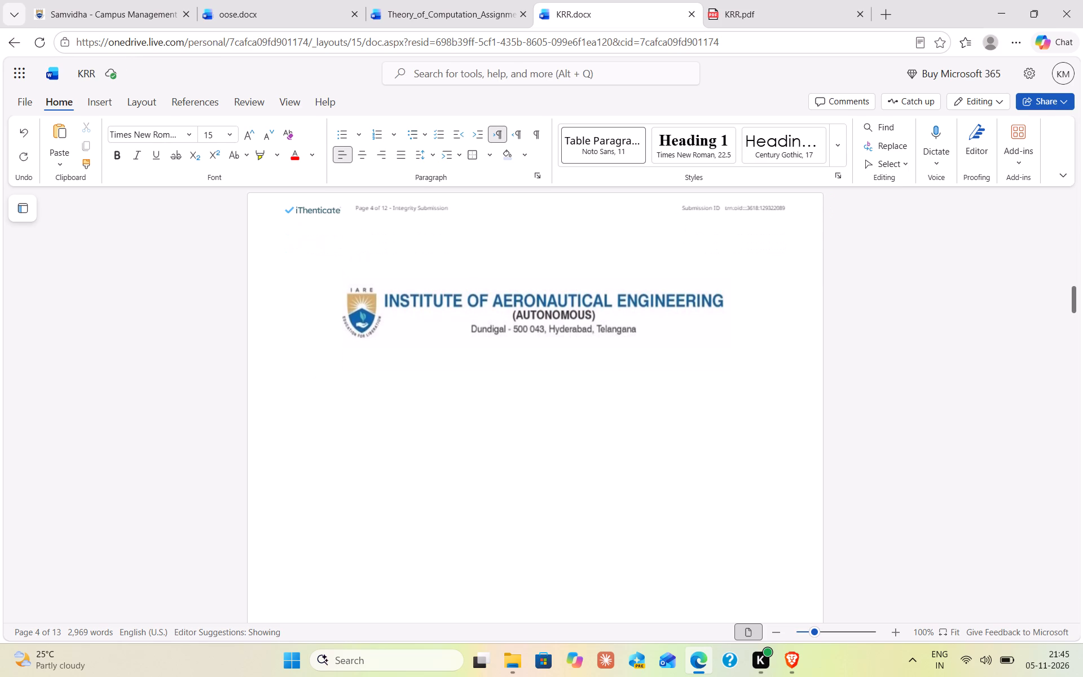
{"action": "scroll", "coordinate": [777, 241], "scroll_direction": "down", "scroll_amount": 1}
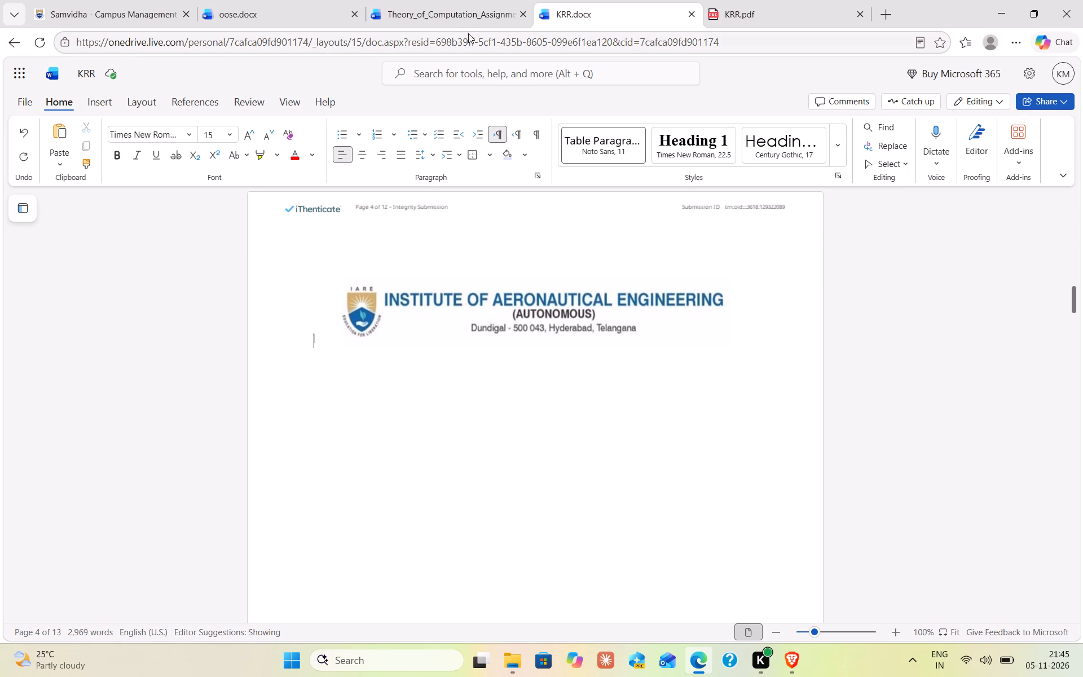
Copy the block from the ASSIGNMENT heading through the Semester line in the Theory of Computation assignment.
{"action": "left_click", "coordinate": [470, 16]}
{"action": "left_click", "coordinate": [413, 380]}
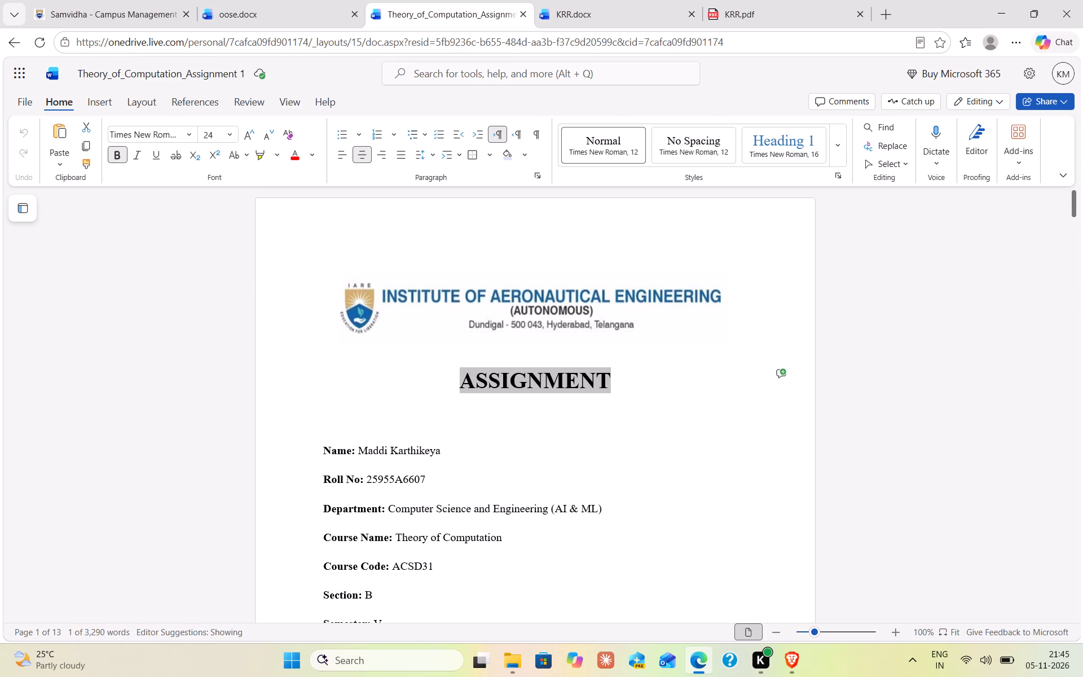
{"action": "left_click_drag", "start_coordinate": [413, 380], "coordinate": [415, 551]}
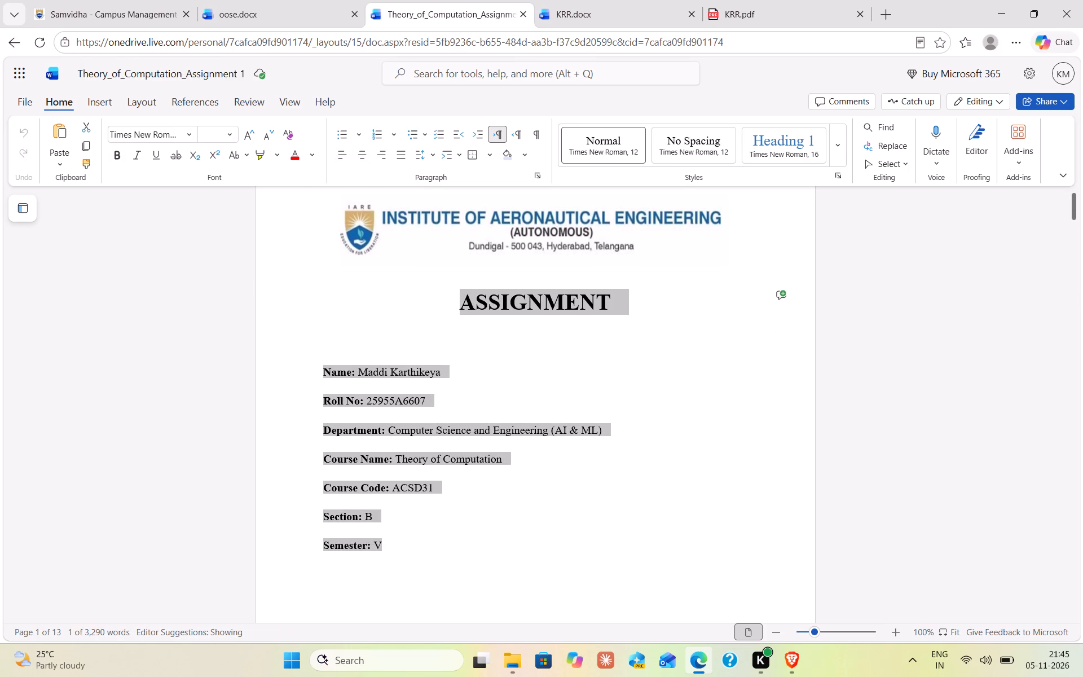
{"action": "left_click_drag", "start_coordinate": [415, 551], "coordinate": [387, 548]}
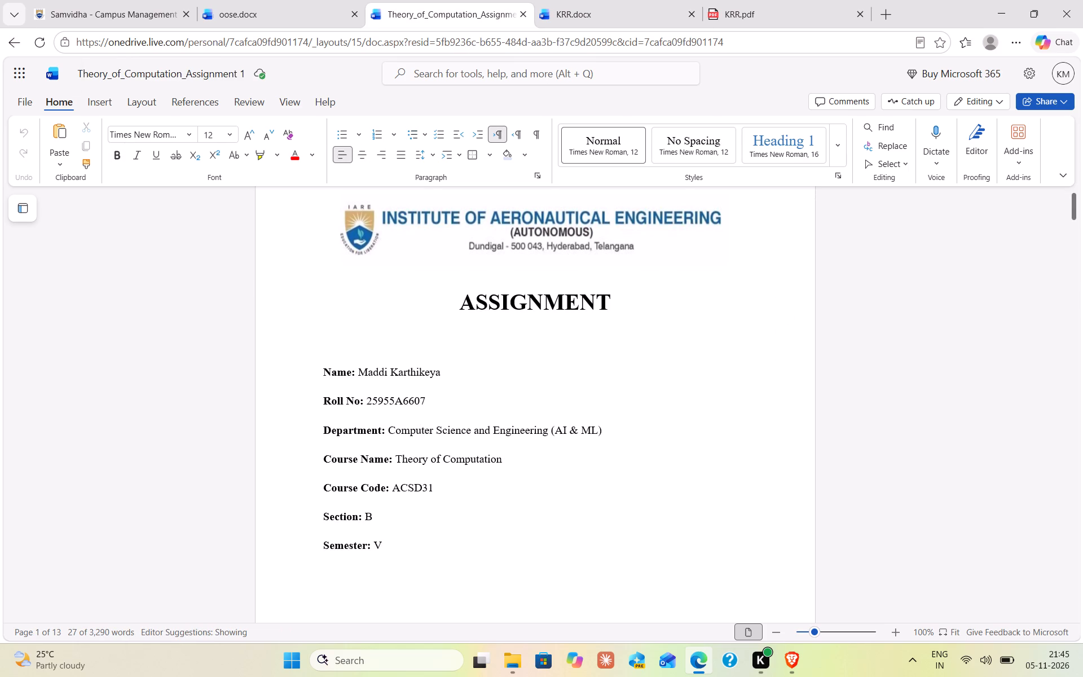
{"action": "left_click_drag", "start_coordinate": [387, 548], "coordinate": [441, 297]}
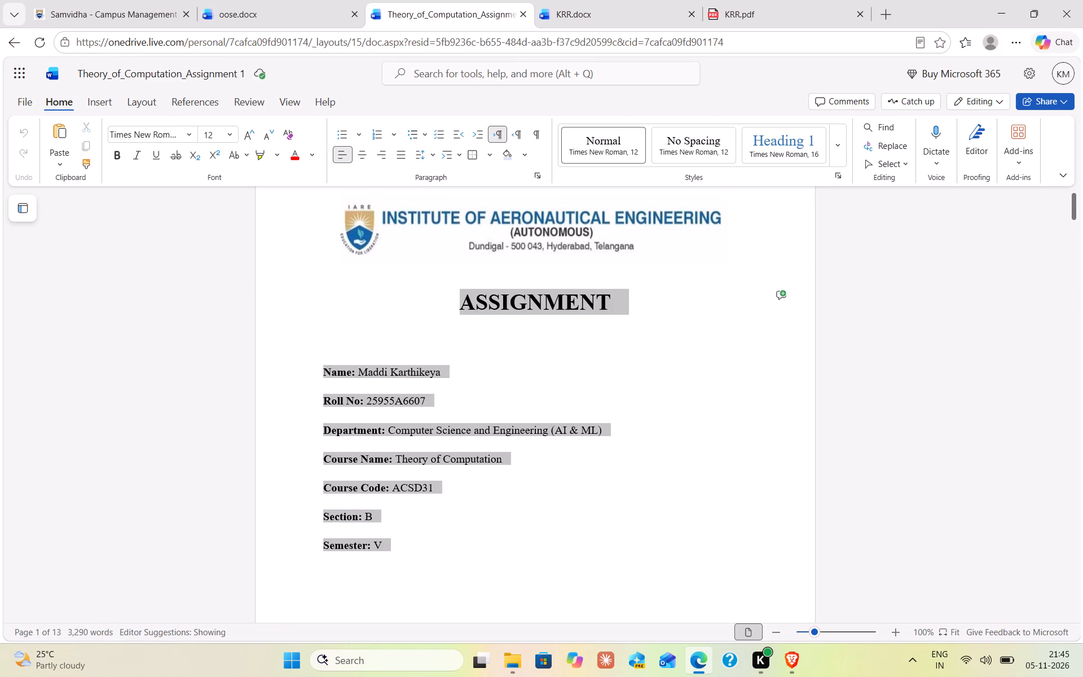
{"action": "left_click_drag", "start_coordinate": [441, 297], "coordinate": [441, 297]}
{"action": "key", "text": "ctrl+c"}
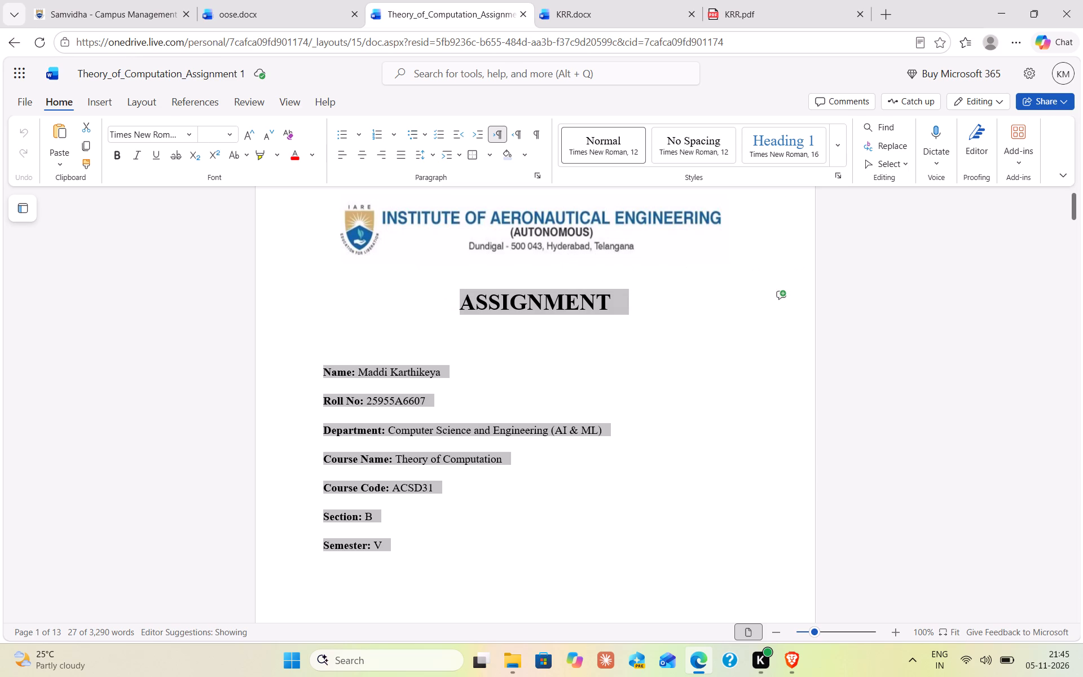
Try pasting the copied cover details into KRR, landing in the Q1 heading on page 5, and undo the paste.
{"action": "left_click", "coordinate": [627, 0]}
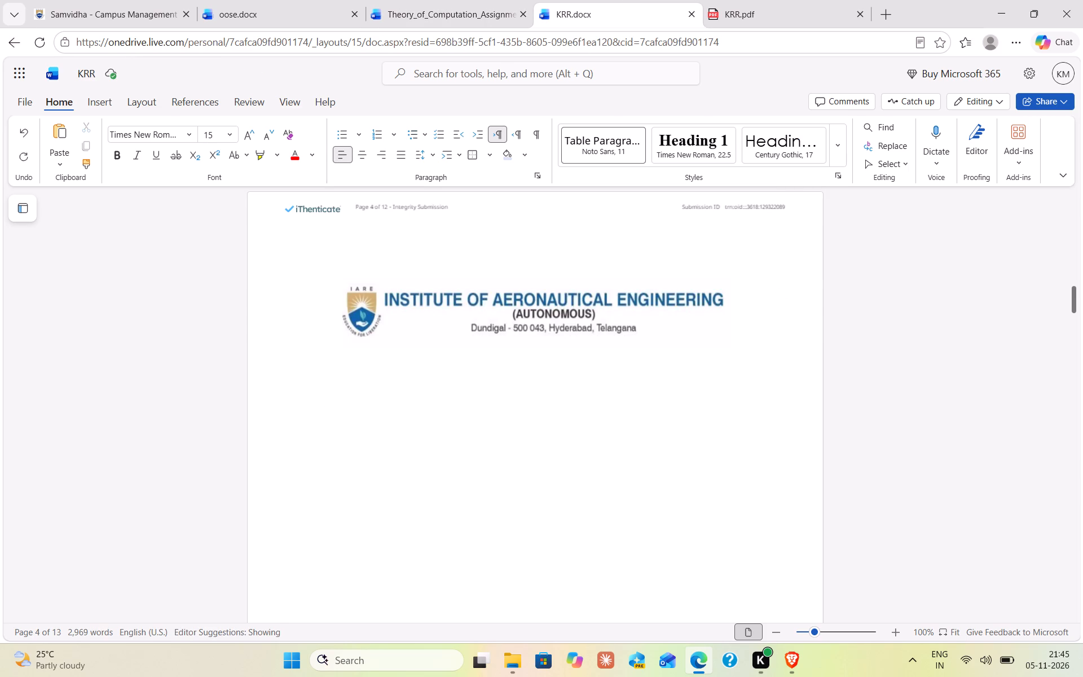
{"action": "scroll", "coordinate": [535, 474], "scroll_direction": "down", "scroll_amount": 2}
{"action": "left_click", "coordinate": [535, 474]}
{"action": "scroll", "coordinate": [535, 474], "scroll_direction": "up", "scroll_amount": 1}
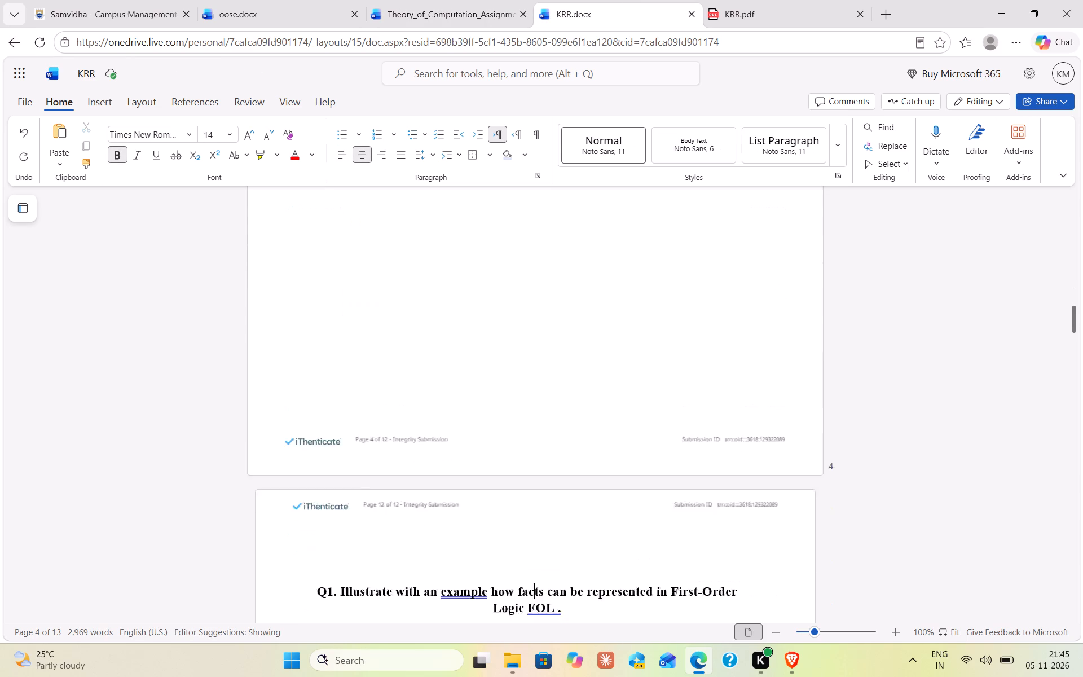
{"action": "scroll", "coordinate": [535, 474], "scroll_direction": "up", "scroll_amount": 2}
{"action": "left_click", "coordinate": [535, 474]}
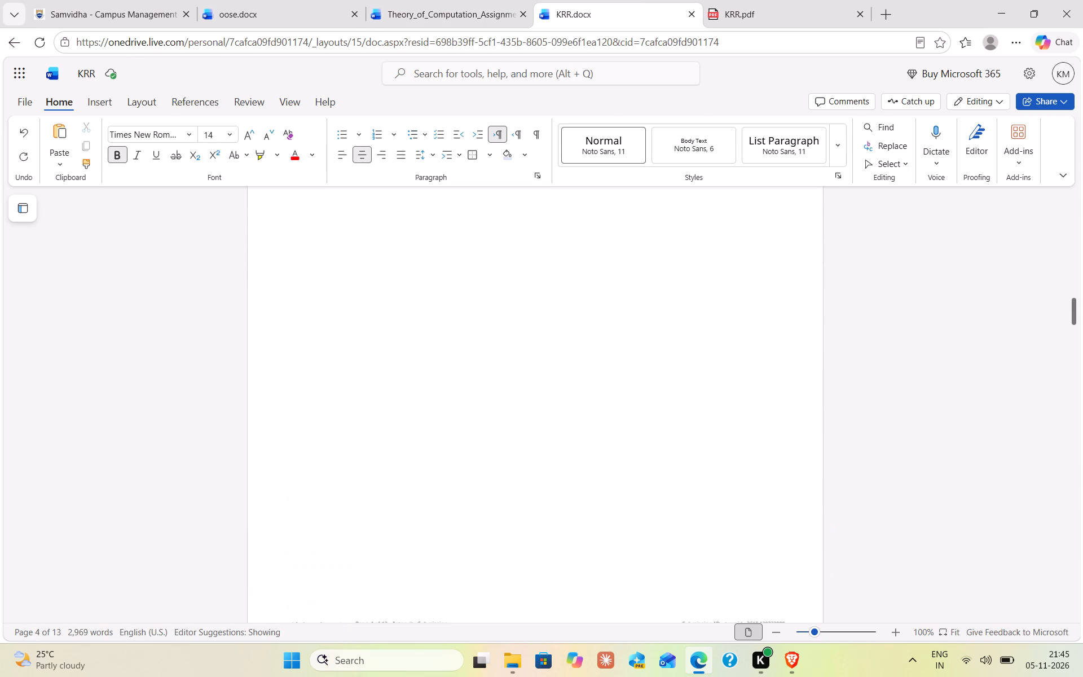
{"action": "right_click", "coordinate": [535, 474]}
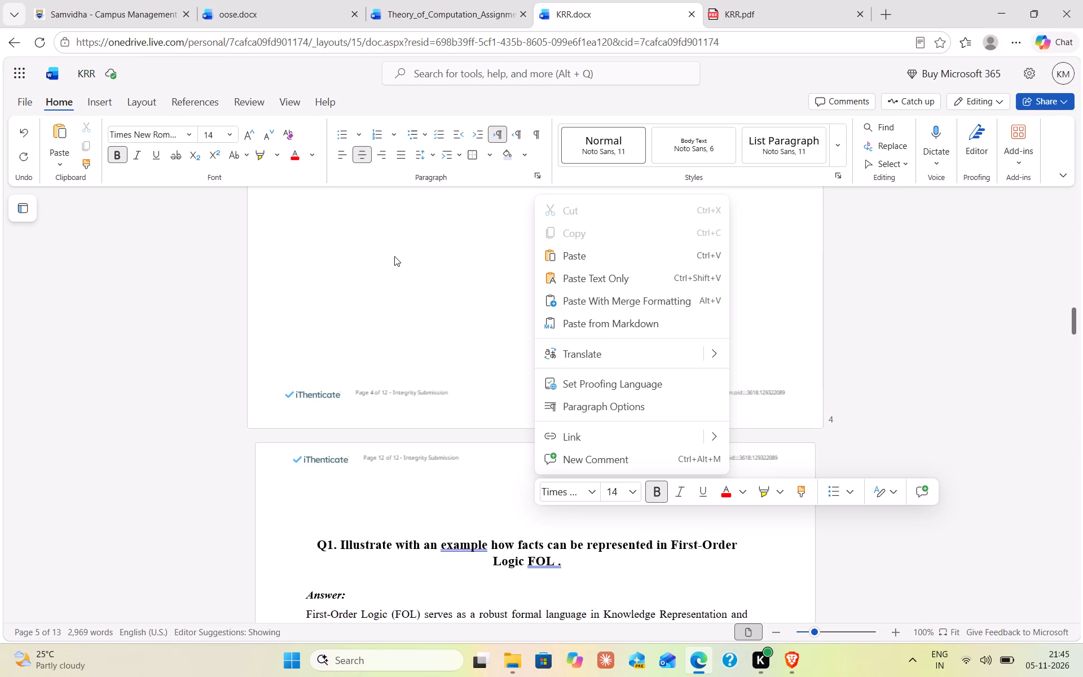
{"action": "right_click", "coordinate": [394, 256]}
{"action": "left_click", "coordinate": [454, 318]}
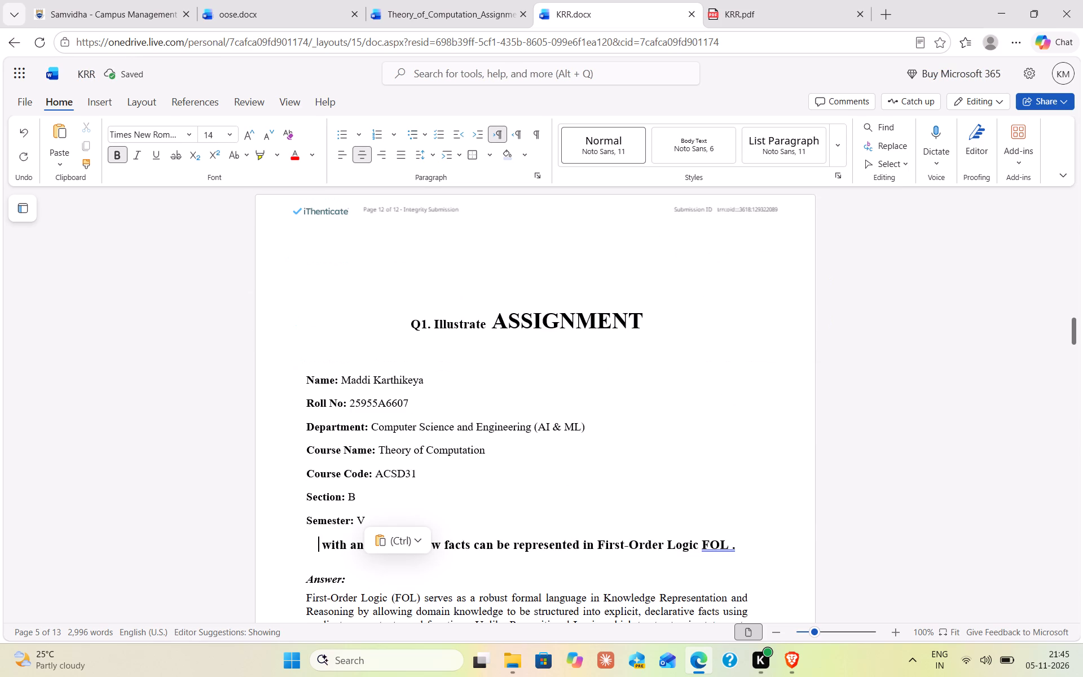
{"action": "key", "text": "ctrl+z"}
Paste the ASSIGNMENT heading with the student and course details over the institute banner on page 4 of KRR.
{"action": "scroll", "coordinate": [454, 318], "scroll_direction": "up", "scroll_amount": 5}
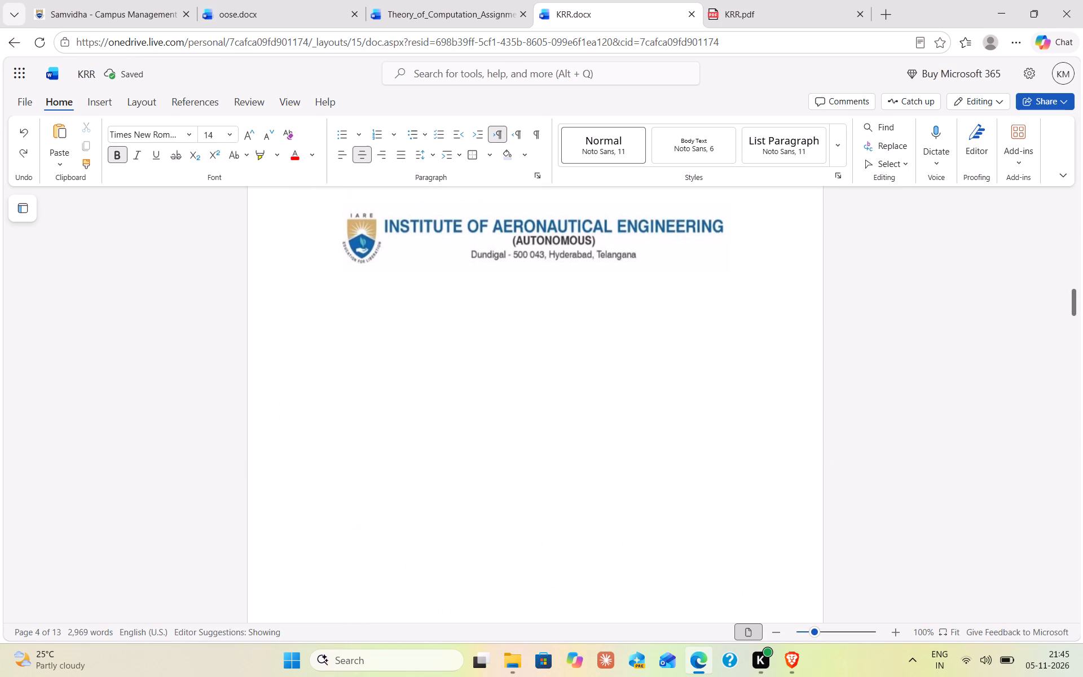
{"action": "right_click", "coordinate": [454, 318]}
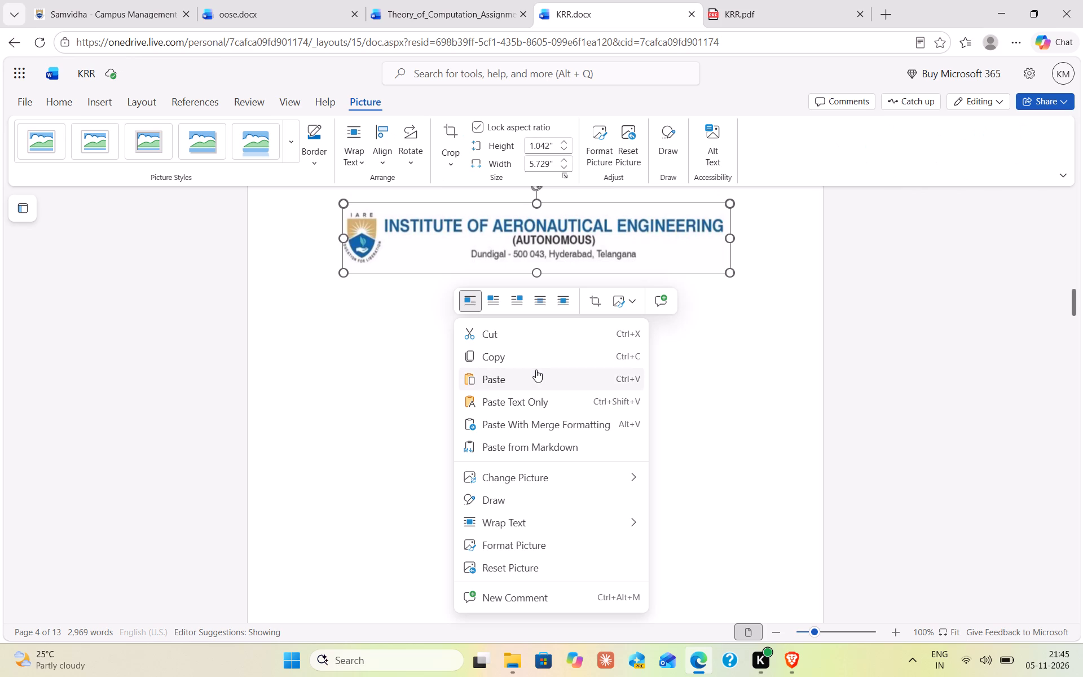
{"action": "left_click", "coordinate": [536, 370]}
{"action": "scroll", "coordinate": [536, 370], "scroll_direction": "up", "scroll_amount": 2}
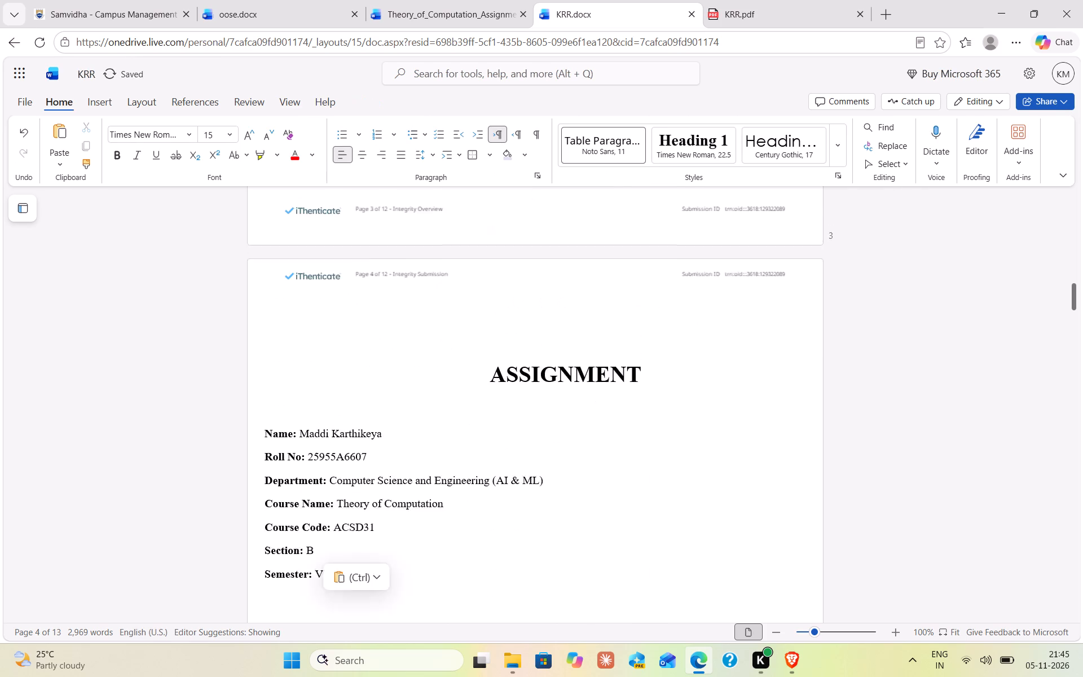
Undo the pasted cover details and the institute banner on page 4 of KRR, back to the blank page.
{"action": "scroll", "coordinate": [536, 370], "scroll_direction": "up", "scroll_amount": 3}
{"action": "key", "text": "ctrl+z"}
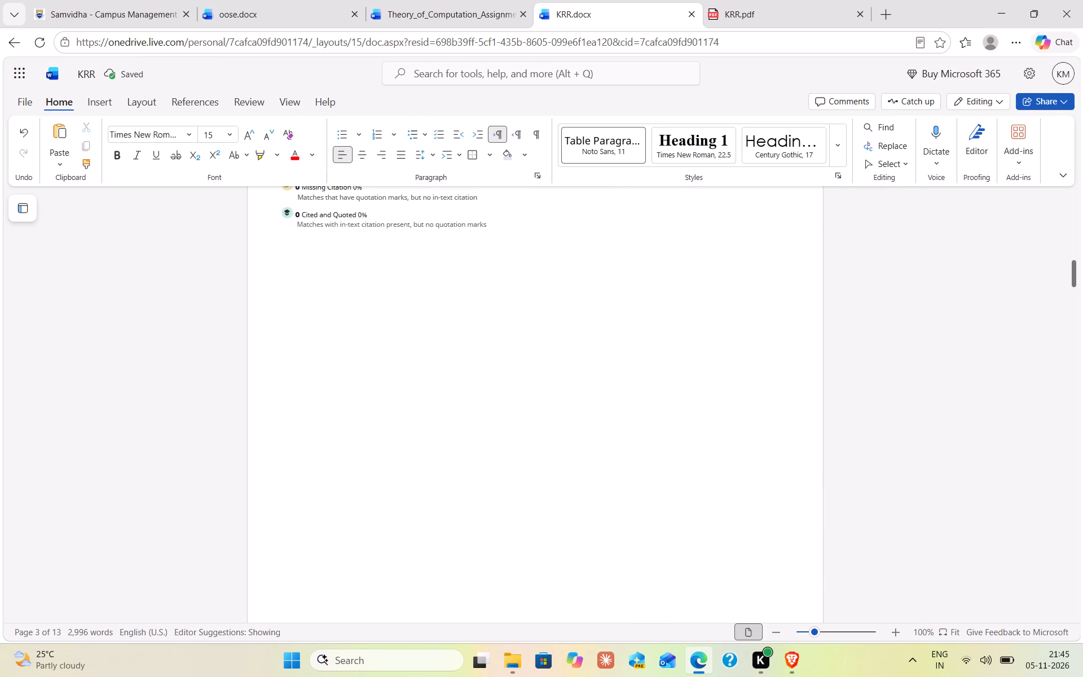
{"action": "scroll", "coordinate": [536, 370], "scroll_direction": "down", "scroll_amount": 2}
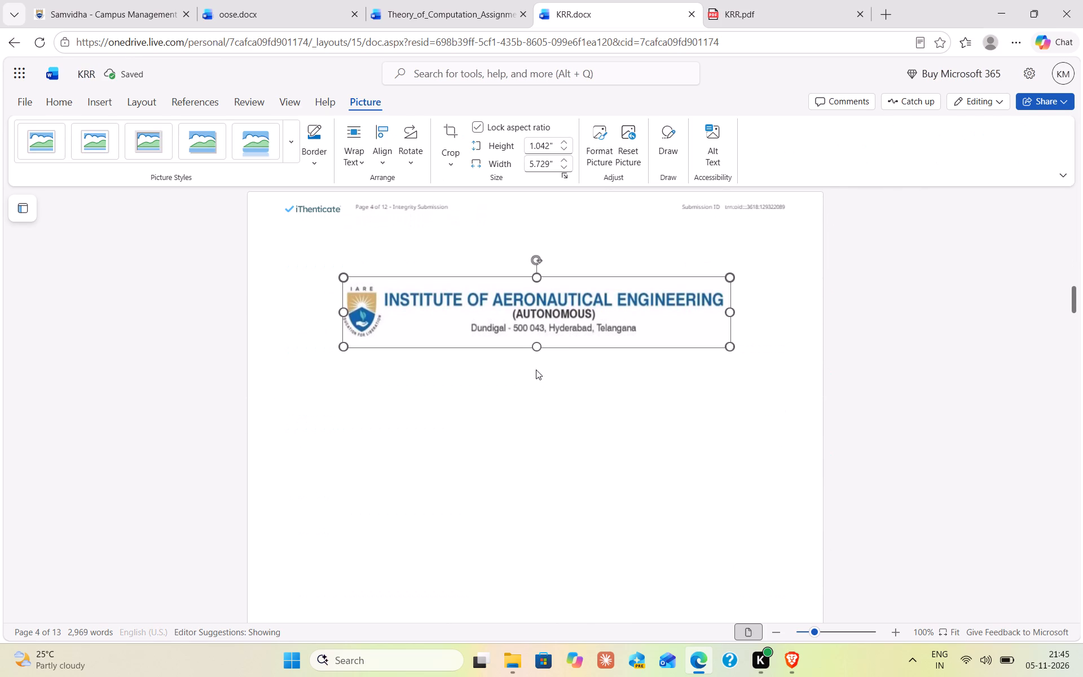
{"action": "key", "text": "ctrl+z"}
{"action": "key", "text": "ctrl+z"}
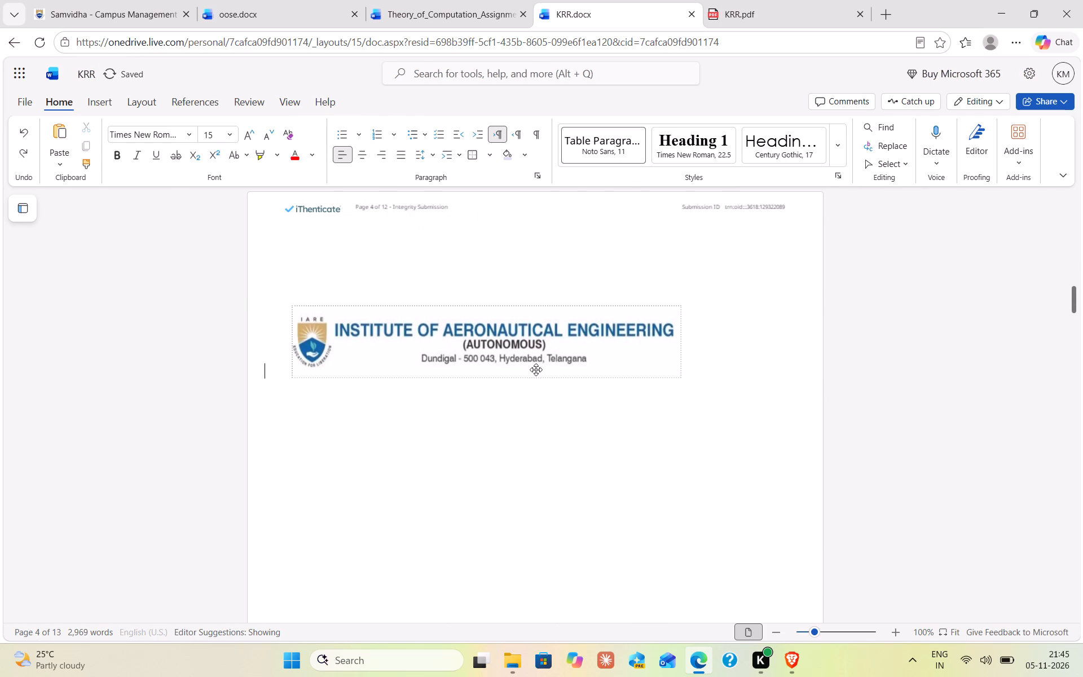
{"action": "key", "text": "ctrl+z"}
{"action": "key", "text": "ctrl+z"}
{"action": "key", "text": "ctrl+z"}
{"action": "key", "text": "ctrl+z"}
{"action": "key", "text": "ctrl+z"}
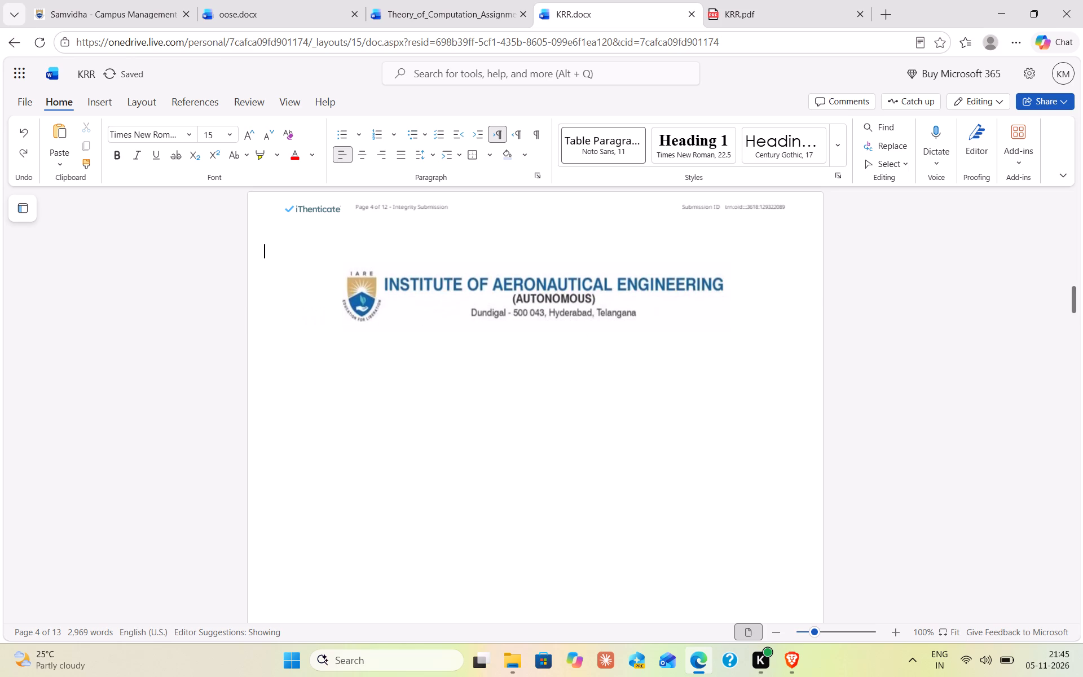
{"action": "key", "text": "ctrl+z"}
{"action": "key", "text": "ctrl+z"}
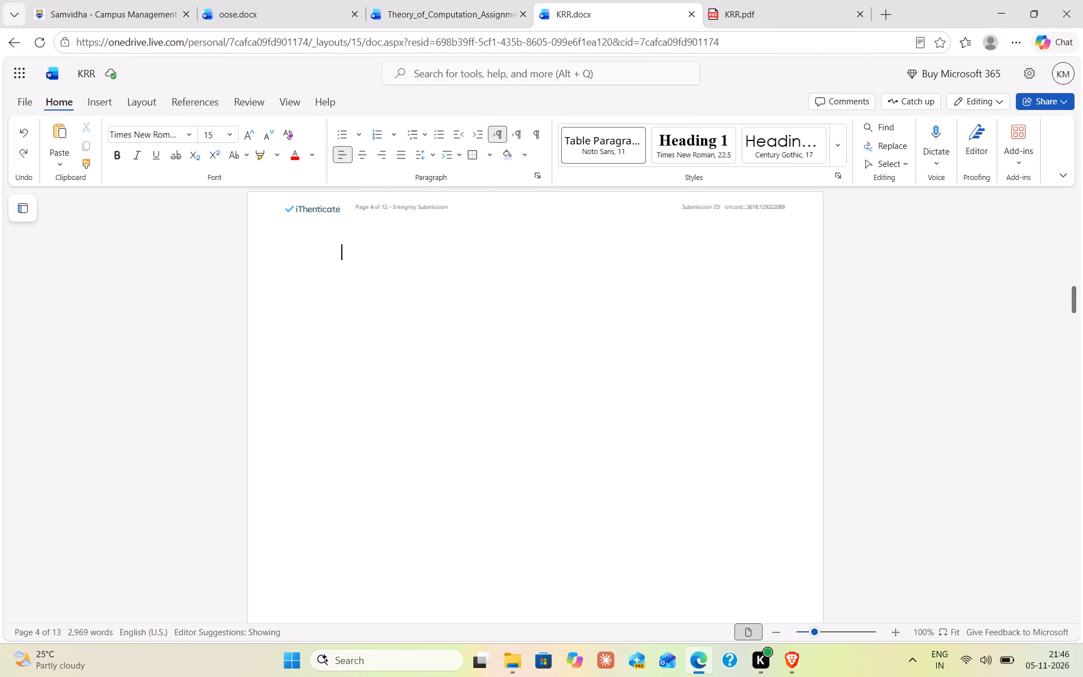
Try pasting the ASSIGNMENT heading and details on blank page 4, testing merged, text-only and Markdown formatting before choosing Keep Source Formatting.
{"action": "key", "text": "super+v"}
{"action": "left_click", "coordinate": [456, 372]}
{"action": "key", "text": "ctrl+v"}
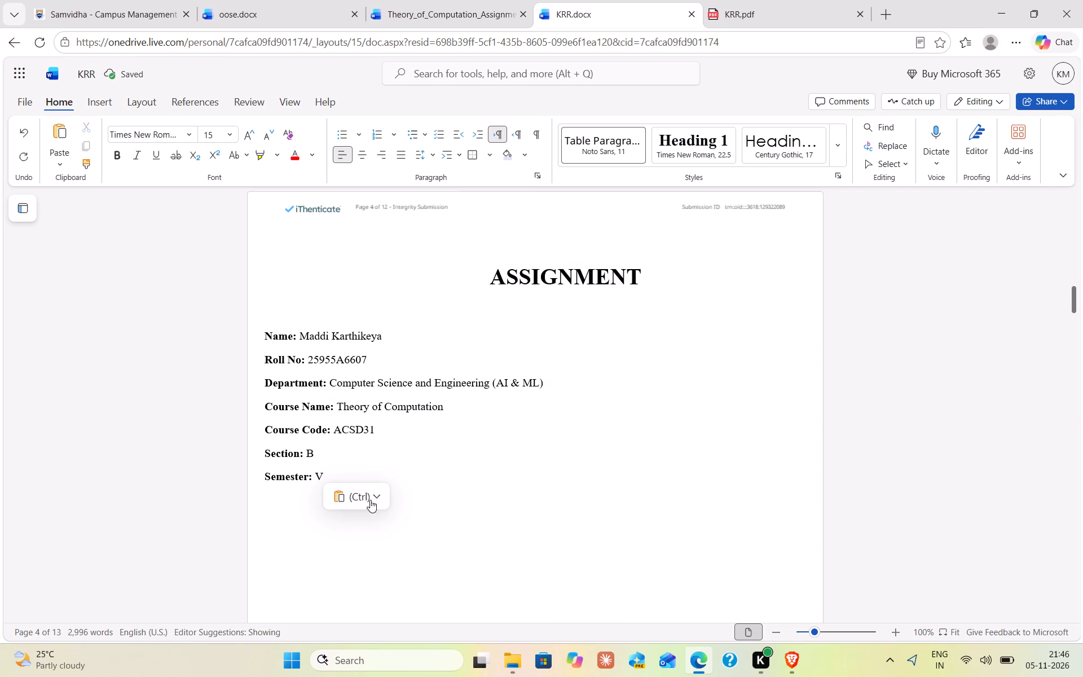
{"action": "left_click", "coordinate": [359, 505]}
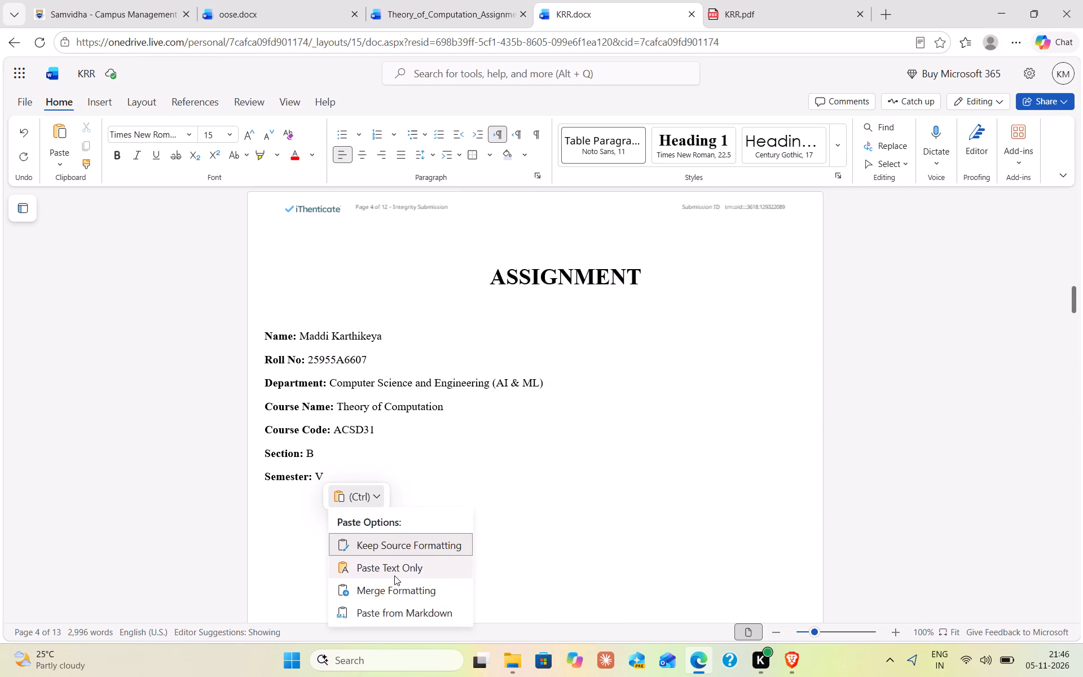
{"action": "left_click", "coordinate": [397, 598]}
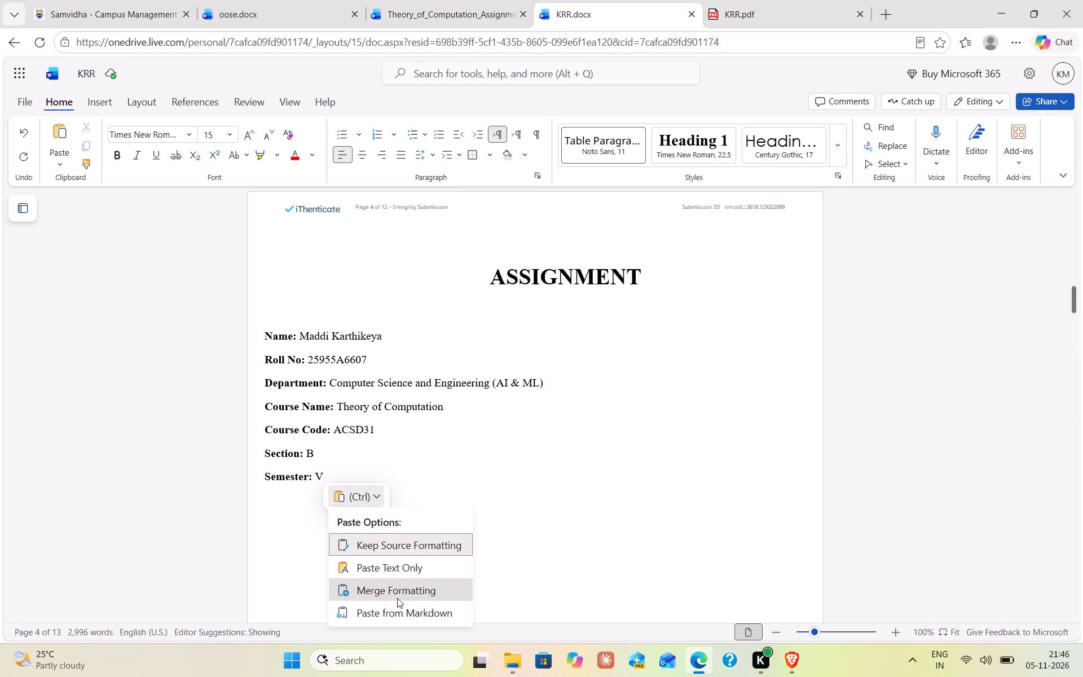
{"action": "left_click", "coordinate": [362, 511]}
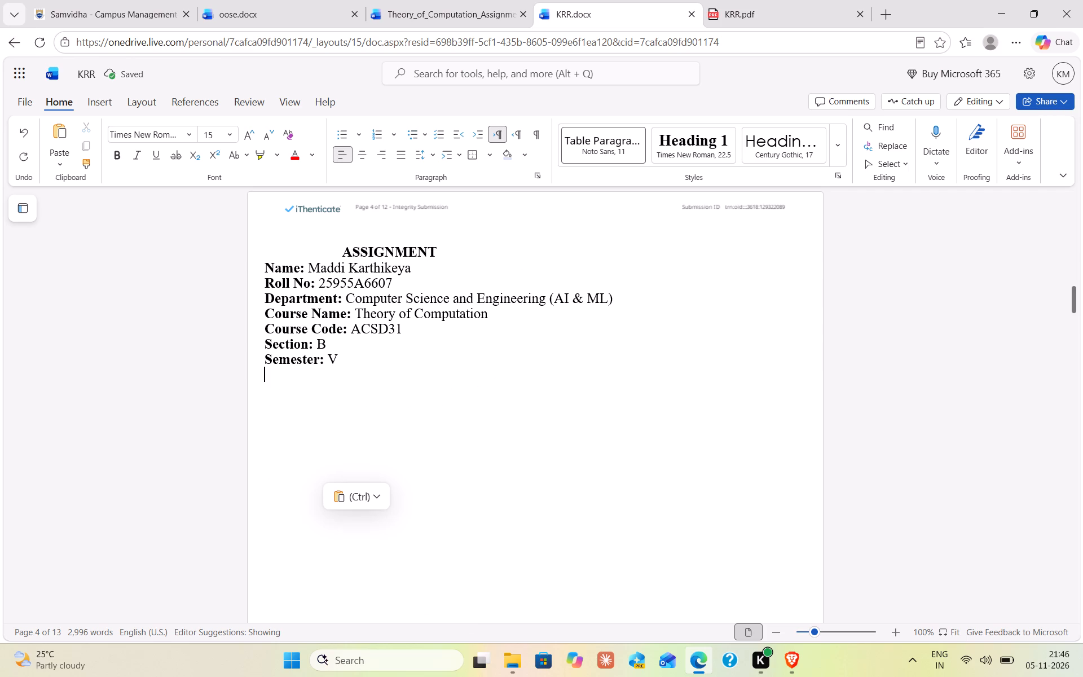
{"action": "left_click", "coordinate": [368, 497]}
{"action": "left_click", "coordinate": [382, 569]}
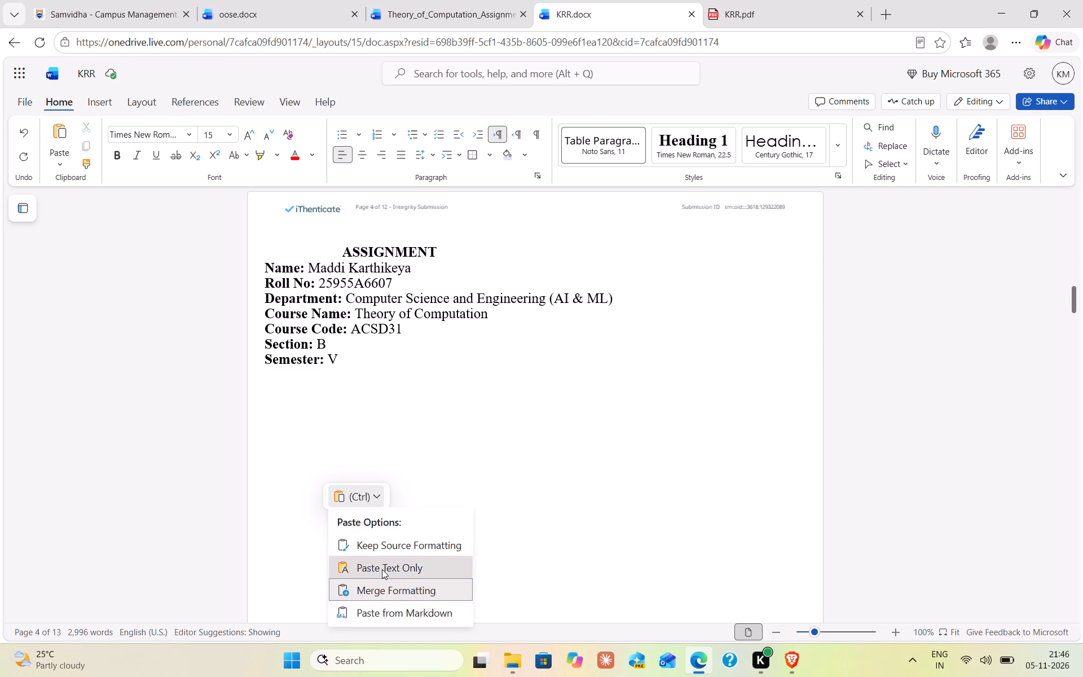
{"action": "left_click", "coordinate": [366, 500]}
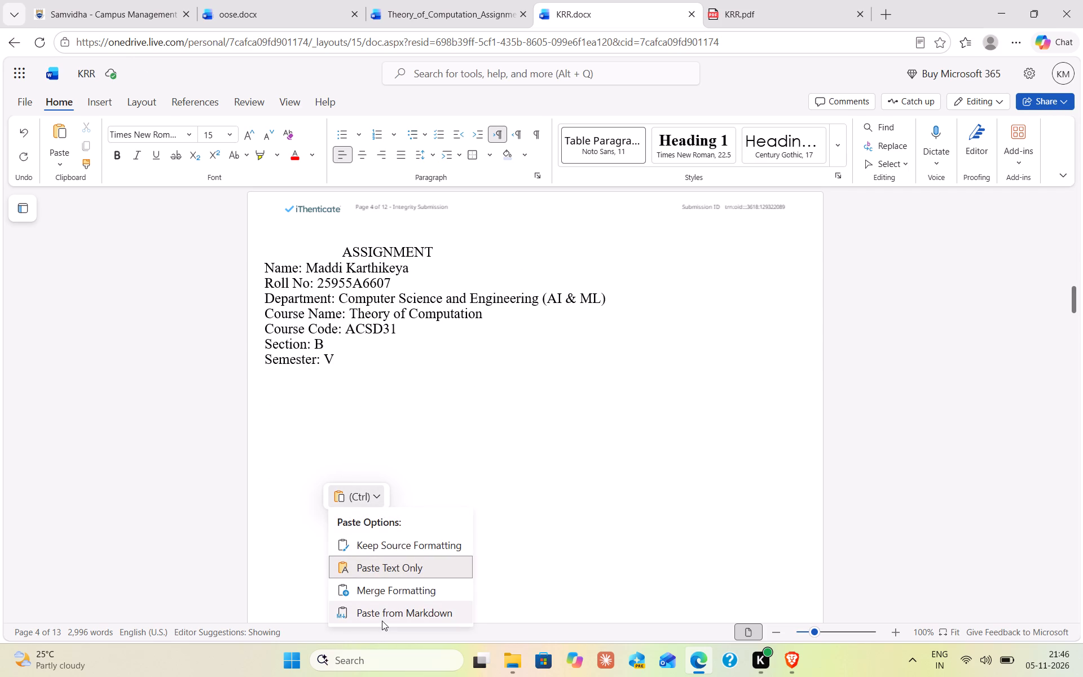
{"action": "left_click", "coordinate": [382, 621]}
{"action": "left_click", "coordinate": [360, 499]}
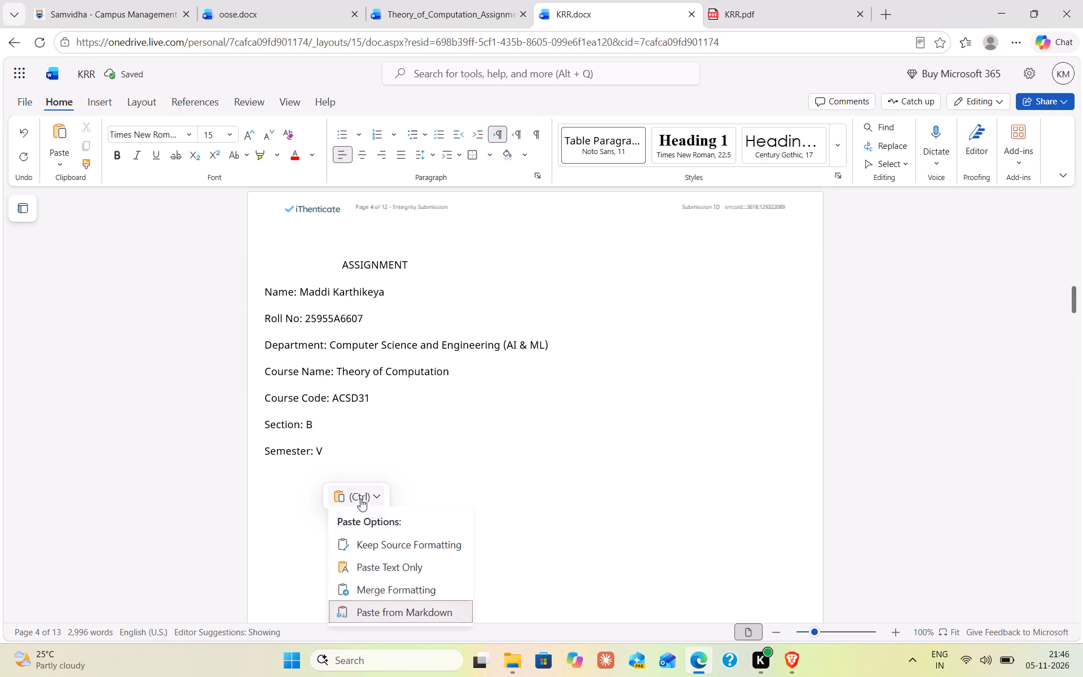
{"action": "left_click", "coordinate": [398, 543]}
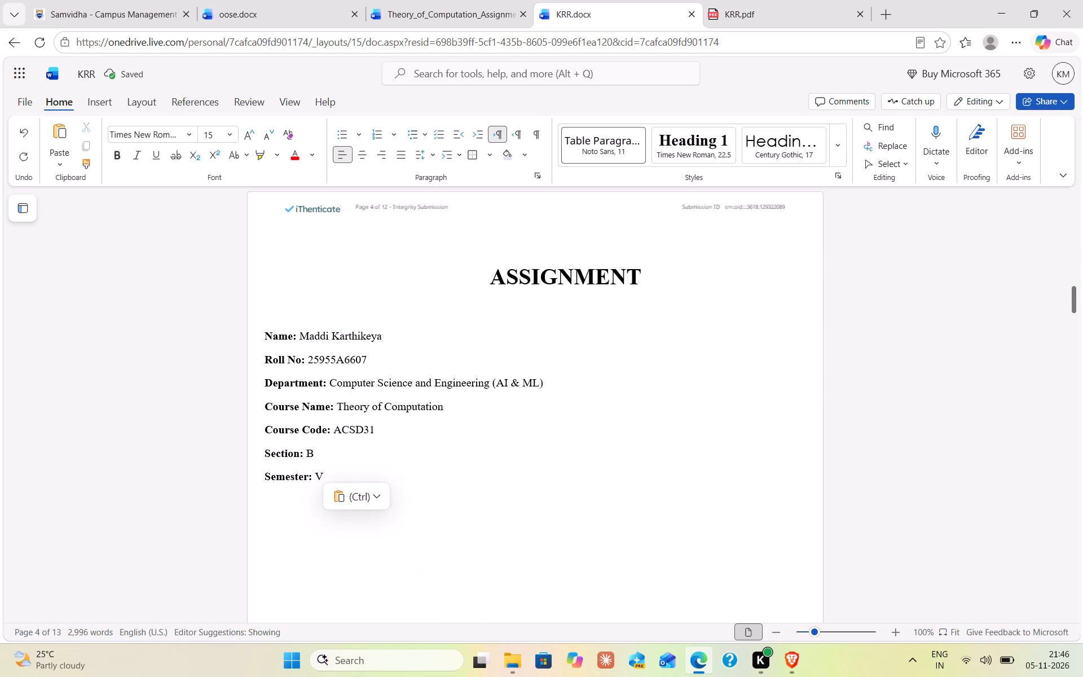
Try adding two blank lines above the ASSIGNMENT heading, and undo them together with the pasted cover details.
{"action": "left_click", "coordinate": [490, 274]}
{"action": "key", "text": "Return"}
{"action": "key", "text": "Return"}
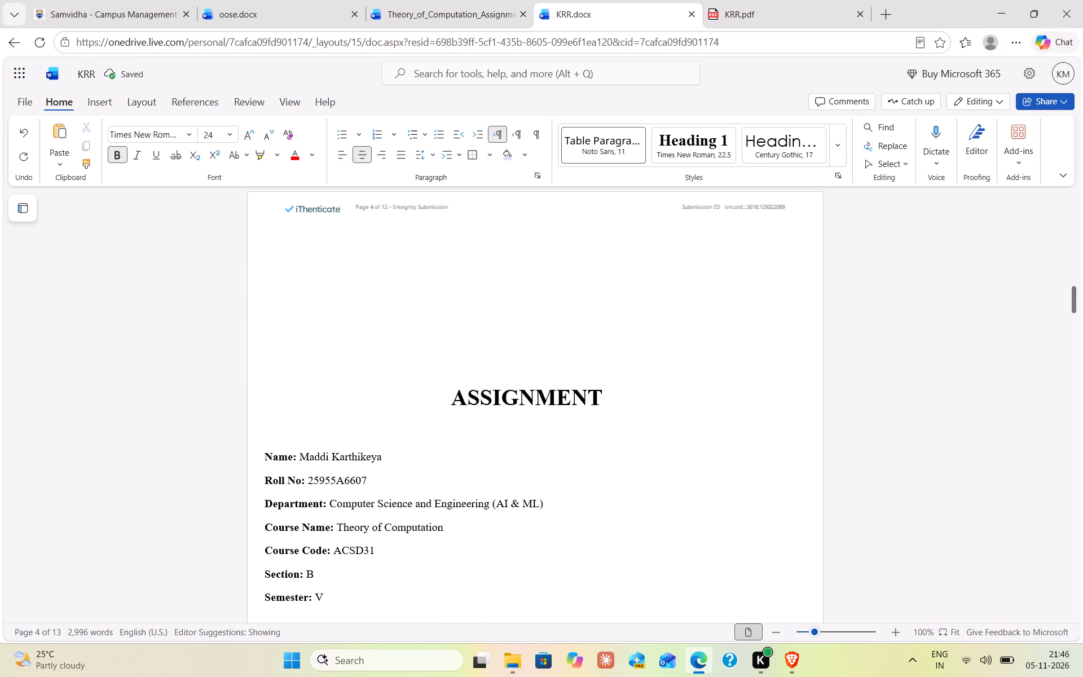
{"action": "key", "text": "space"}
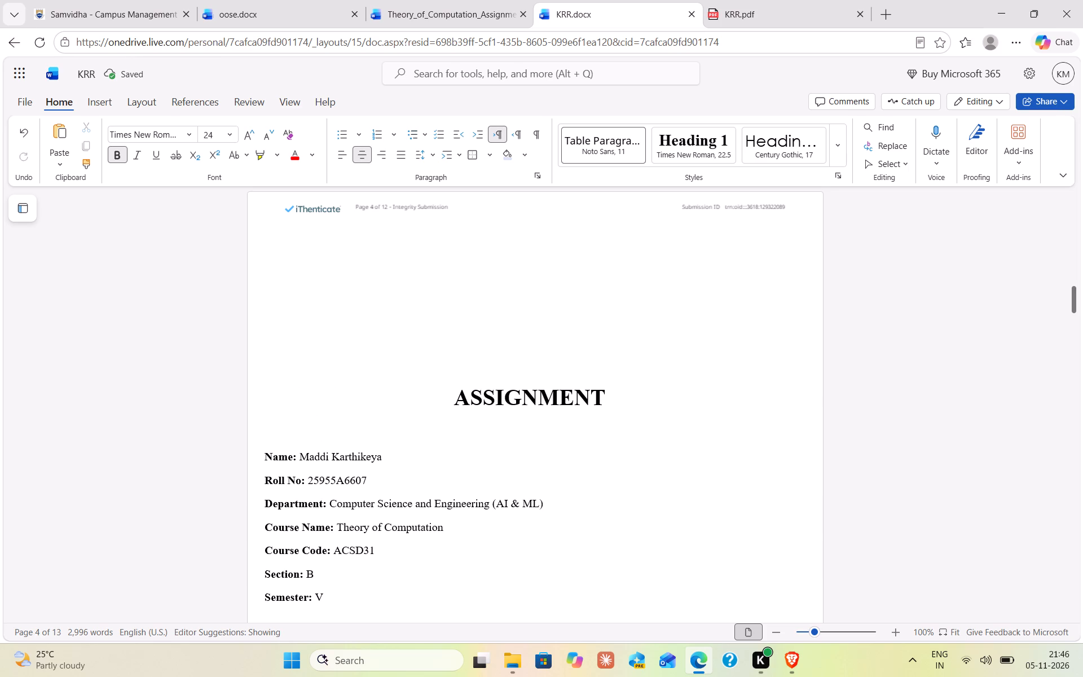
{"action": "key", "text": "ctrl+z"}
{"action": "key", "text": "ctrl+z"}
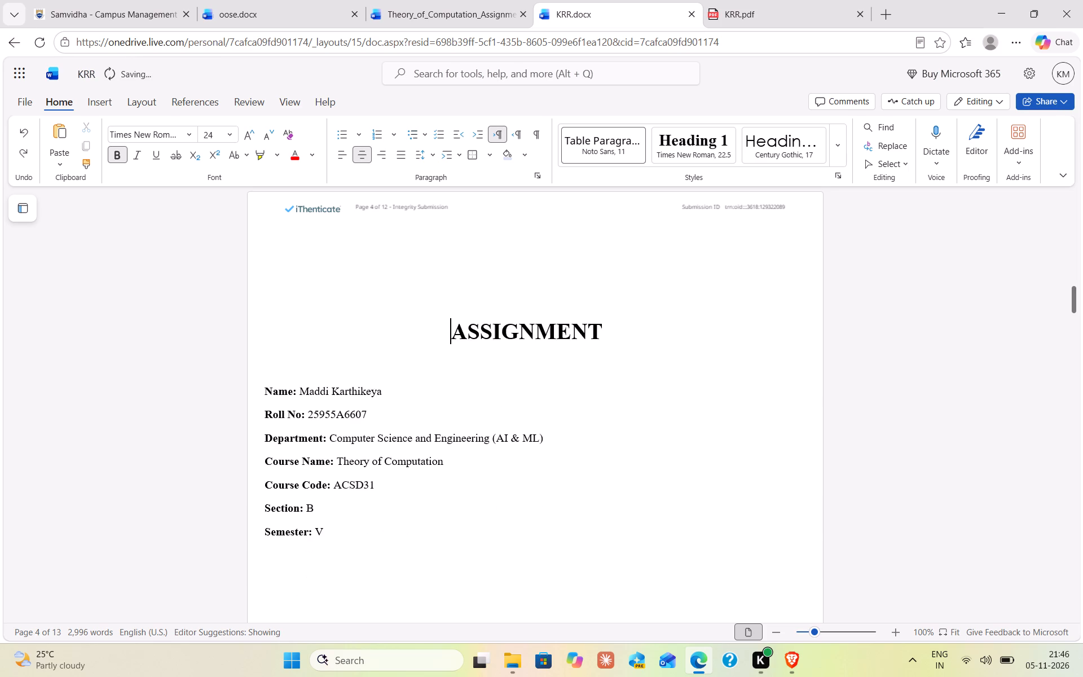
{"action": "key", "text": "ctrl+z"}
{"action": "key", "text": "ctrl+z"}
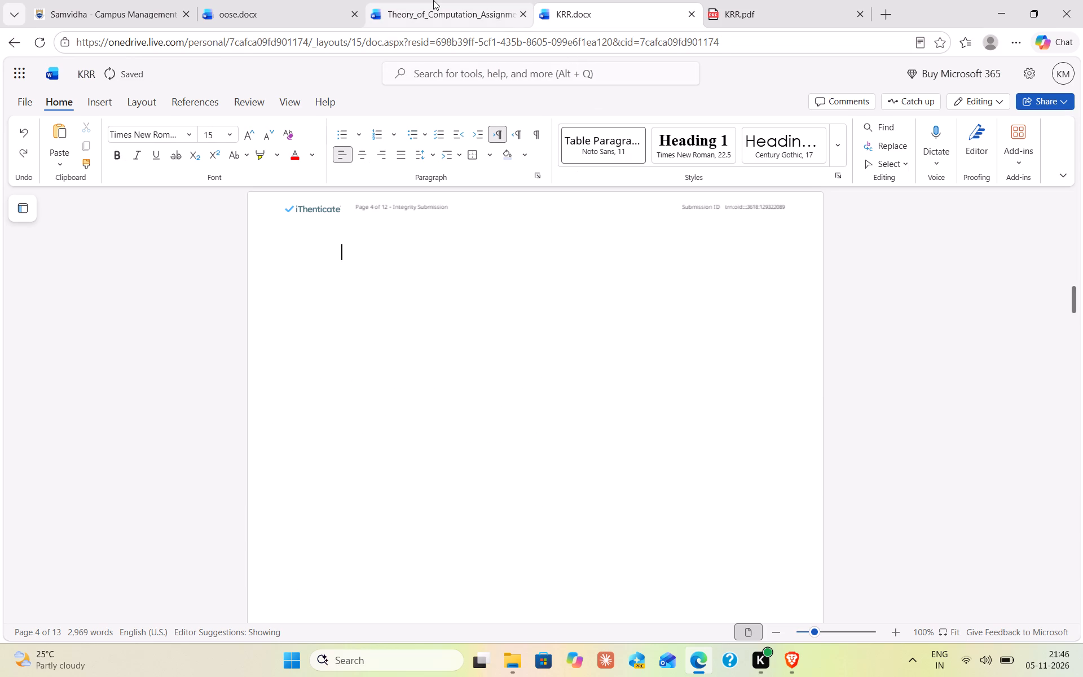
Copy the block from the institute banner through the Semester line in the Theory of Computation assignment onto blank page 4 of KRR.
{"action": "left_click", "coordinate": [433, 0]}
{"action": "left_click", "coordinate": [442, 539]}
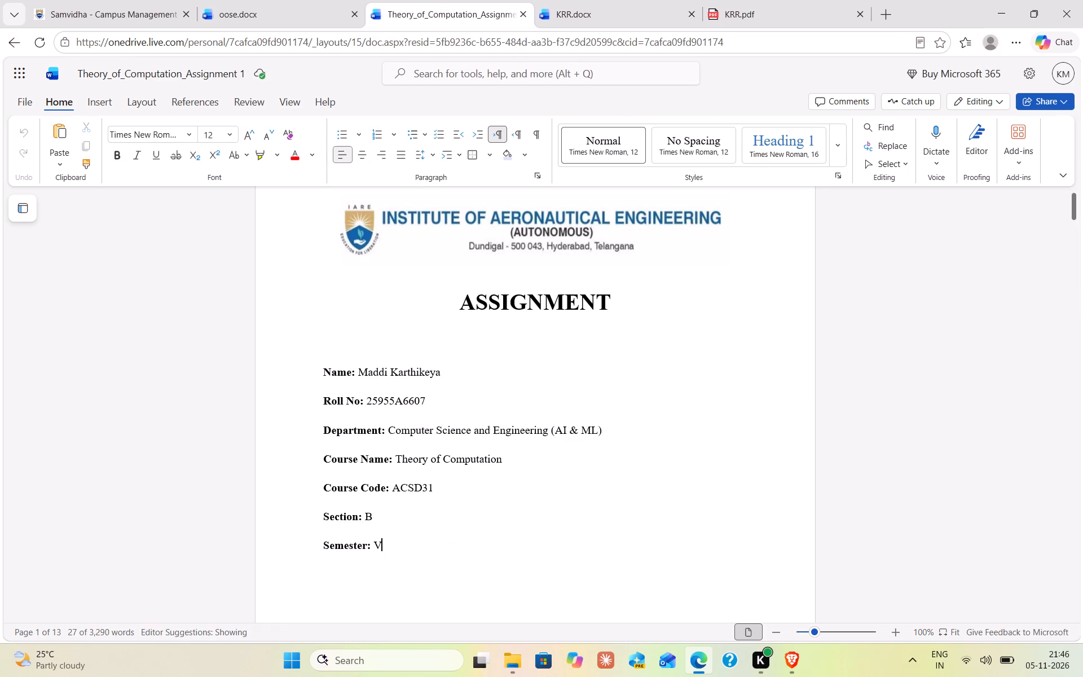
{"action": "left_click_drag", "start_coordinate": [442, 539], "coordinate": [342, 206]}
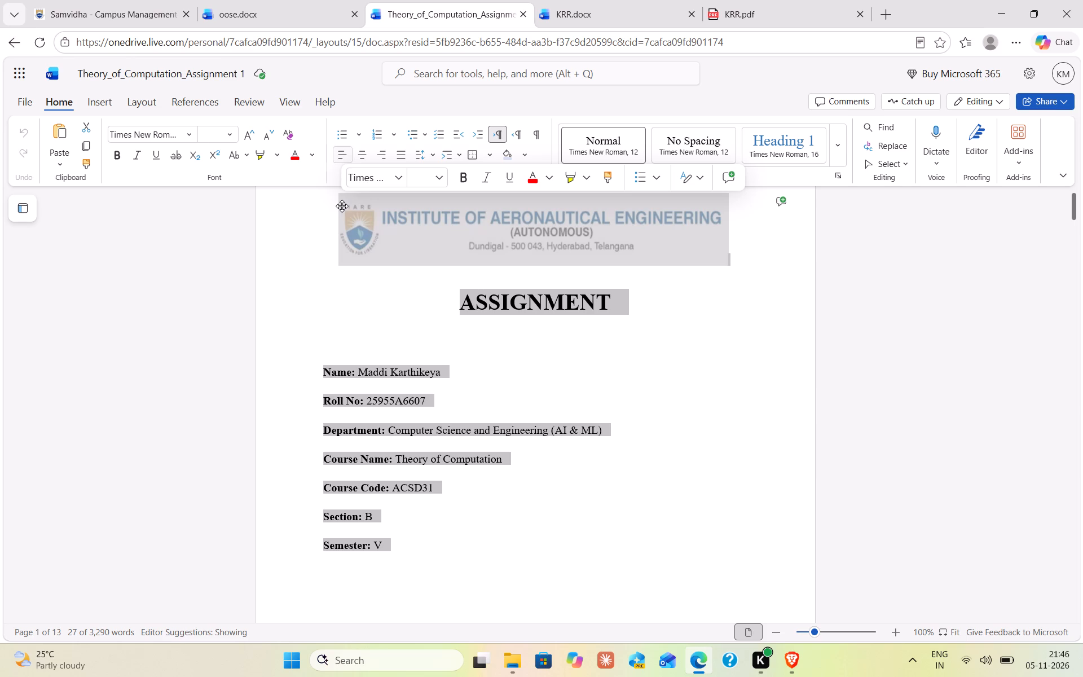
{"action": "key", "text": "ctrl+c"}
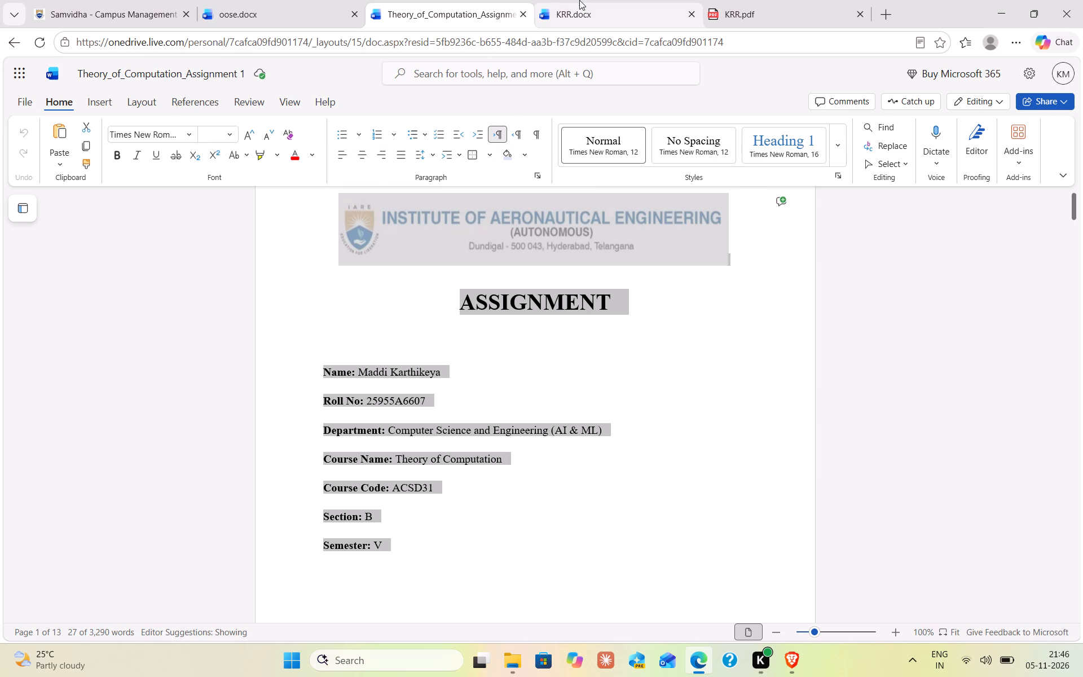
{"action": "left_click", "coordinate": [579, 0]}
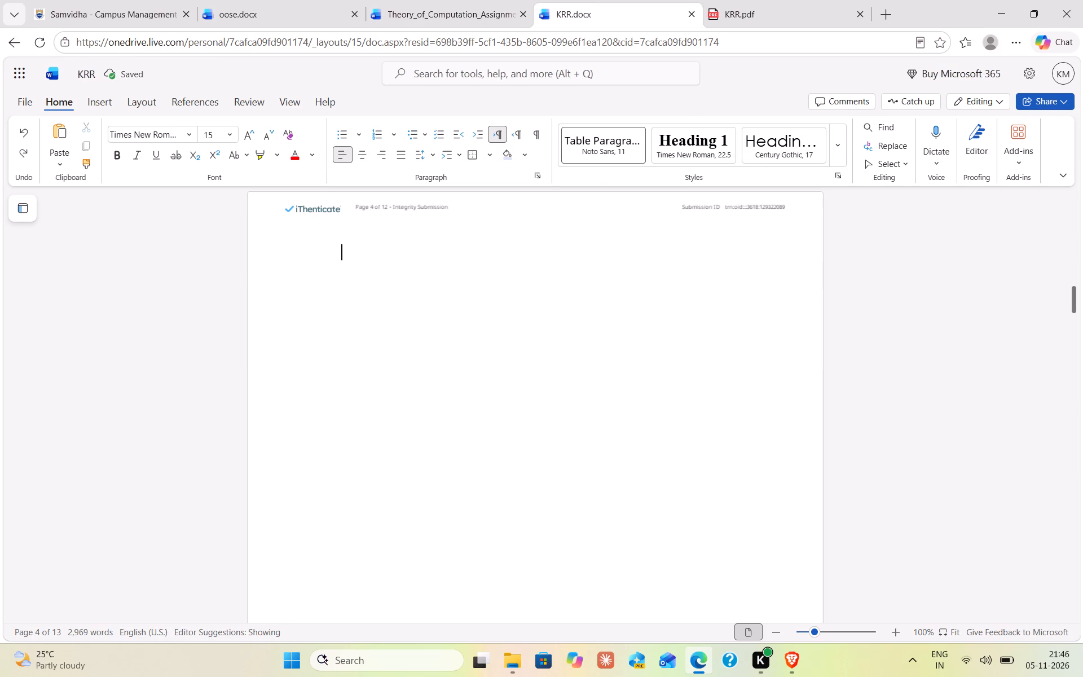
{"action": "key", "text": "ctrl+v"}
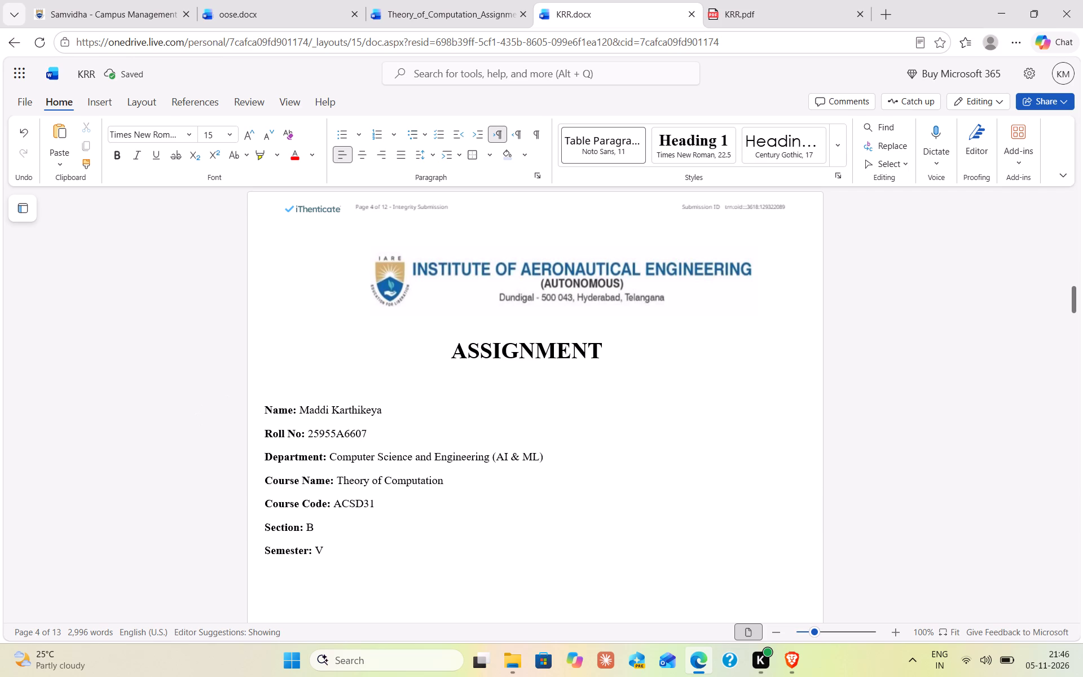
Indent the Name line on the cover page with 11 leading spaces.
{"action": "scroll", "coordinate": [374, 459], "scroll_direction": "down", "scroll_amount": 1}
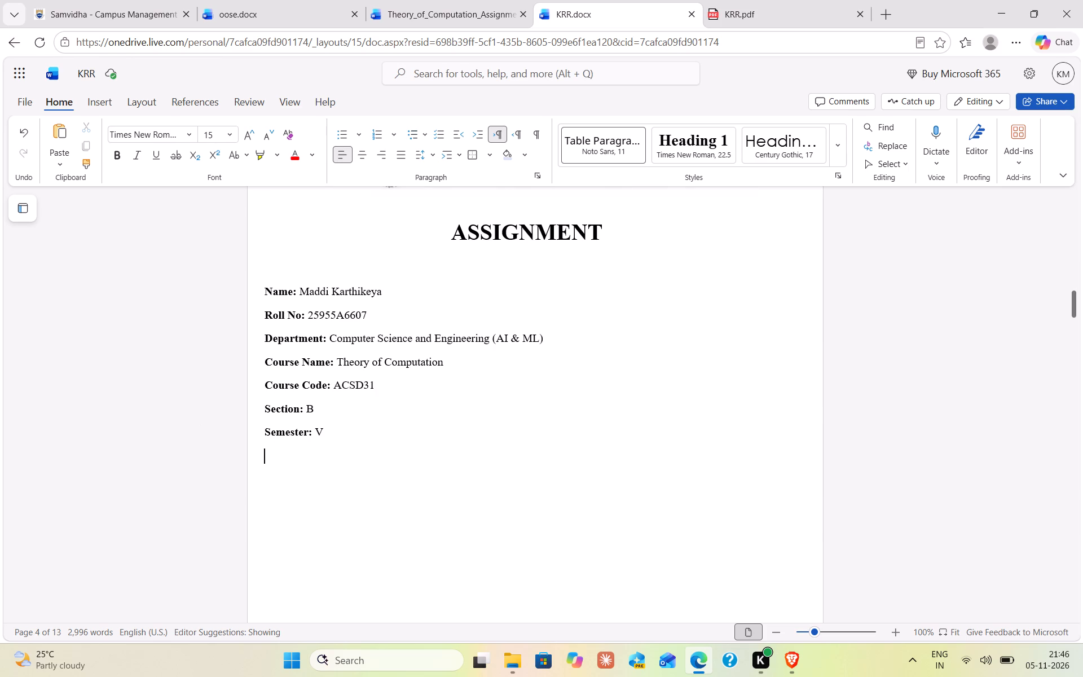
{"action": "left_click", "coordinate": [261, 296]}
{"action": "key", "text": "space"}
{"action": "key", "text": "space"}
{"action": "key", "text": "space"}
{"action": "key", "text": "space"}
{"action": "key", "text": "space"}
{"action": "key", "text": "space"}
{"action": "key", "text": "space"}
{"action": "key", "text": "space"}
{"action": "key", "text": "space"}
{"action": "key", "text": "space"}
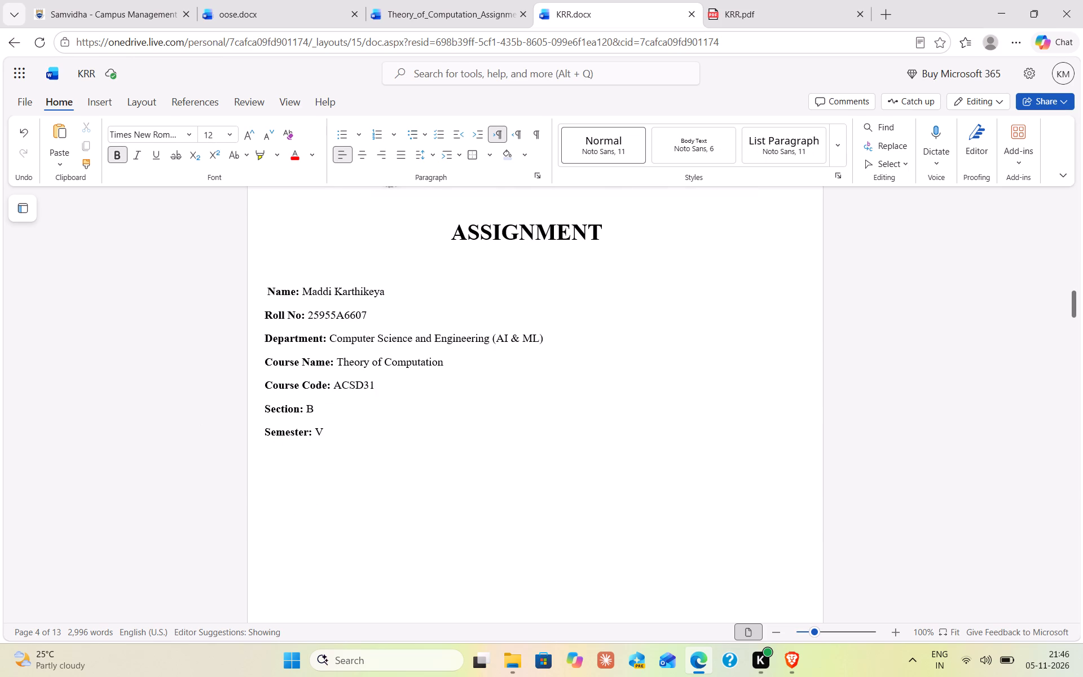
{"action": "key", "text": "space"}
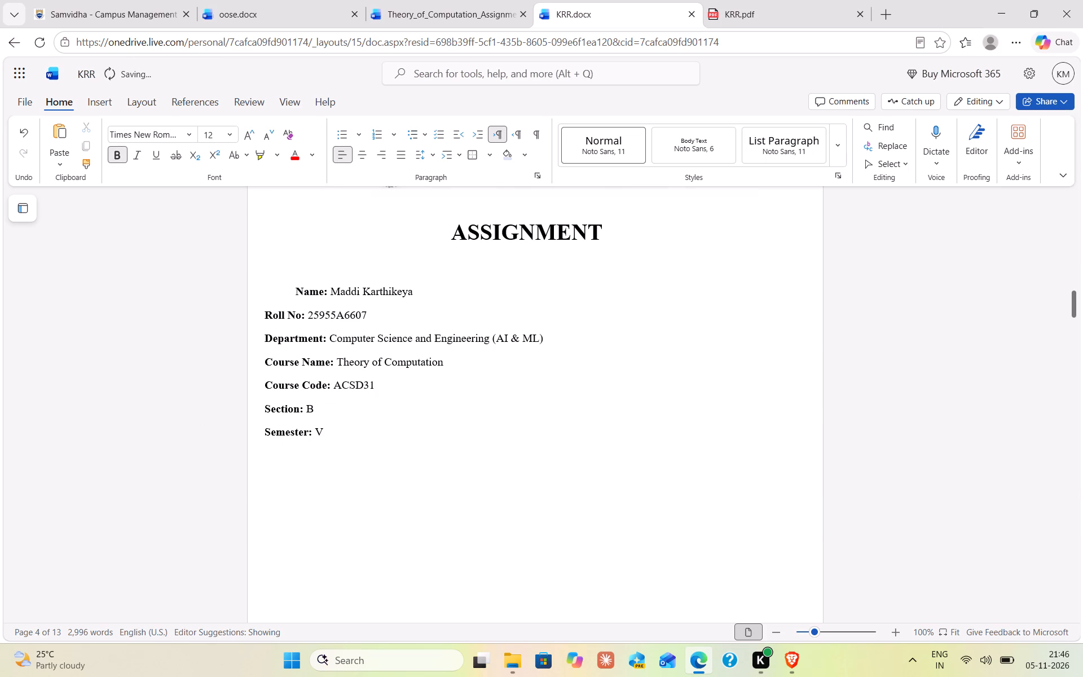
Indent the Roll No line with 11 leading spaces to align it with the Name line.
{"action": "left_click", "coordinate": [261, 317]}
{"action": "key", "text": "space"}
{"action": "key", "text": "space"}
{"action": "key", "text": "space"}
{"action": "key", "text": "space"}
{"action": "key", "text": "space"}
{"action": "key", "text": "space"}
{"action": "key", "text": "space"}
{"action": "key", "text": "space"}
{"action": "key", "text": "space"}
{"action": "key", "text": "space"}
{"action": "key", "text": "space"}
{"action": "key", "text": "space"}
{"action": "key", "text": "space"}
{"action": "key", "text": "BackSpace"}
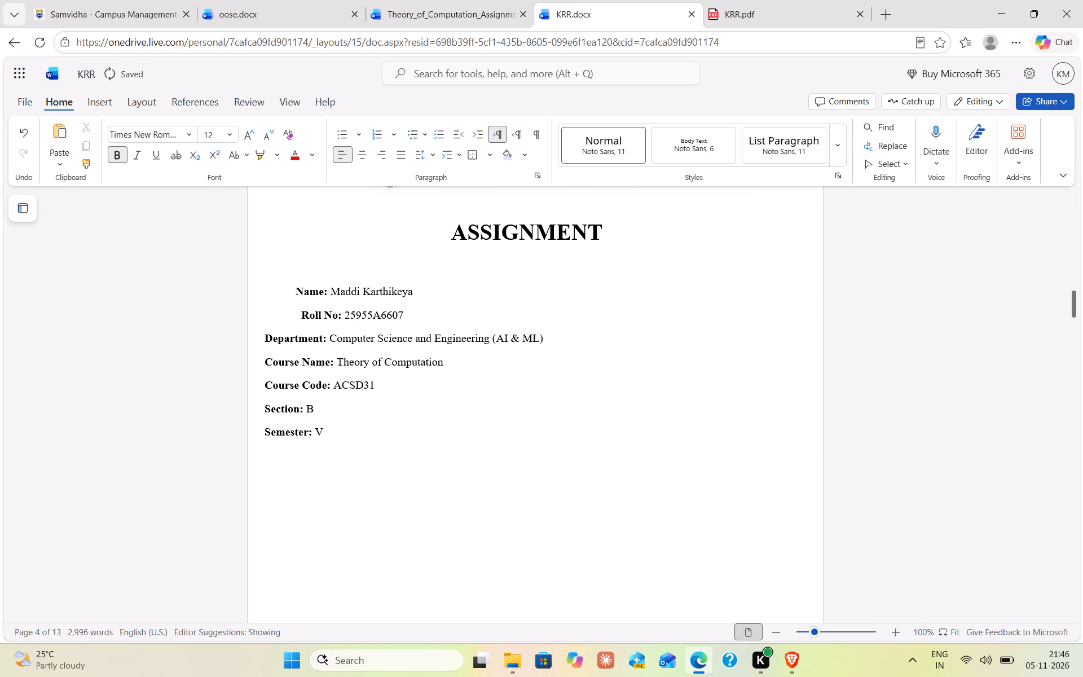
{"action": "key", "text": "BackSpace"}
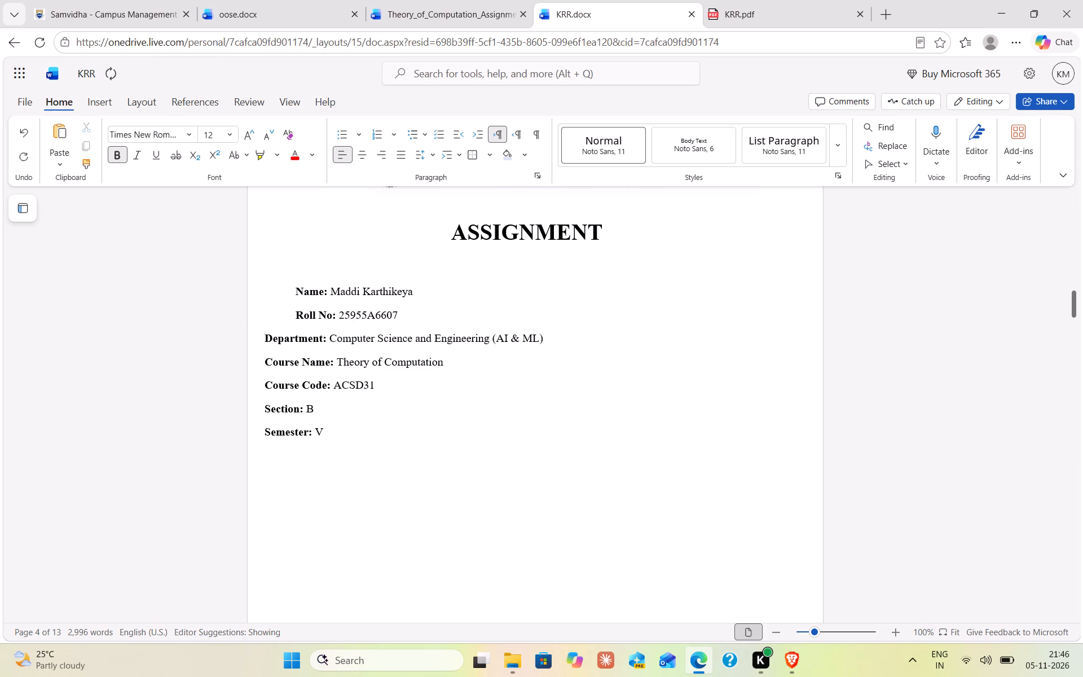
Indent the Department line with 11 leading spaces to align it with the lines above.
{"action": "left_click", "coordinate": [258, 338]}
{"action": "key", "text": "space"}
{"action": "key", "text": "space"}
{"action": "key", "text": "space"}
{"action": "key", "text": "space"}
{"action": "key", "text": "space"}
{"action": "key", "text": "space"}
{"action": "key", "text": "space"}
{"action": "key", "text": "space"}
{"action": "key", "text": "space"}
{"action": "key", "text": "space"}
{"action": "key", "text": "space"}
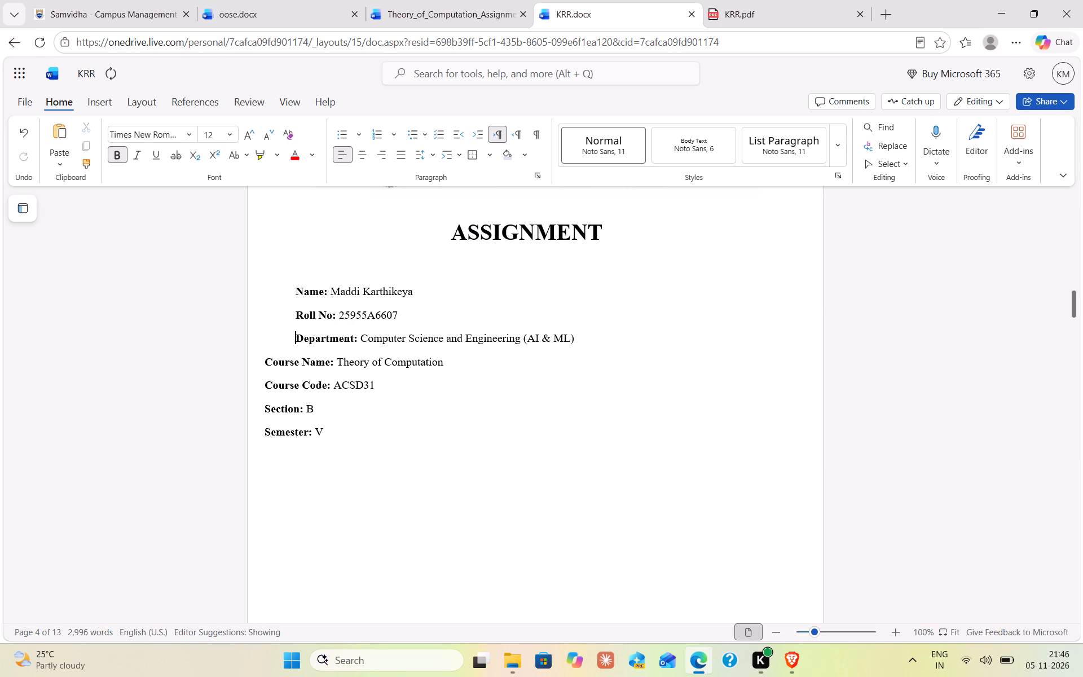
Indent the Course Name line with 11 leading spaces to align it with the Department line.
{"action": "left_click", "coordinate": [262, 365]}
{"action": "key", "text": "space"}
{"action": "key", "text": "space"}
{"action": "key", "text": "space"}
{"action": "key", "text": "space"}
{"action": "key", "text": "space"}
{"action": "key", "text": "space"}
{"action": "key", "text": "space"}
{"action": "key", "text": "space"}
{"action": "key", "text": "space"}
{"action": "key", "text": "space"}
{"action": "key", "text": "space"}
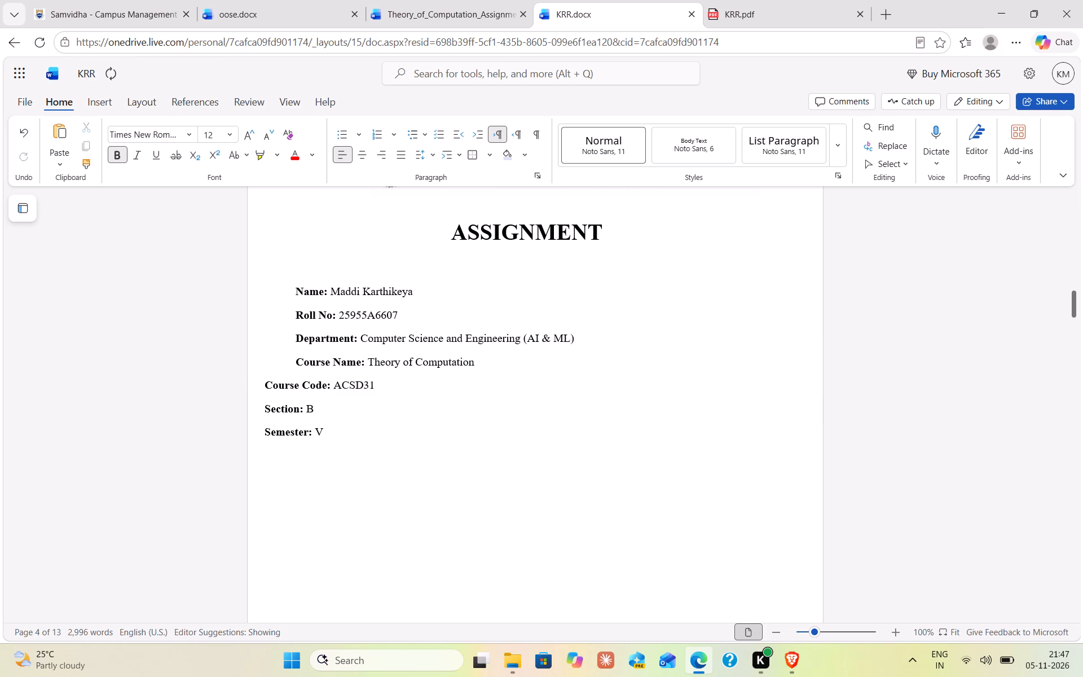
{"action": "key", "text": "space"}
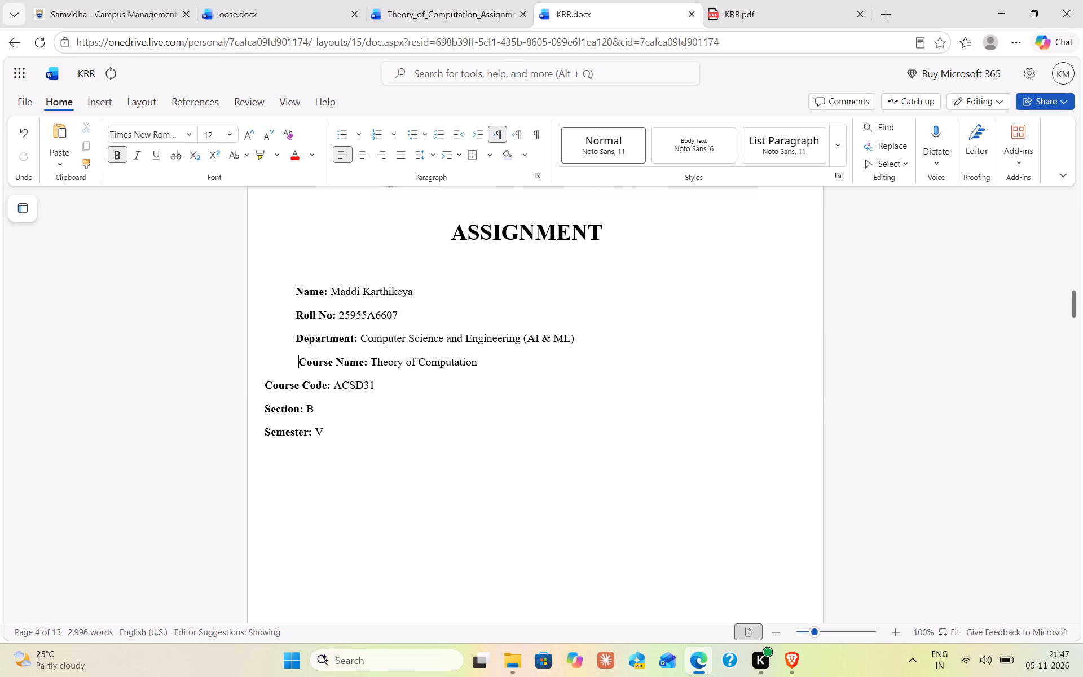
{"action": "key", "text": "BackSpace"}
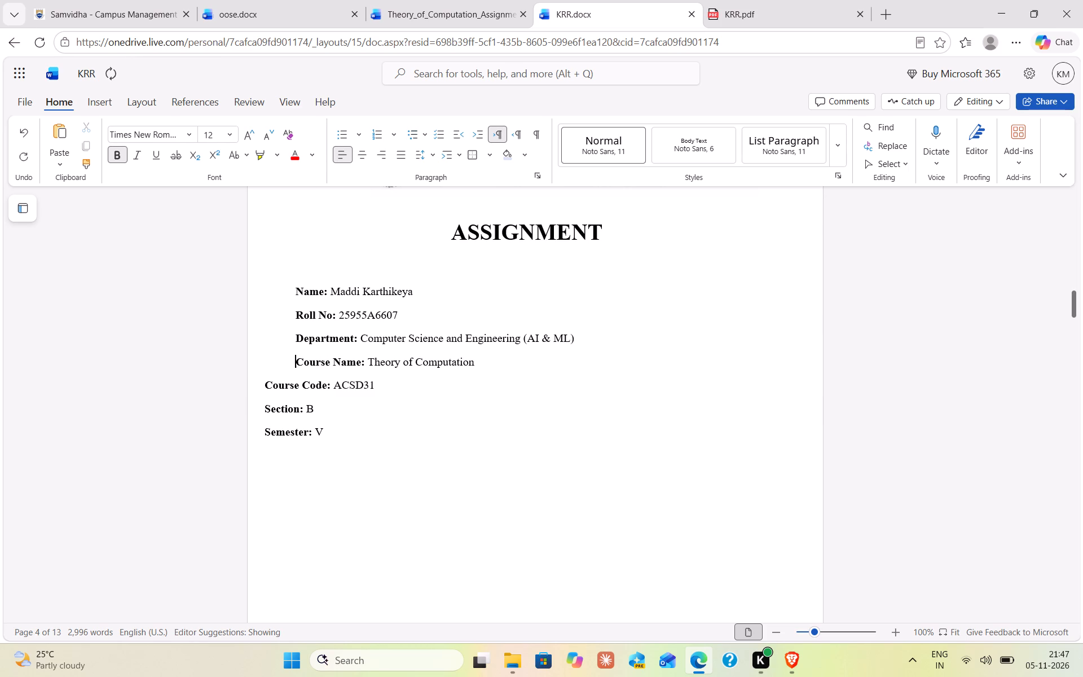
Indent the Course Code line with 11 leading spaces to align it with the Course Name line.
{"action": "left_click", "coordinate": [261, 389]}
{"action": "key", "text": "space"}
{"action": "key", "text": "space"}
{"action": "key", "text": "space"}
{"action": "key", "text": "space"}
{"action": "key", "text": "space"}
{"action": "key", "text": "space"}
{"action": "key", "text": "space"}
{"action": "key", "text": "space"}
{"action": "key", "text": "space"}
{"action": "key", "text": "space"}
{"action": "key", "text": "space"}
{"action": "key", "text": "space"}
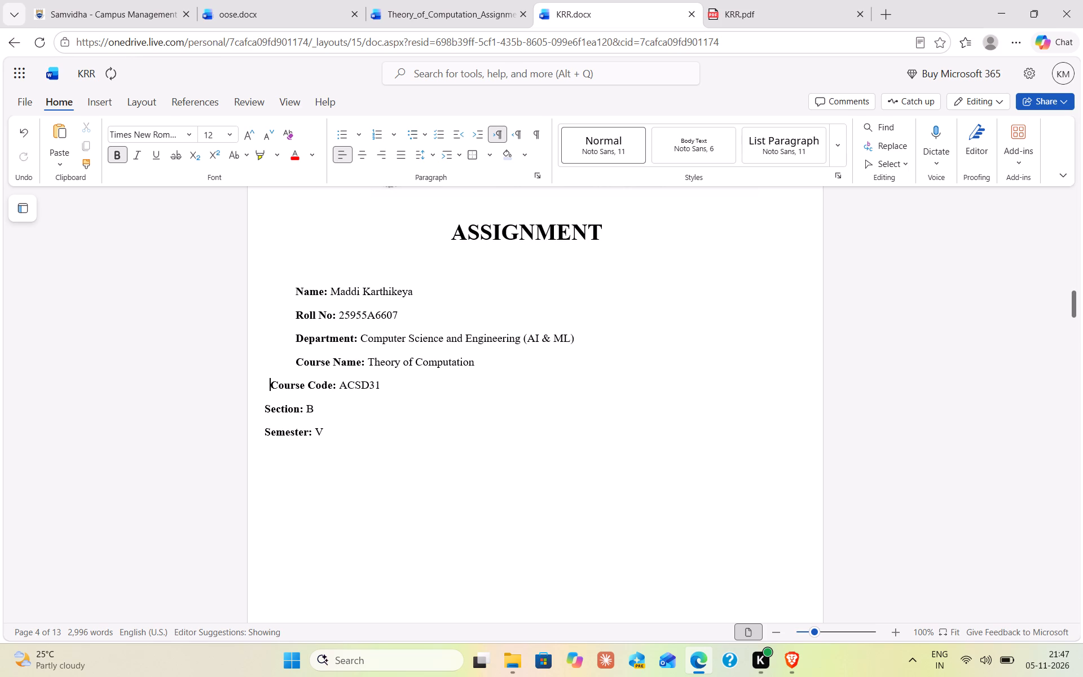
{"action": "key", "text": "BackSpace"}
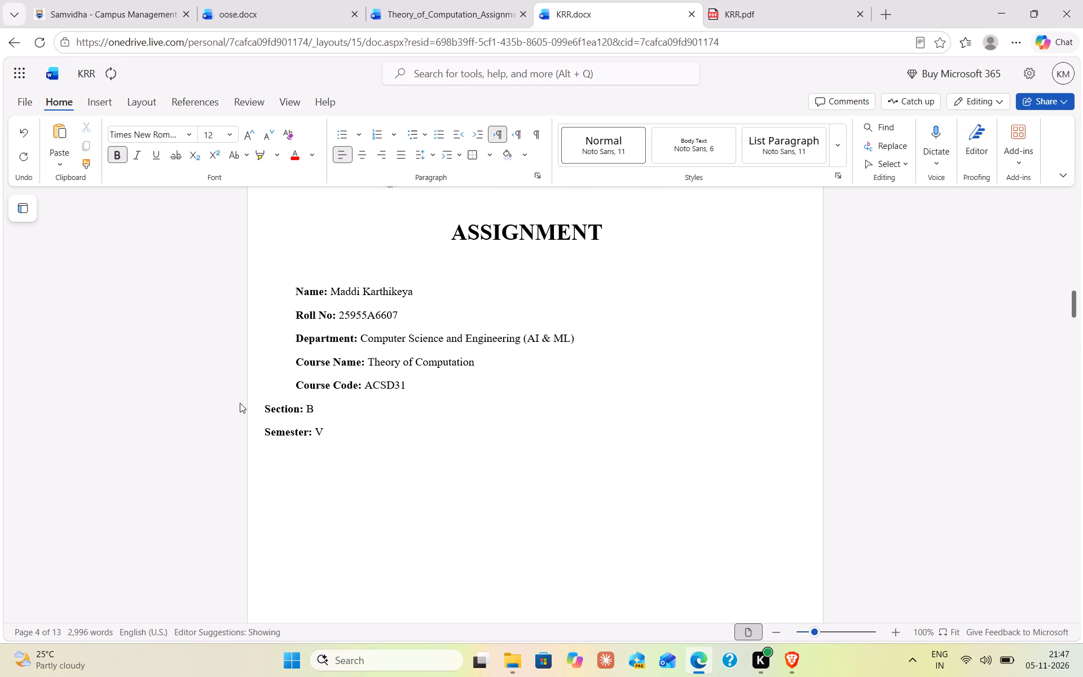
Indent the Section line with 11 leading spaces to align it with the lines above.
{"action": "left_click", "coordinate": [256, 413]}
{"action": "left_click", "coordinate": [256, 413]}
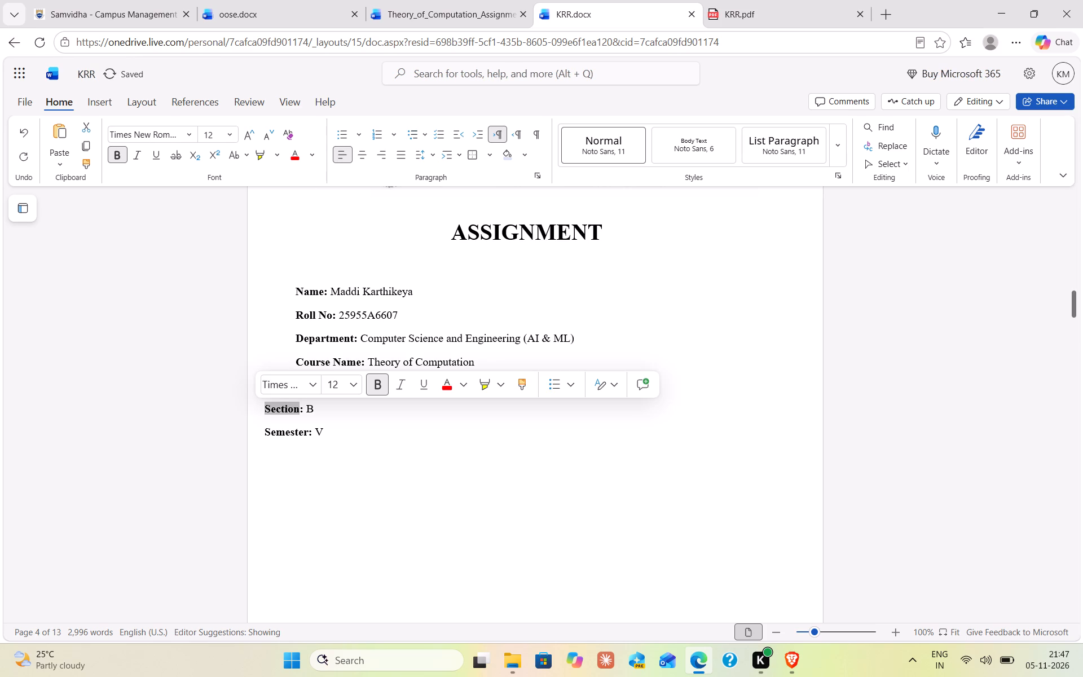
{"action": "left_click", "coordinate": [256, 413]}
{"action": "key", "text": "space"}
{"action": "key", "text": "space"}
{"action": "key", "text": "space"}
{"action": "key", "text": "space"}
{"action": "key", "text": "space"}
{"action": "key", "text": "space"}
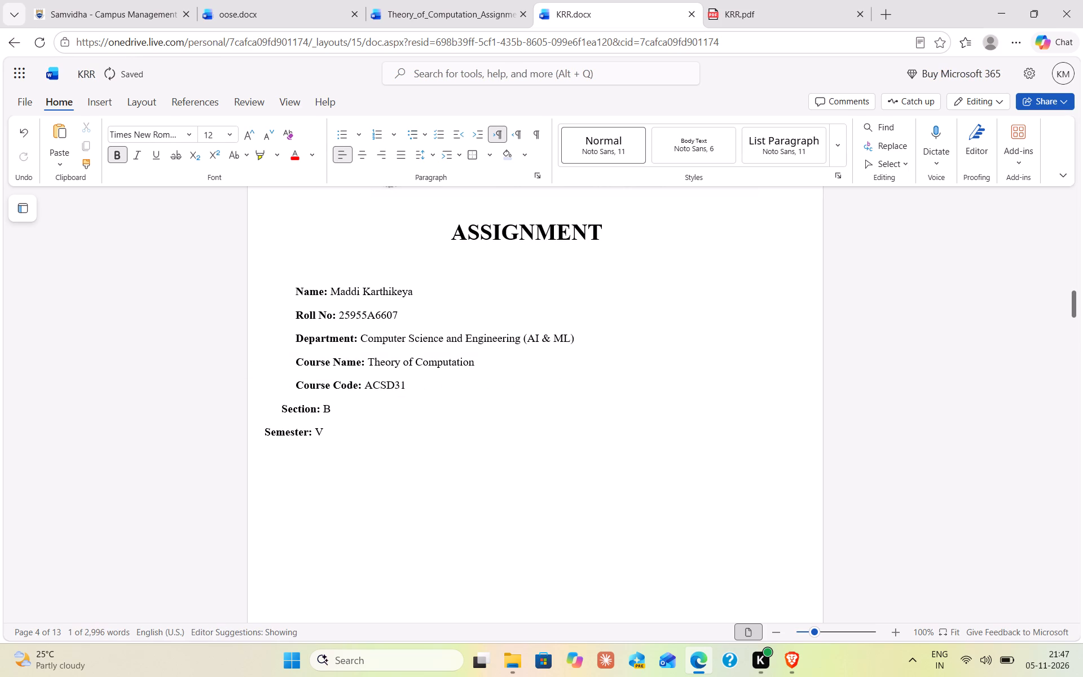
{"action": "key", "text": "space"}
{"action": "key", "text": "space"}
{"action": "key", "text": "space"}
{"action": "key", "text": "space"}
{"action": "key", "text": "space"}
{"action": "key", "text": "Left"}
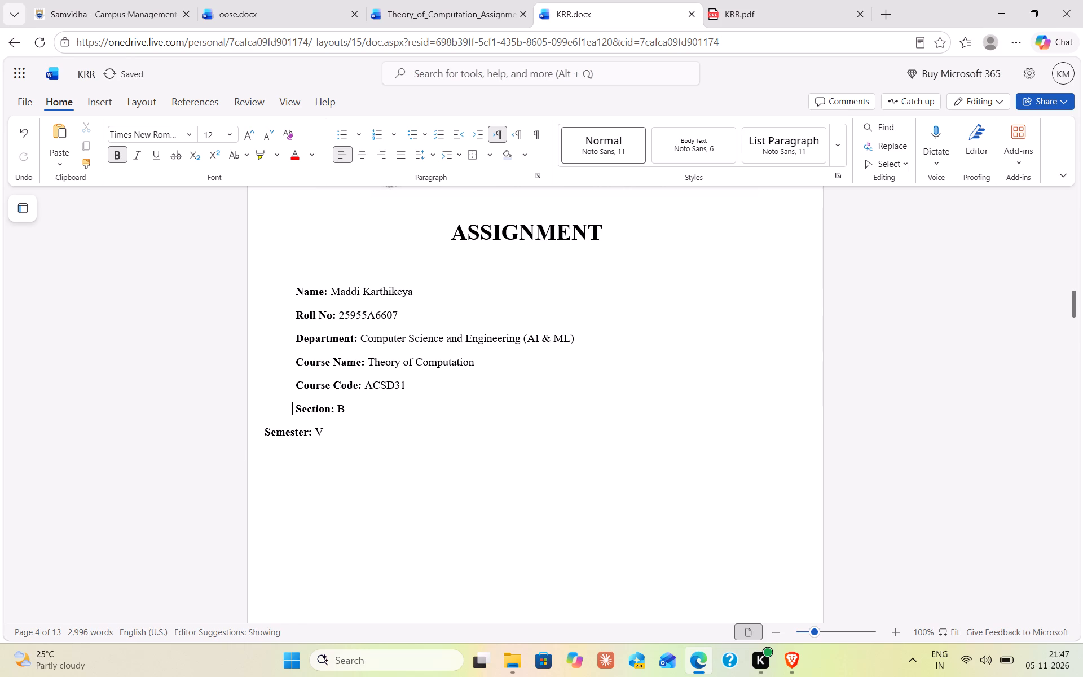
Indent the Semester line with 11 leading spaces to align it with the Section line.
{"action": "left_click", "coordinate": [265, 433]}
{"action": "key", "text": "space"}
{"action": "key", "text": "space"}
{"action": "key", "text": "space"}
{"action": "key", "text": "space"}
{"action": "key", "text": "space"}
{"action": "key", "text": "space"}
{"action": "key", "text": "space"}
{"action": "key", "text": "space"}
{"action": "key", "text": "space"}
{"action": "key", "text": "space"}
{"action": "key", "text": "space"}
Add one blank line below and one above the ASSIGNMENT heading on the cover page.
{"action": "scroll", "coordinate": [265, 433], "scroll_direction": "down", "scroll_amount": 1}
{"action": "scroll", "coordinate": [265, 433], "scroll_direction": "up", "scroll_amount": 1}
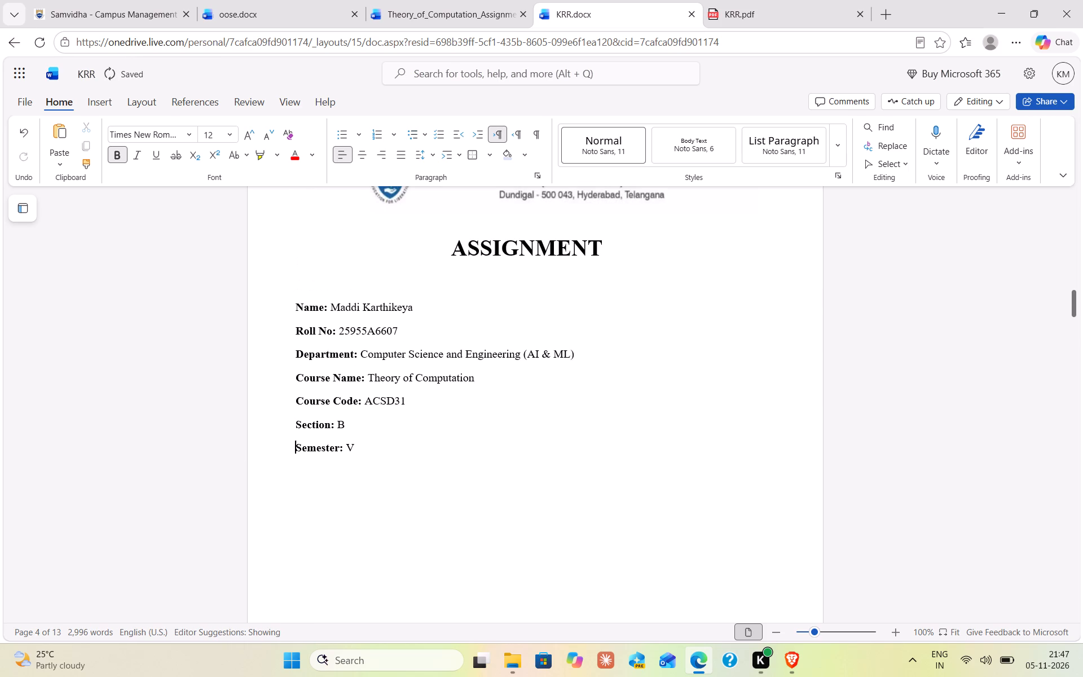
{"action": "left_click", "coordinate": [557, 270]}
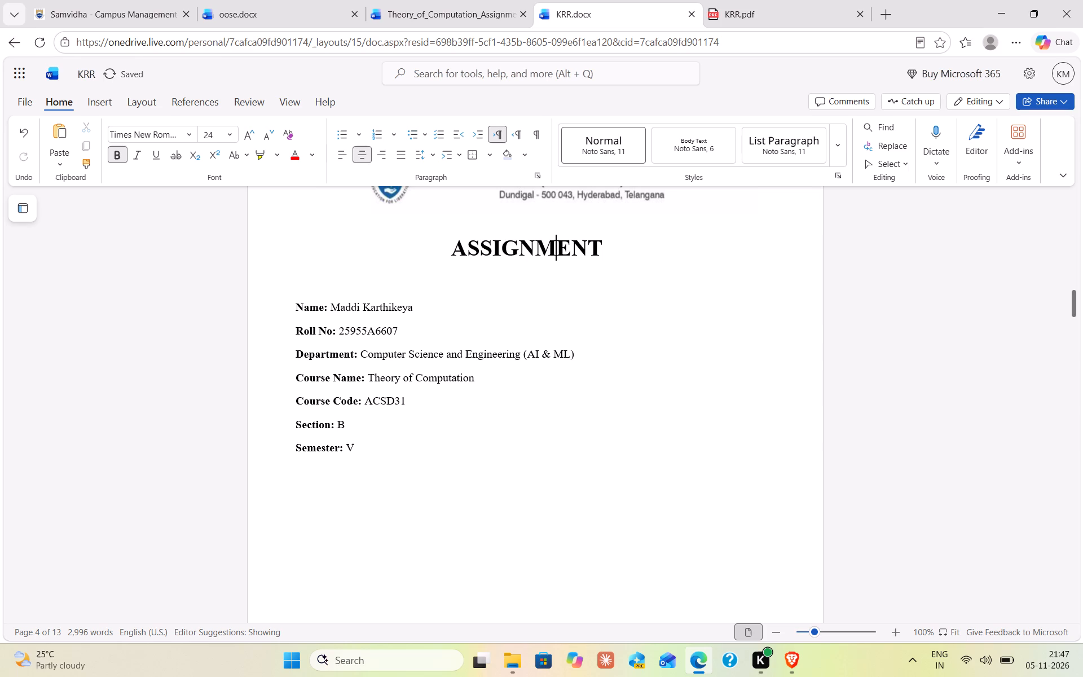
{"action": "left_click", "coordinate": [624, 257]}
{"action": "key", "text": "Return"}
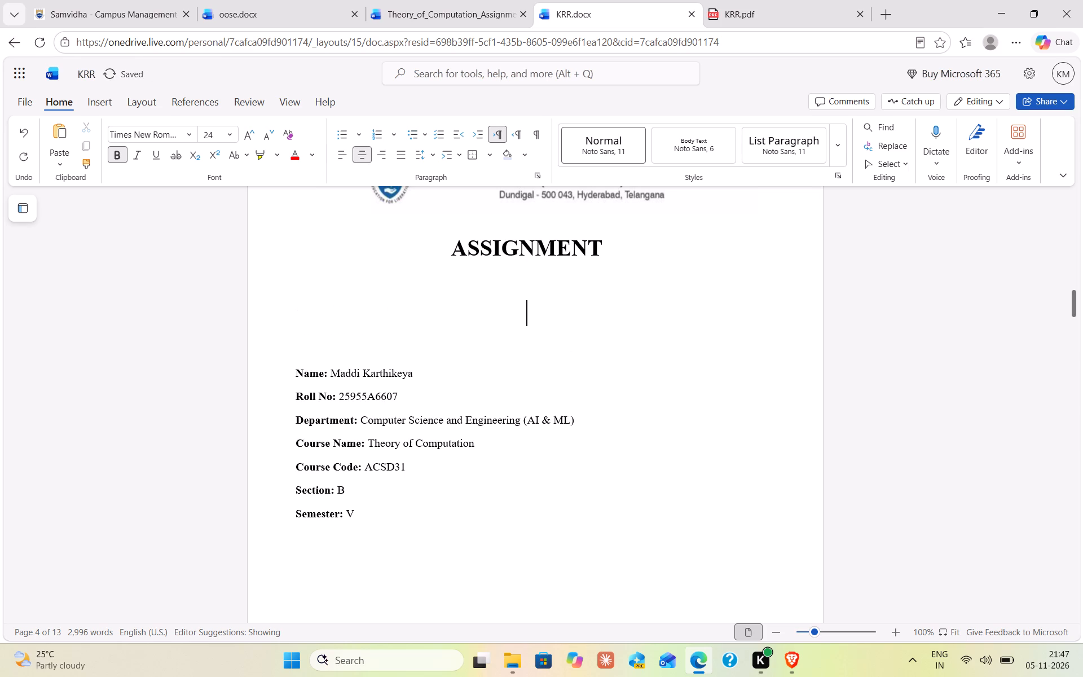
{"action": "scroll", "coordinate": [624, 257], "scroll_direction": "up", "scroll_amount": 1}
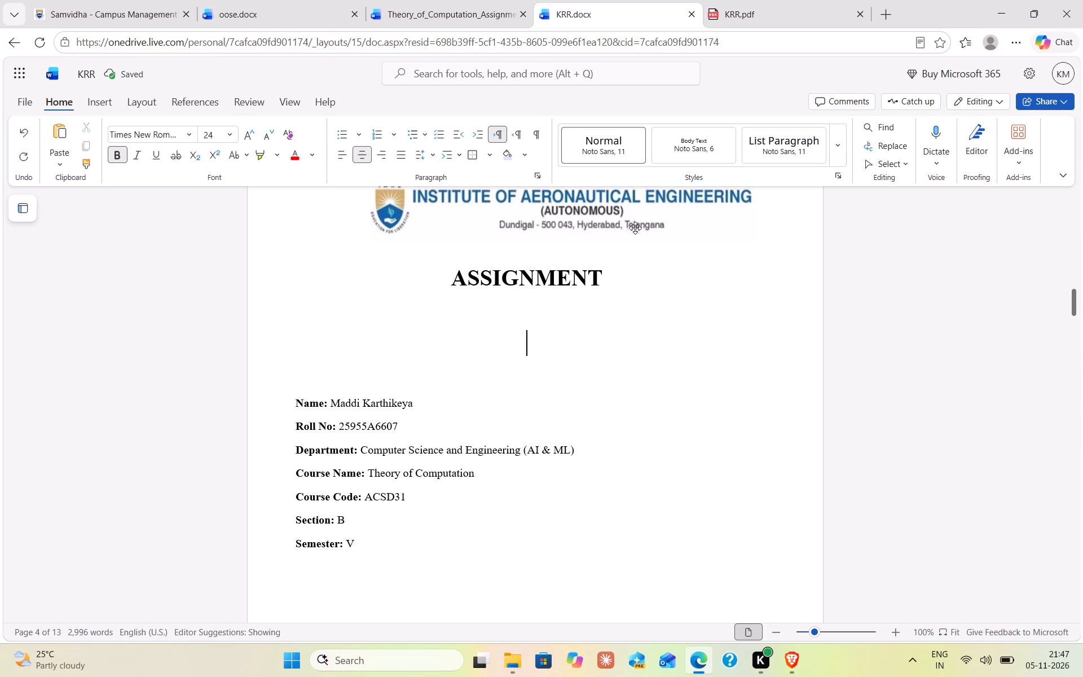
{"action": "left_click", "coordinate": [440, 274]}
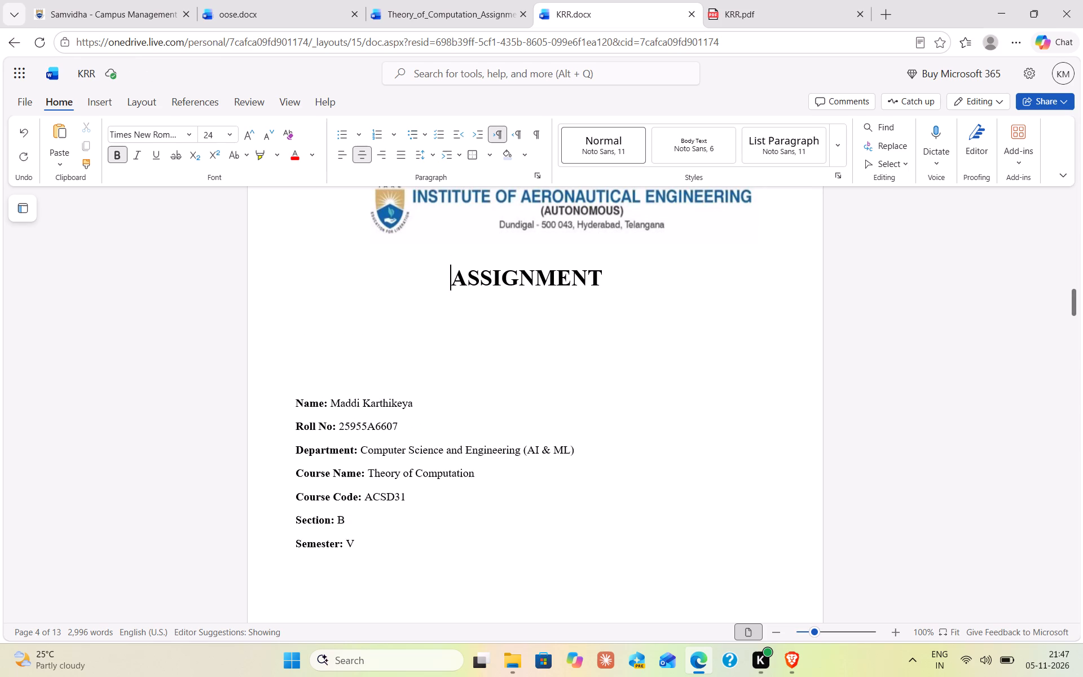
{"action": "key", "text": "Return"}
{"action": "scroll", "coordinate": [440, 274], "scroll_direction": "up", "scroll_amount": 1}
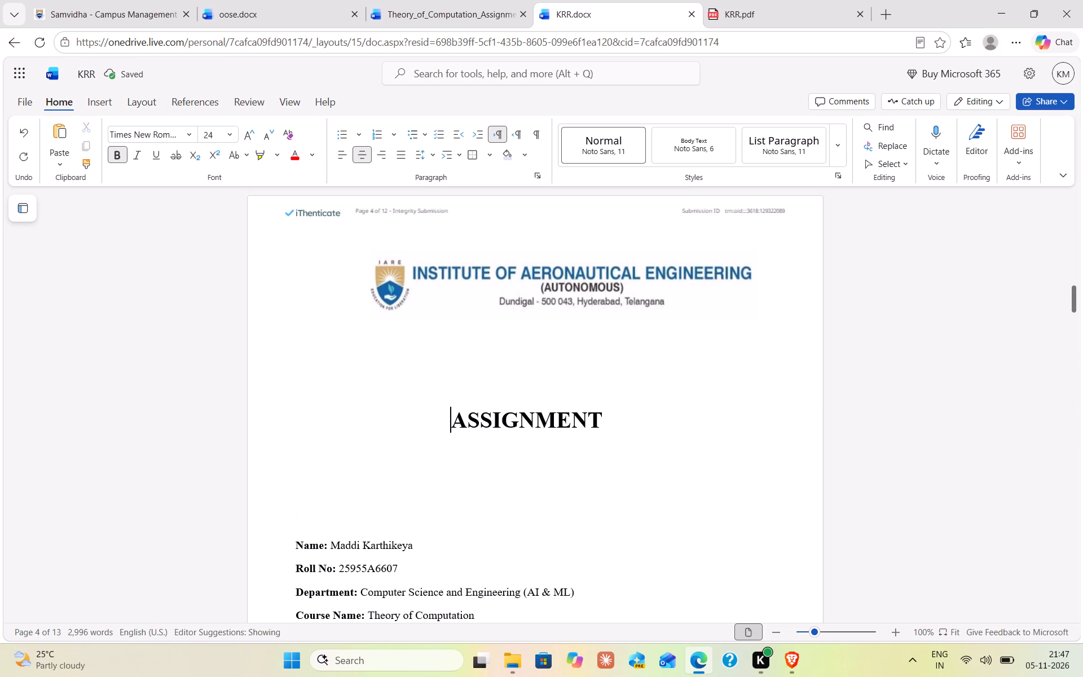
Delete 11 leading spaces before the institute banner to bring it closer to the page centre.
{"action": "scroll", "coordinate": [440, 274], "scroll_direction": "down", "scroll_amount": 1}
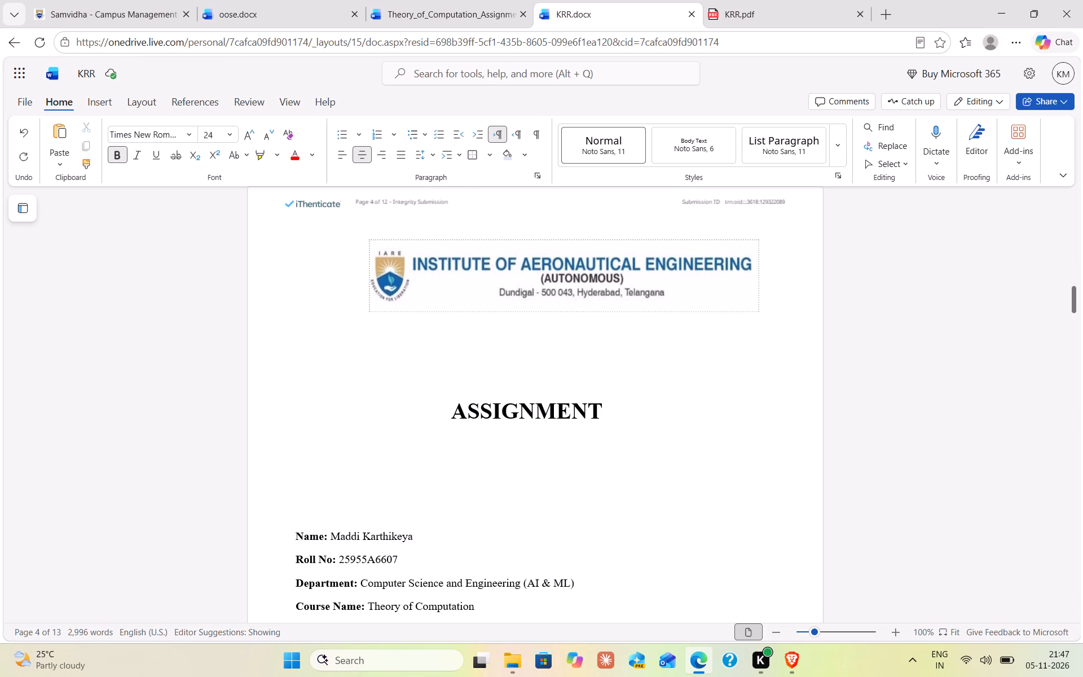
{"action": "left_click", "coordinate": [356, 282]}
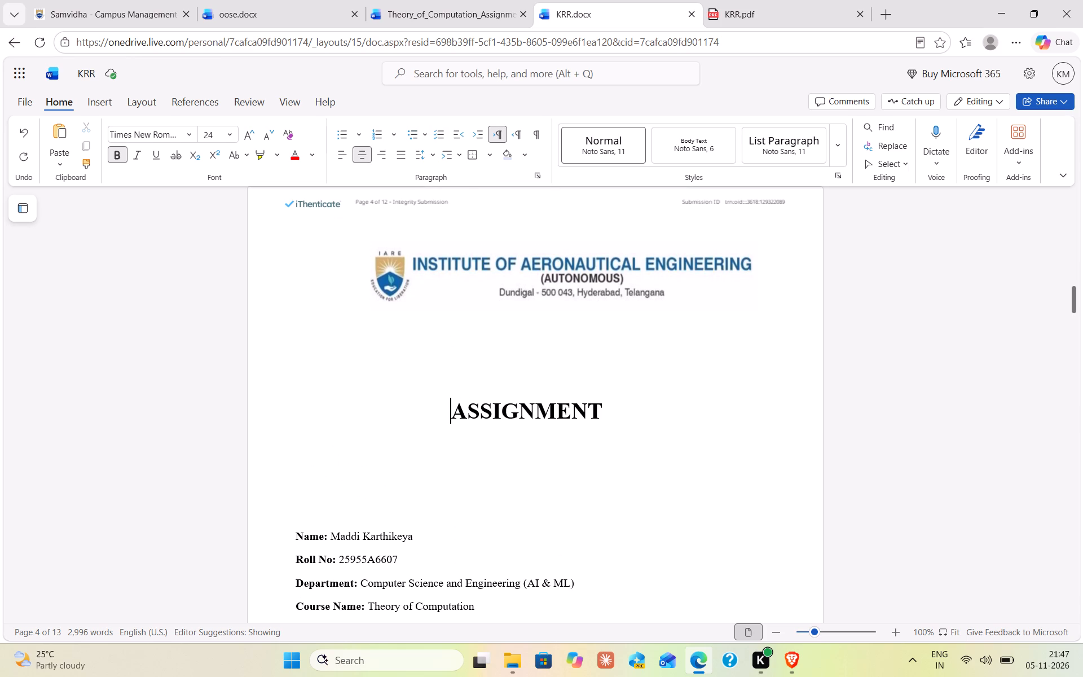
{"action": "key", "text": "BackSpace"}
{"action": "key", "text": "BackSpace"}
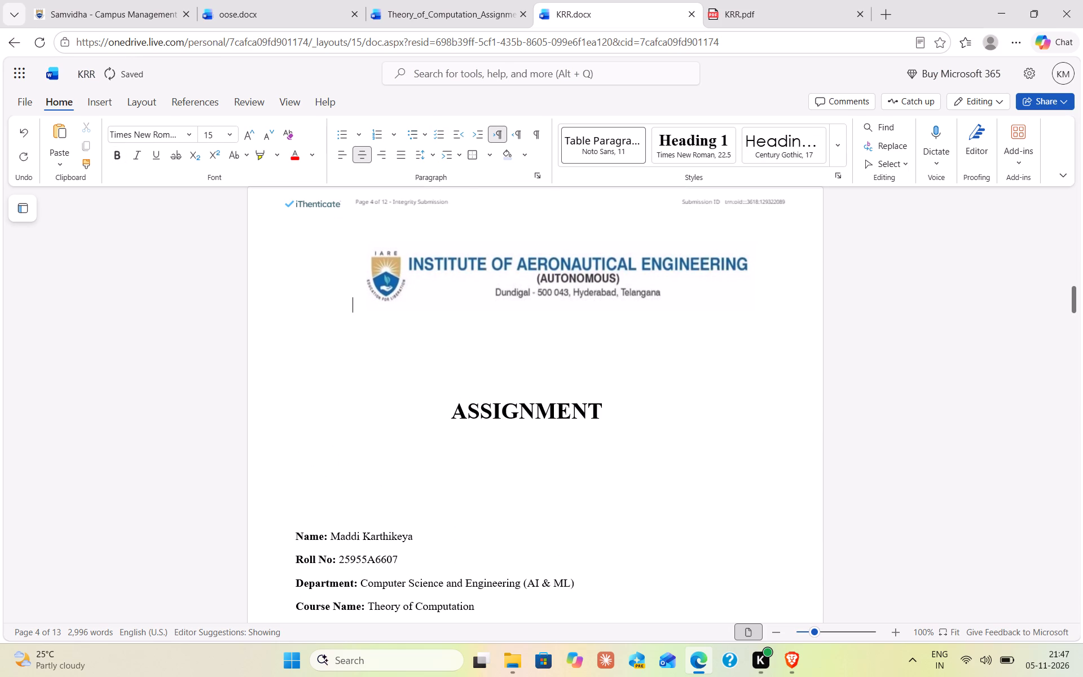
{"action": "key", "text": "BackSpace"}
{"action": "key", "text": "BackSpace"}
{"action": "key", "text": "BackSpace"}
{"action": "key", "text": "BackSpace"}
{"action": "key", "text": "BackSpace"}
{"action": "key", "text": "BackSpace"}
{"action": "key", "text": "BackSpace"}
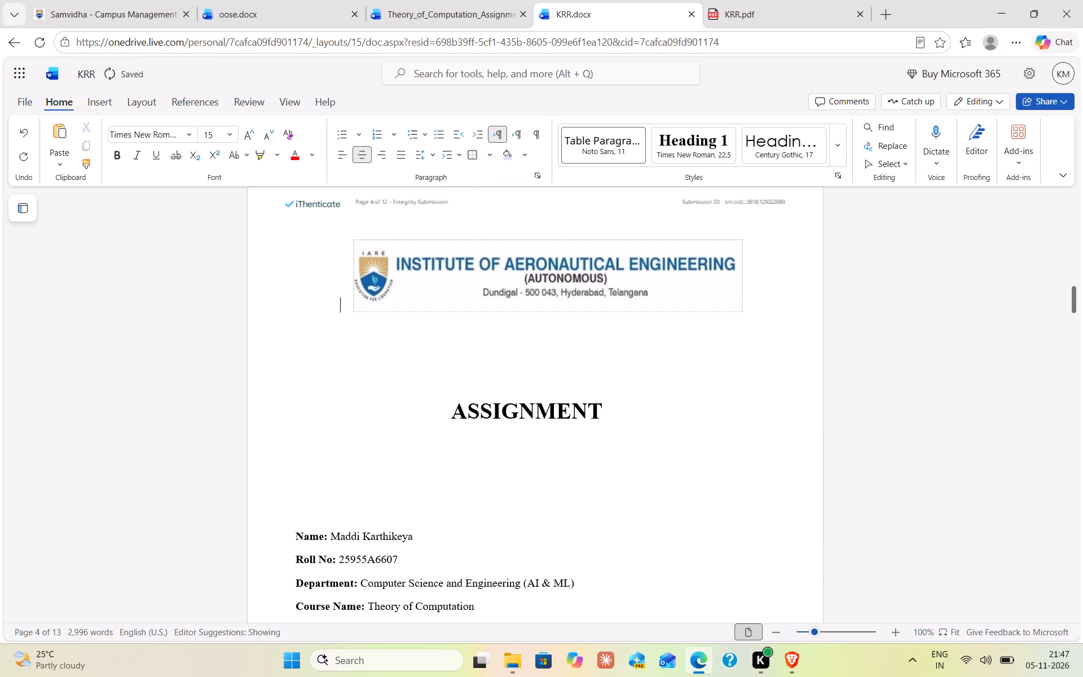
{"action": "key", "text": "BackSpace"}
{"action": "key", "text": "BackSpace"}
Look through the pages after the cover page to the end of the document.
{"action": "scroll", "coordinate": [356, 282], "scroll_direction": "down", "scroll_amount": 1}
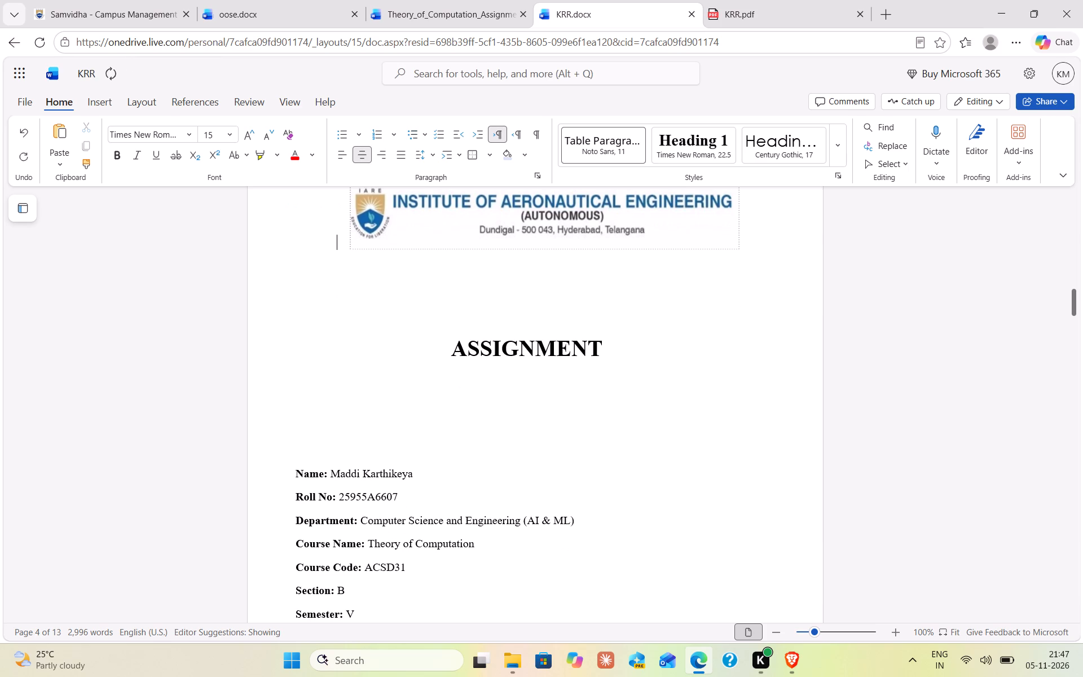
{"action": "scroll", "coordinate": [356, 282], "scroll_direction": "down", "scroll_amount": 3}
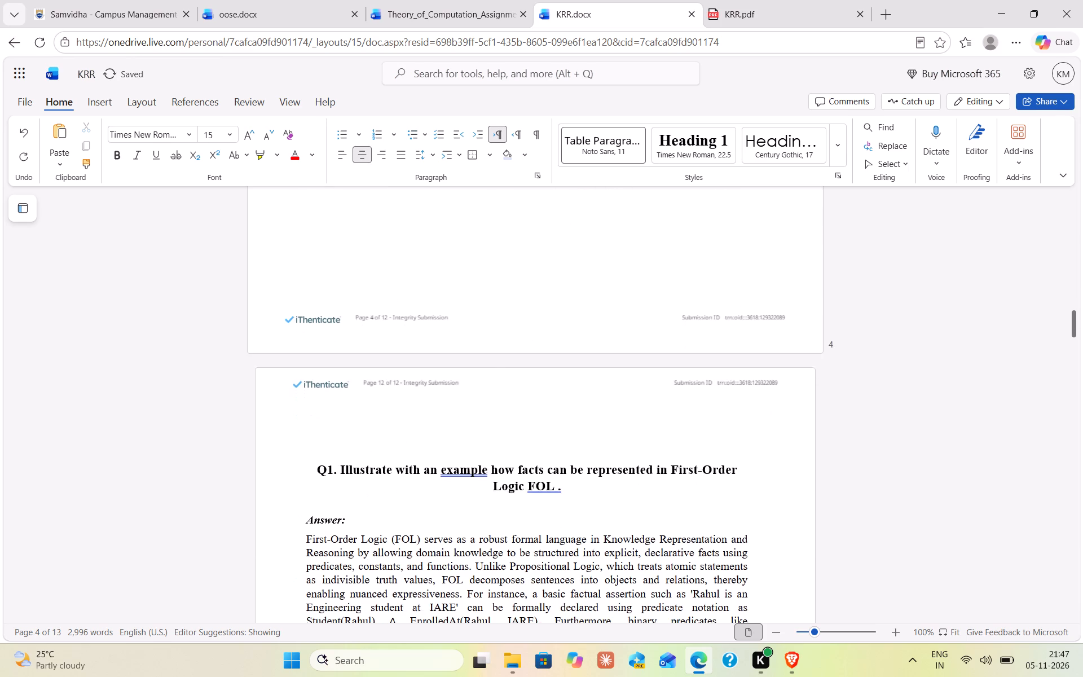
{"action": "scroll", "coordinate": [356, 282], "scroll_direction": "down", "scroll_amount": 18}
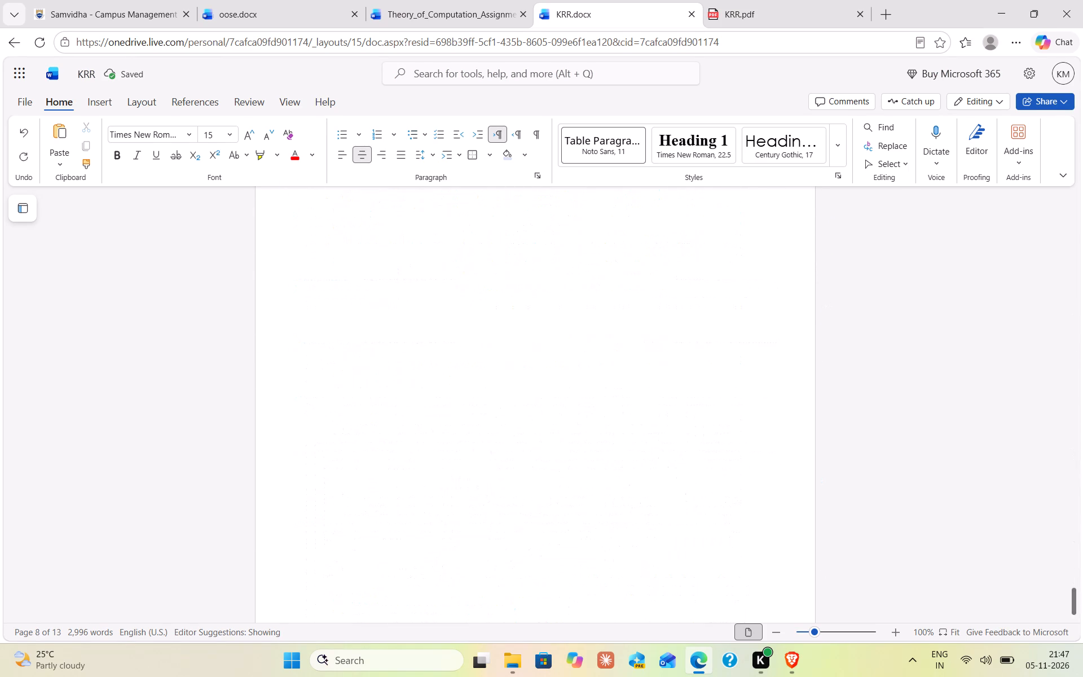
Export the KRR document as a PDF and download it, closing the old KRR.pdf view.
{"action": "left_click", "coordinate": [36, 95]}
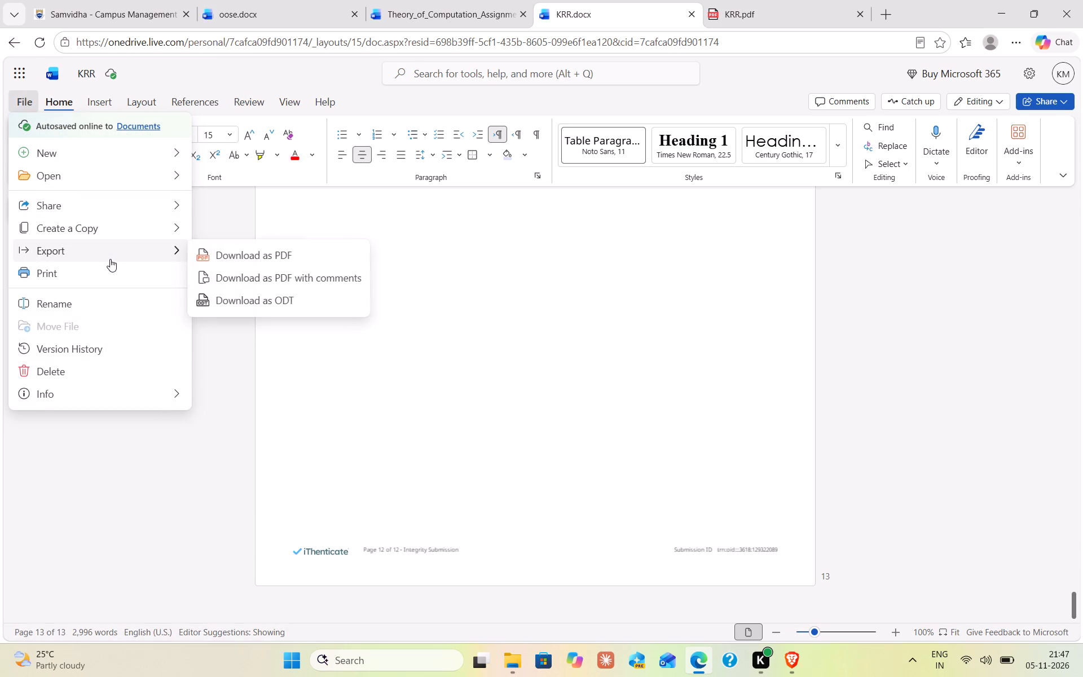
{"action": "left_click", "coordinate": [232, 250]}
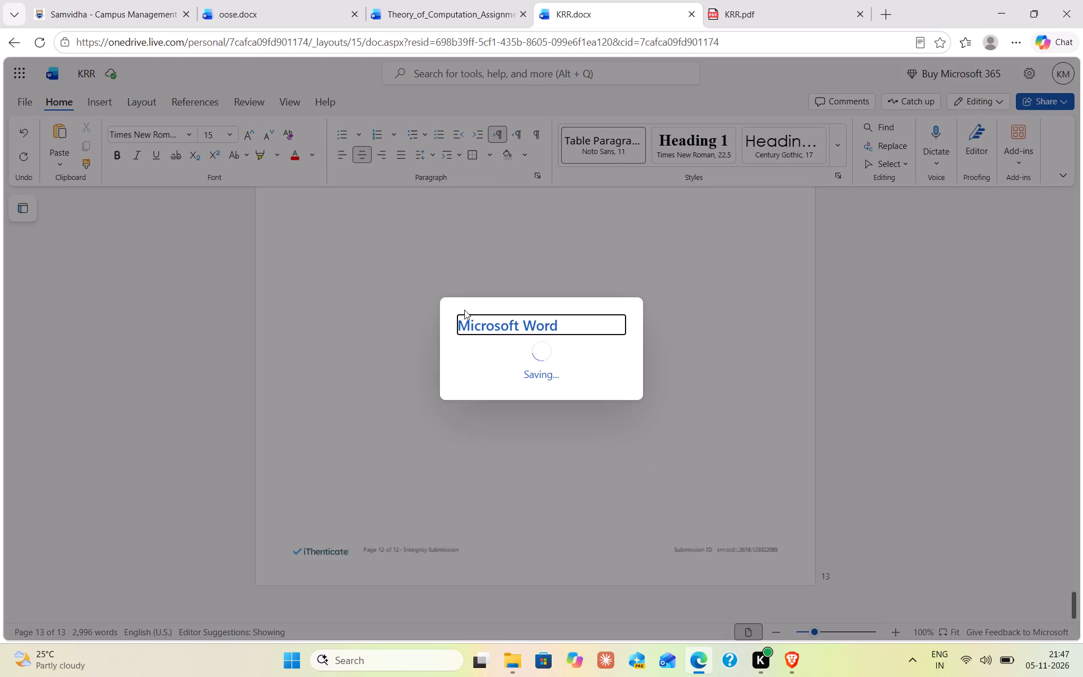
{"action": "left_click", "coordinate": [508, 672]}
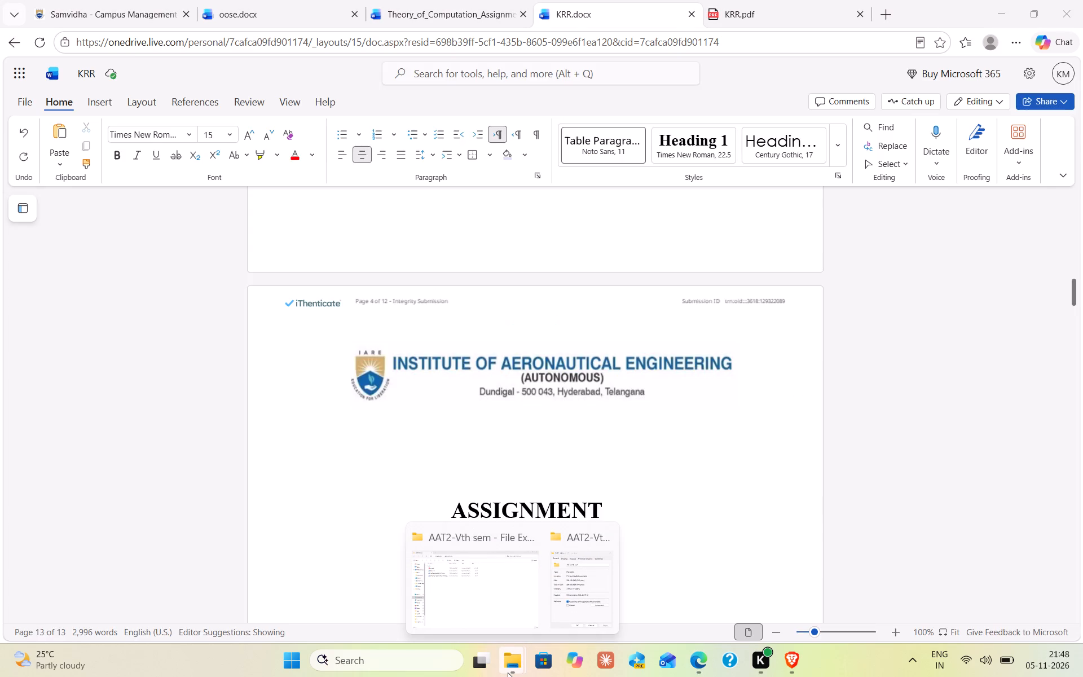
{"action": "left_click", "coordinate": [508, 672]}
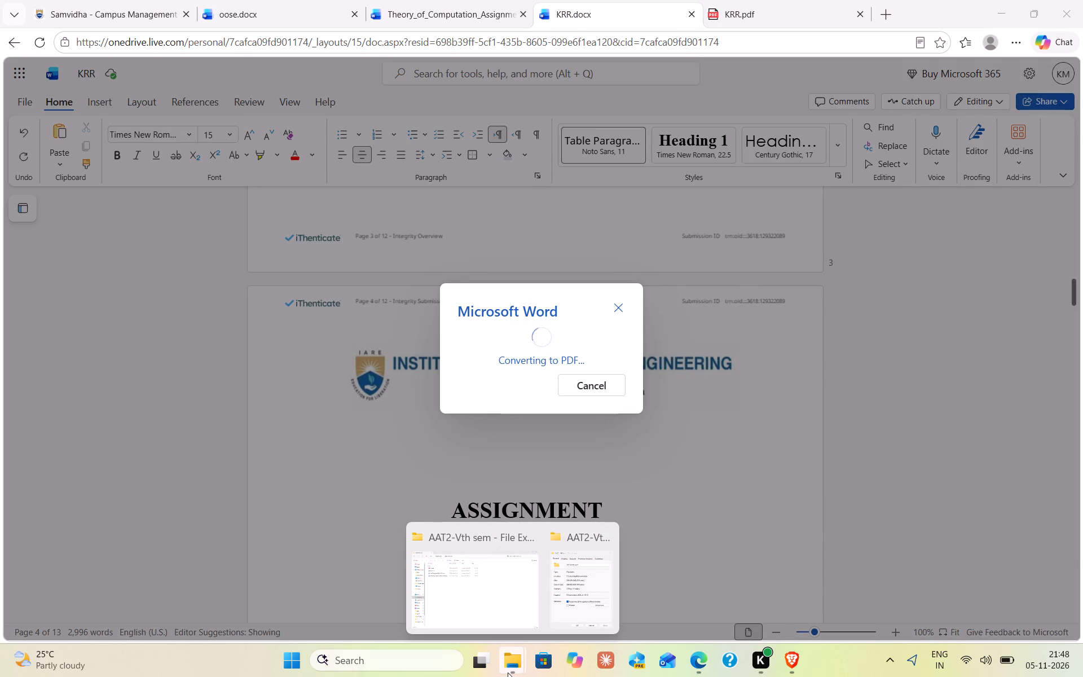
{"action": "left_click", "coordinate": [858, 12]}
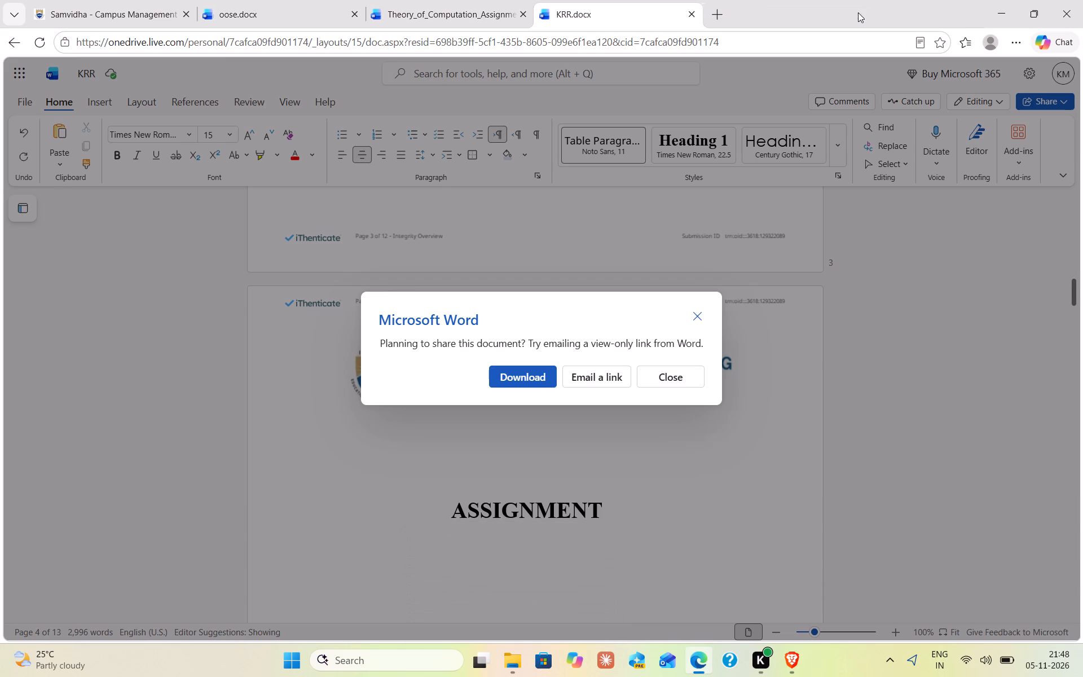
{"action": "left_click", "coordinate": [529, 373]}
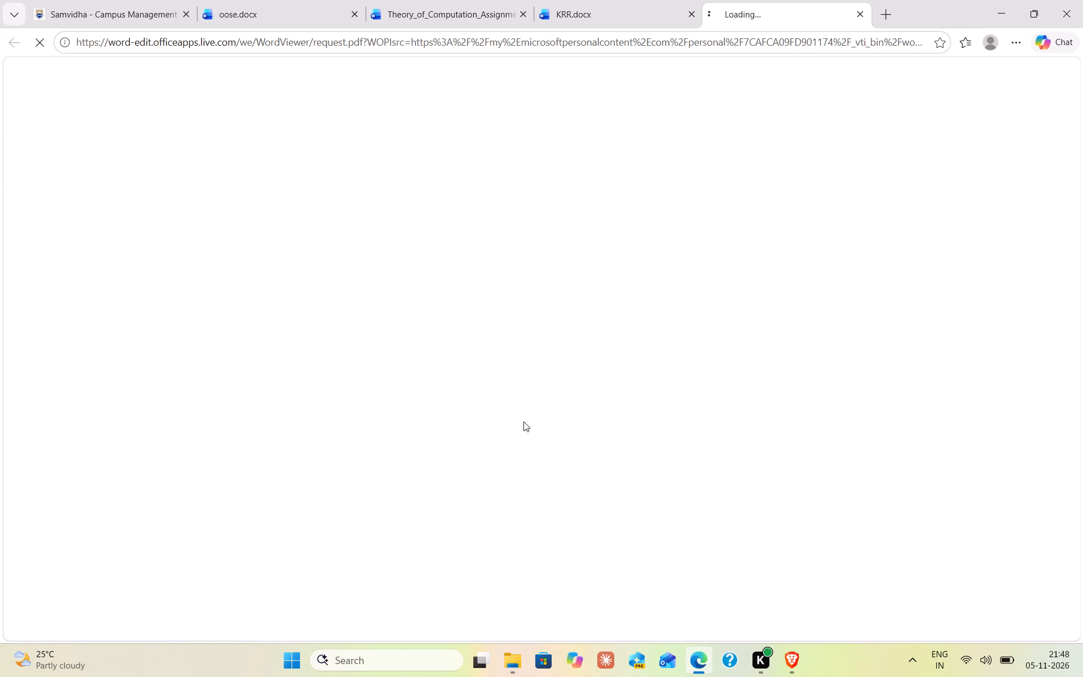
In File Explorer, delete KRR.pdf and the Knowledge_Representation_and_Reasoning_Assignment 1 PDF from the Downloads folder.
{"action": "left_click", "coordinate": [520, 676]}
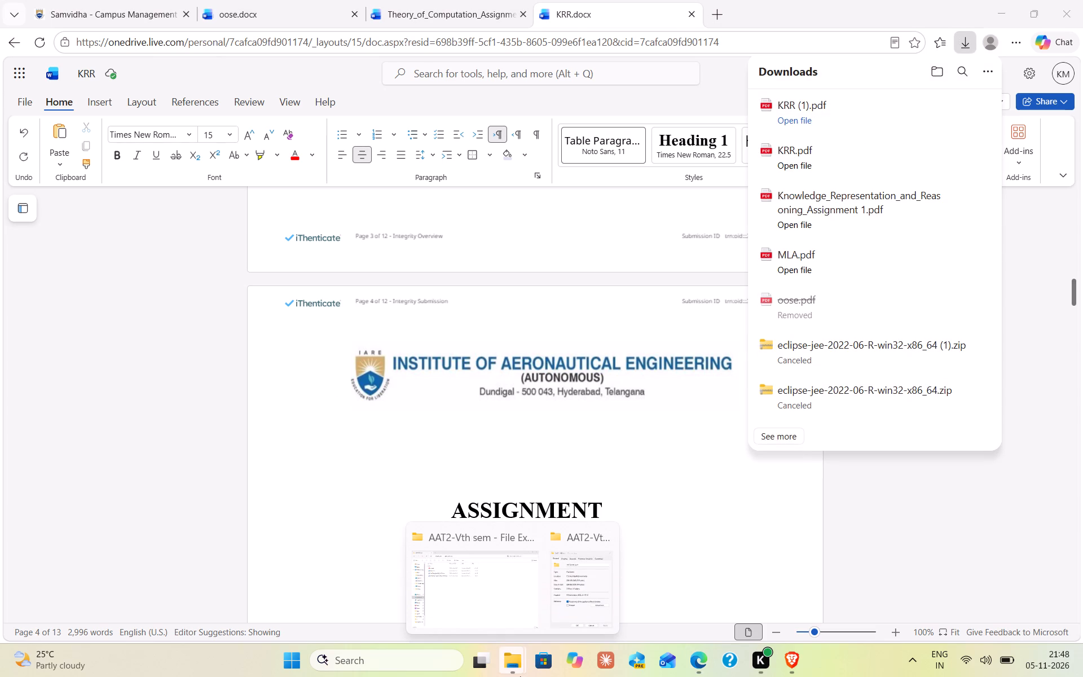
{"action": "left_click", "coordinate": [501, 557]}
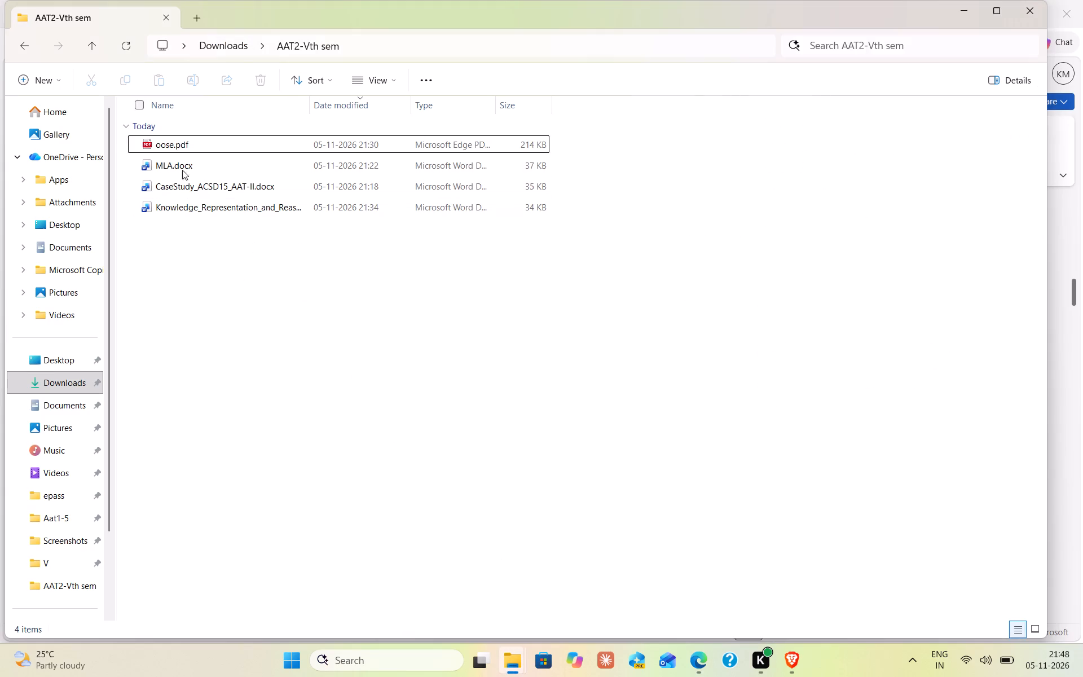
{"action": "left_click", "coordinate": [43, 114]}
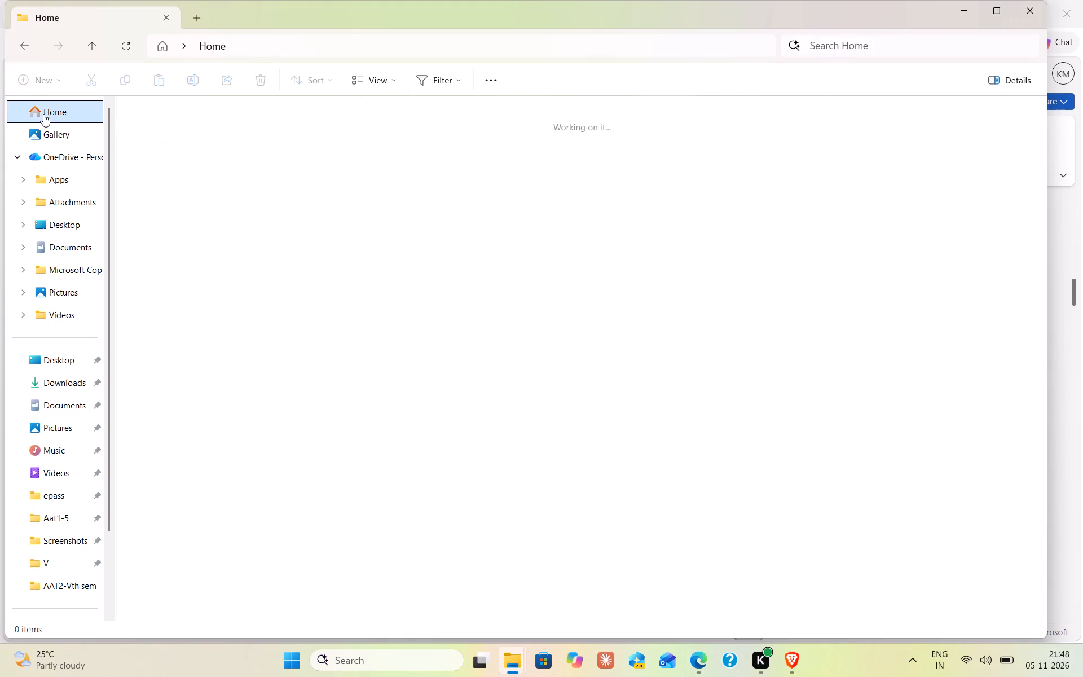
{"action": "left_click", "coordinate": [63, 381]}
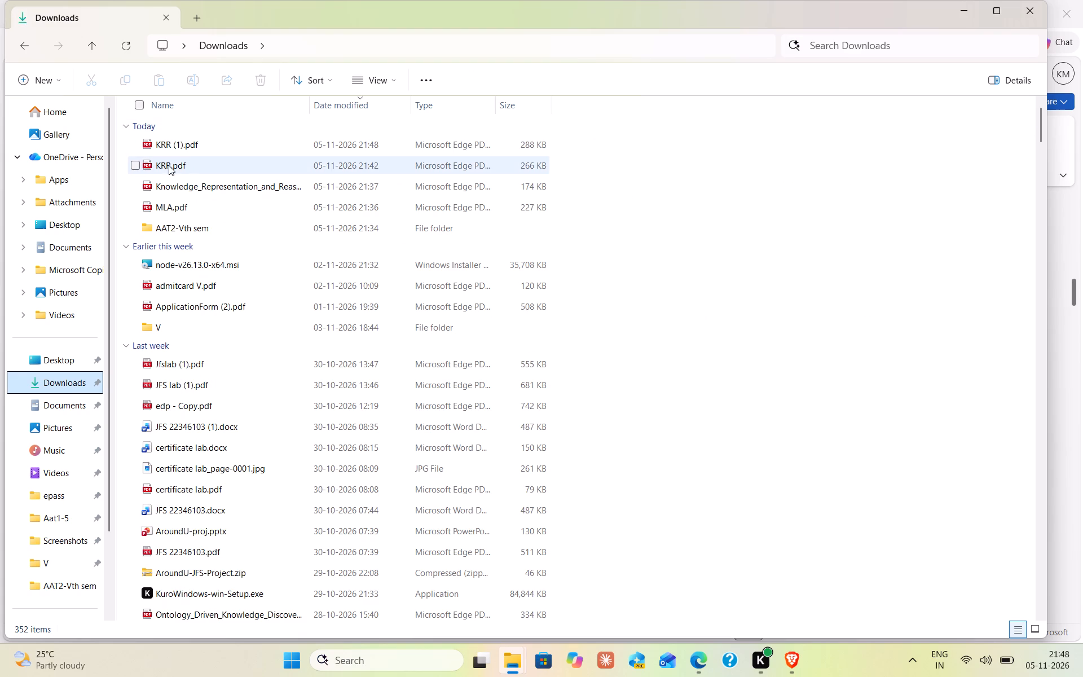
{"action": "left_click", "coordinate": [133, 169]}
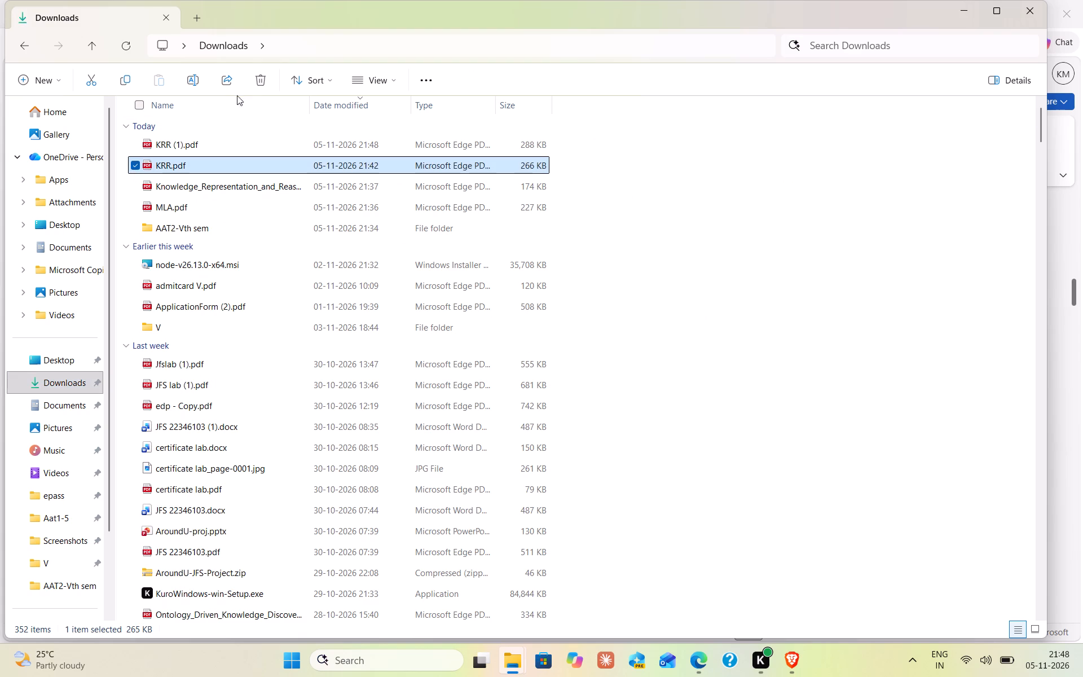
{"action": "left_click", "coordinate": [266, 79]}
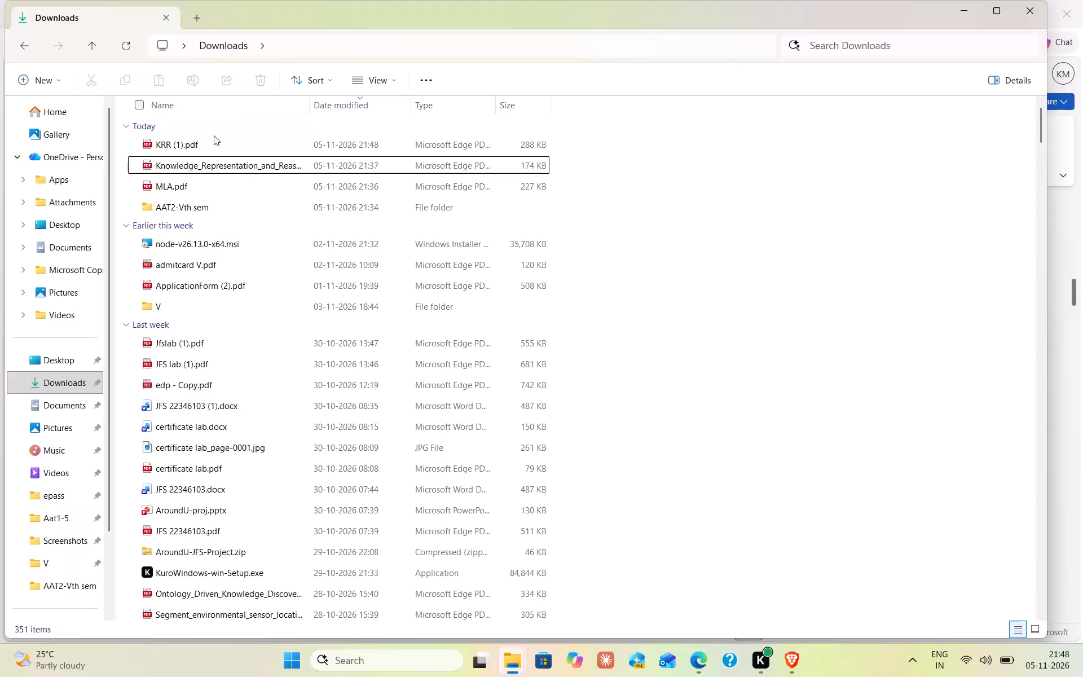
{"action": "left_click", "coordinate": [134, 164]}
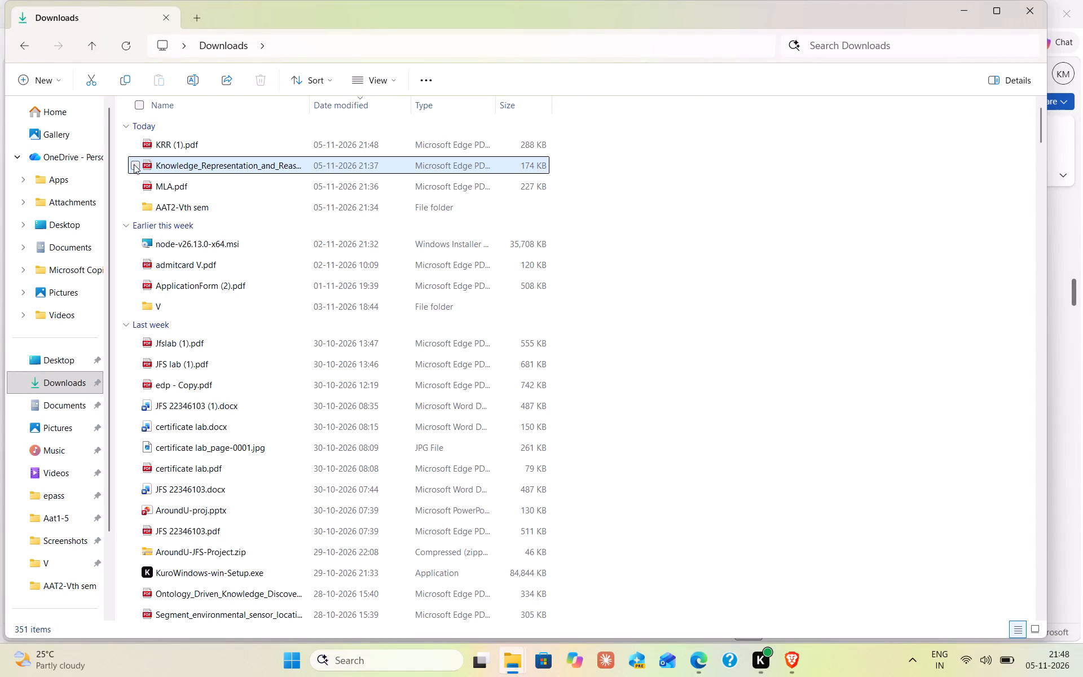
{"action": "left_click", "coordinate": [259, 80]}
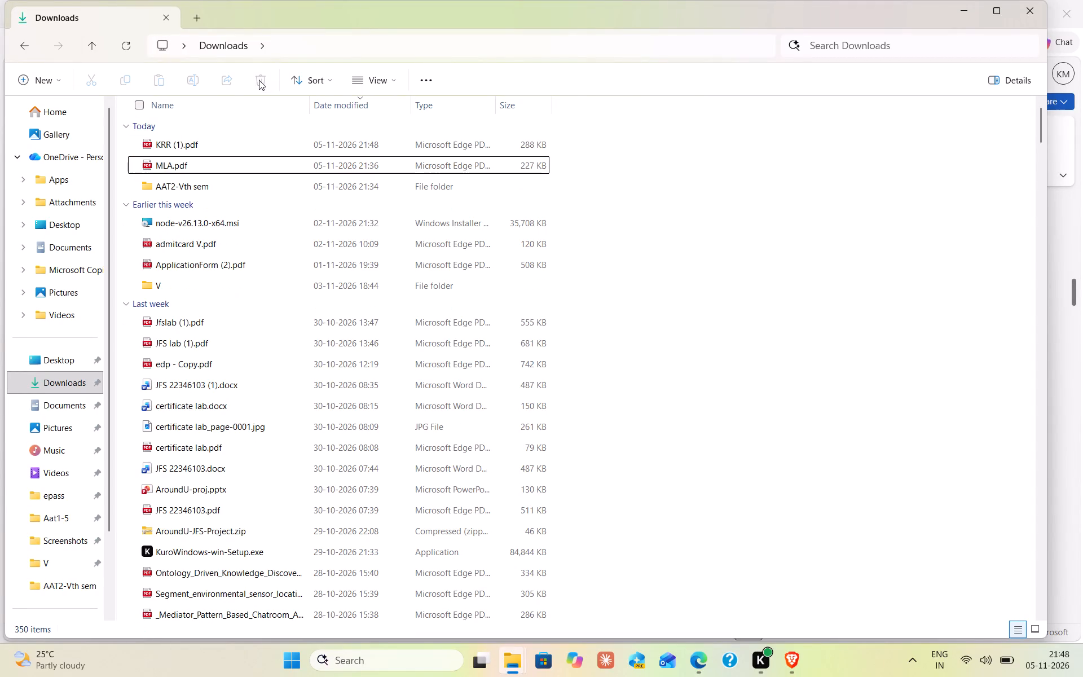
Open MLA.pdf from Downloads and look through its pages to the references at the end.
{"action": "double_click", "coordinate": [200, 165]}
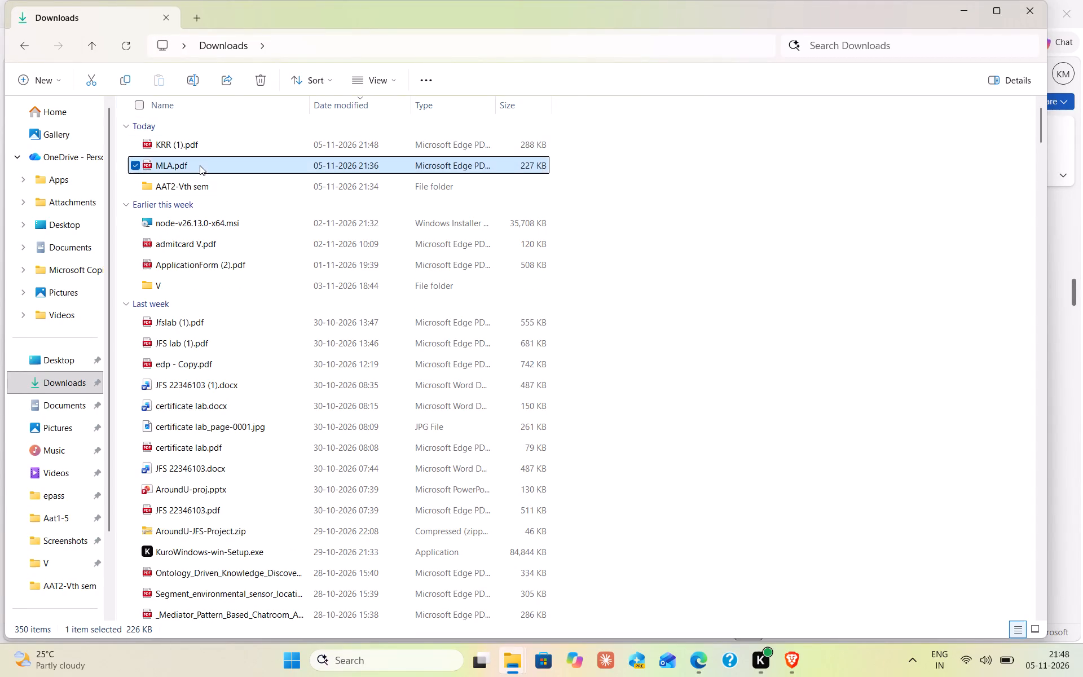
{"action": "scroll", "coordinate": [610, 384], "scroll_direction": "down", "scroll_amount": 14}
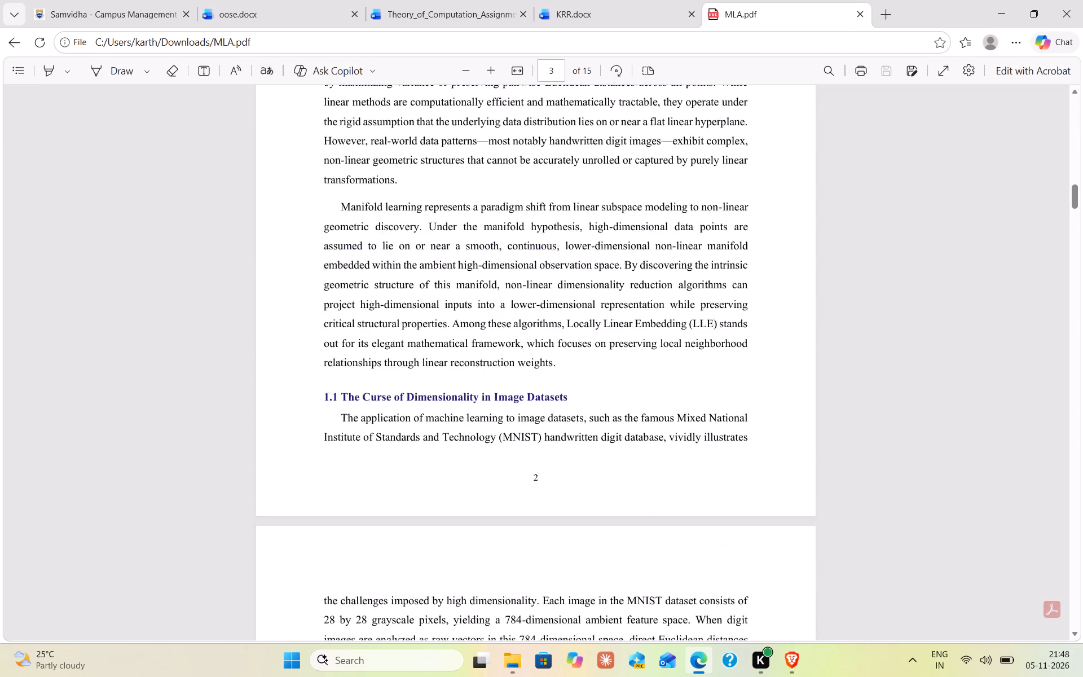
{"action": "scroll", "coordinate": [610, 384], "scroll_direction": "down", "scroll_amount": 17}
{"action": "scroll", "coordinate": [610, 384], "scroll_direction": "down", "scroll_amount": 18}
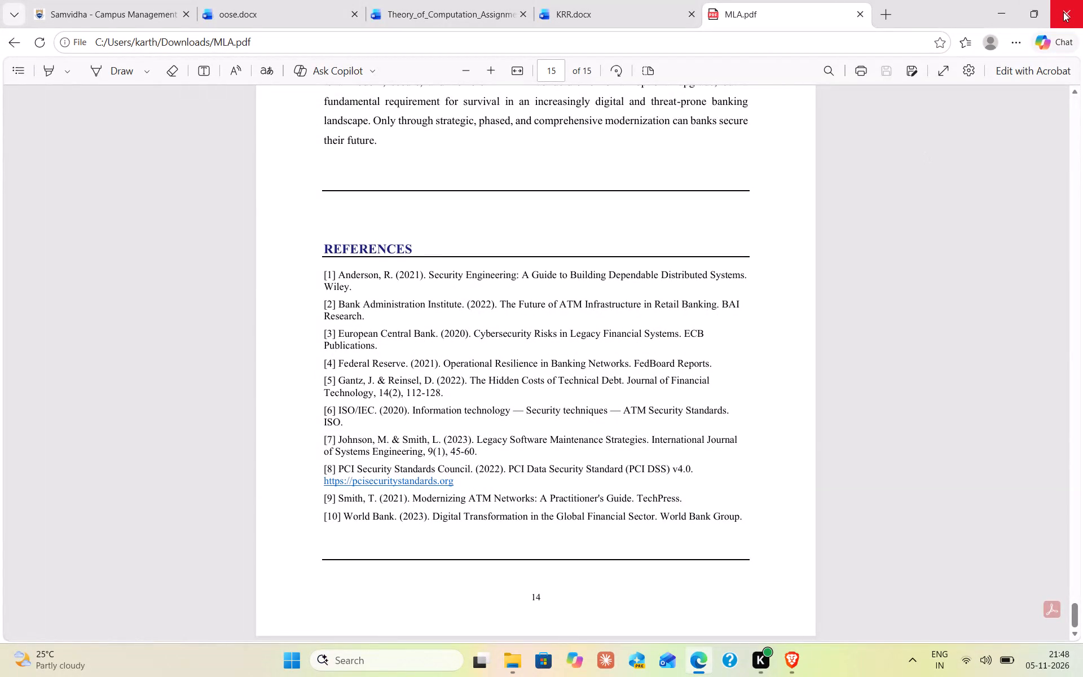
{"action": "left_click", "coordinate": [997, 10]}
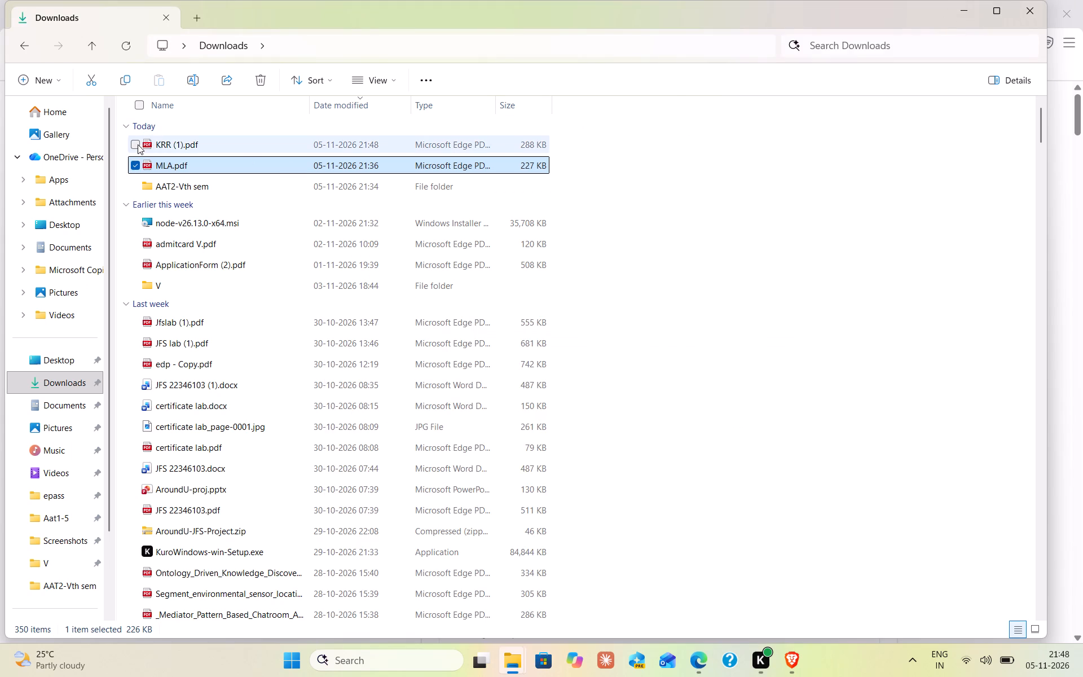
Move KRR (1).pdf and MLA.pdf together from Downloads into the AAT2-Vth sem folder.
{"action": "left_click", "coordinate": [137, 144]}
{"action": "left_click_drag", "start_coordinate": [179, 148], "coordinate": [171, 185]}
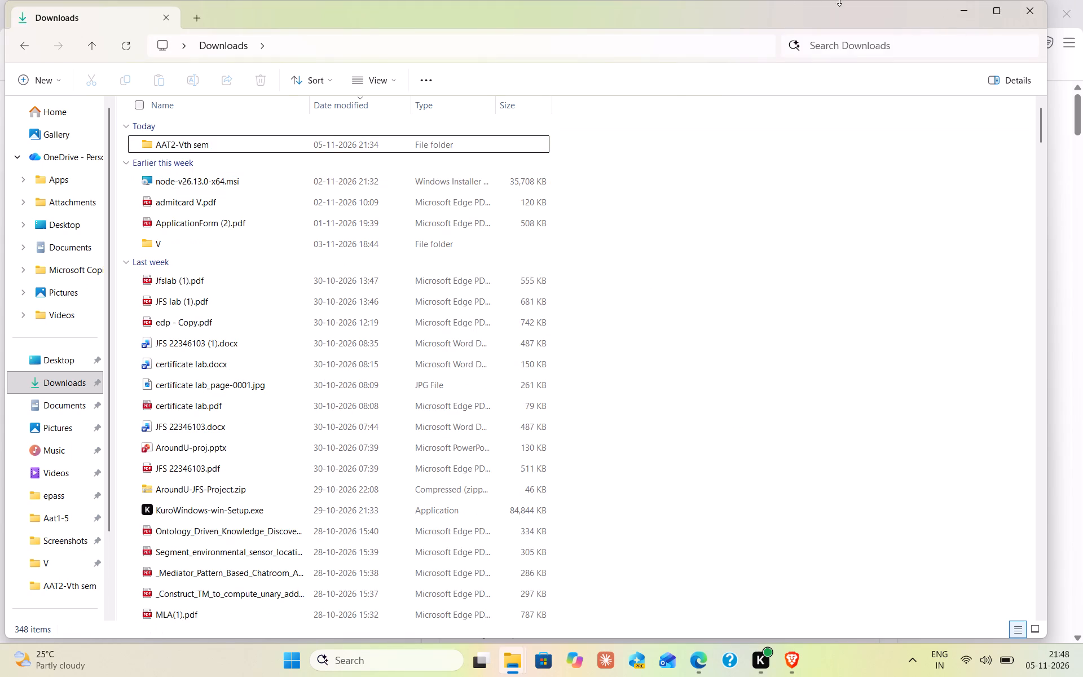
{"action": "left_click", "coordinate": [1028, 1]}
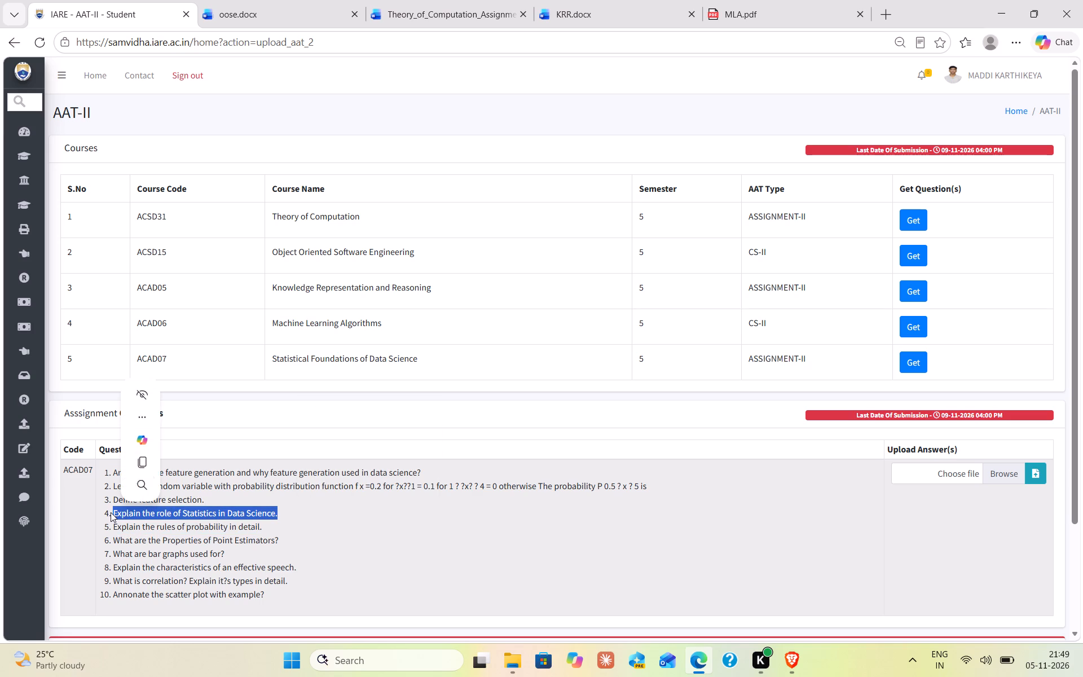
{"action": "left_click", "coordinate": [143, 461]}
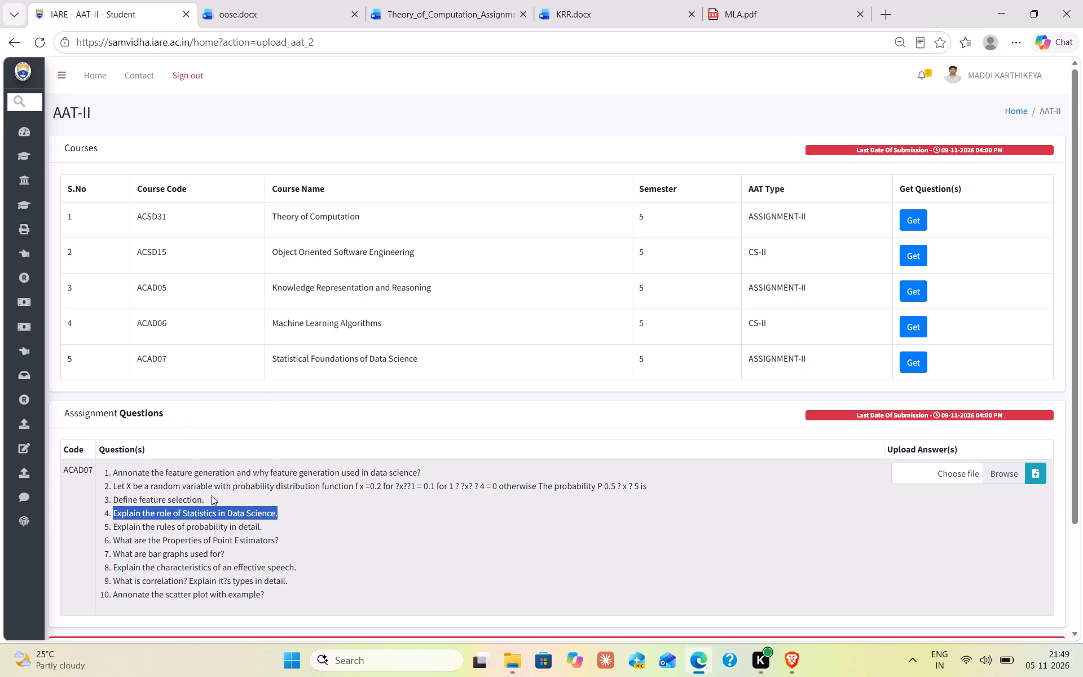
{"action": "left_click_drag", "start_coordinate": [212, 498], "coordinate": [103, 496]}
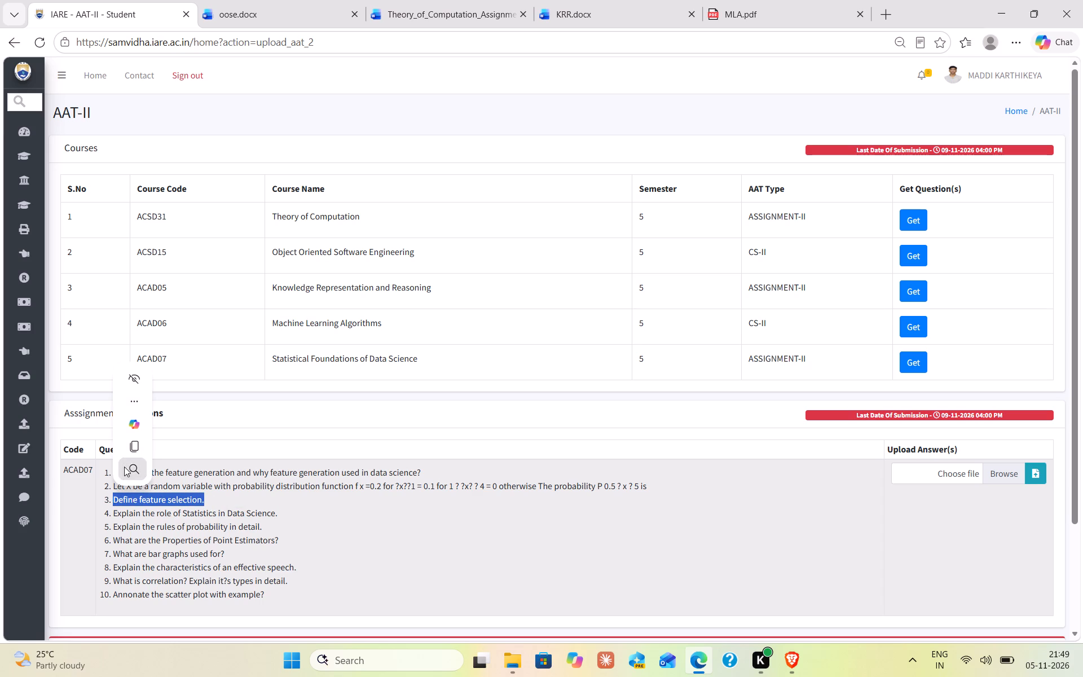
{"action": "left_click", "coordinate": [131, 451]}
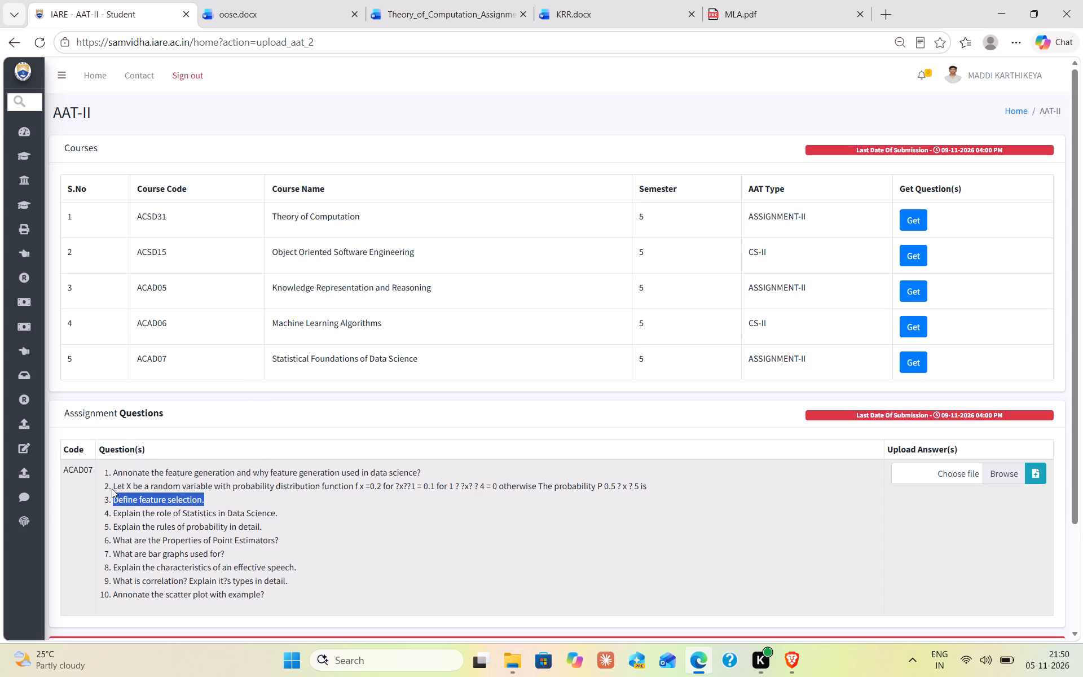
Copy question 2, the random variable probability problem, and separately question 1, on feature generation in data science.
{"action": "left_click_drag", "start_coordinate": [112, 489], "coordinate": [649, 481]}
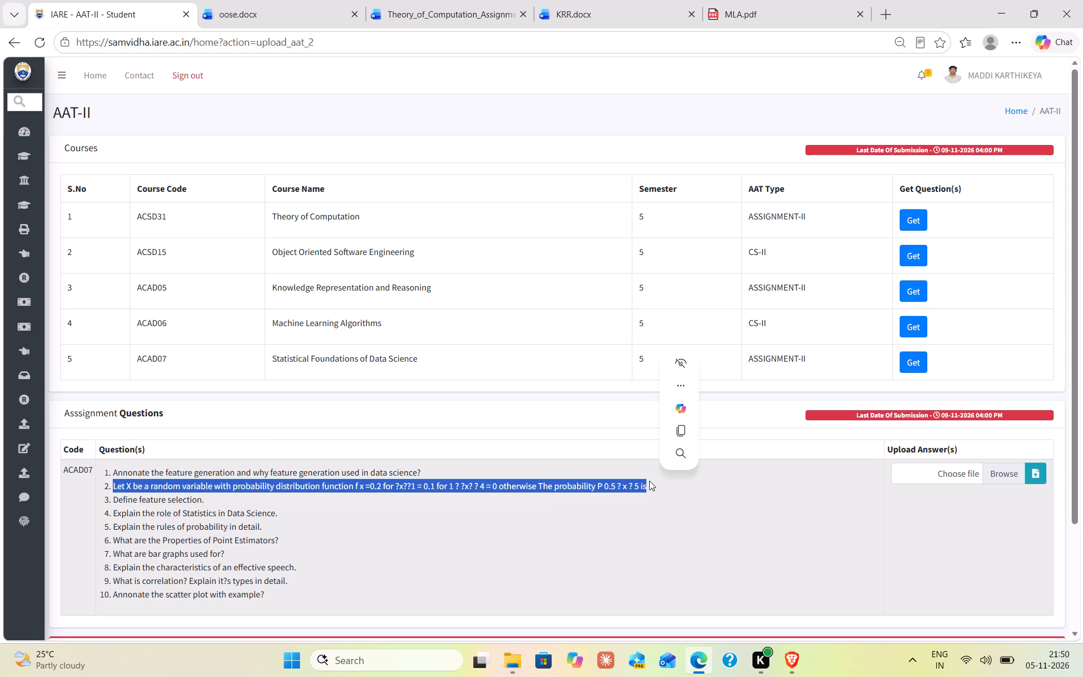
{"action": "left_click", "coordinate": [689, 432]}
{"action": "left_click_drag", "start_coordinate": [428, 471], "coordinate": [224, 467]}
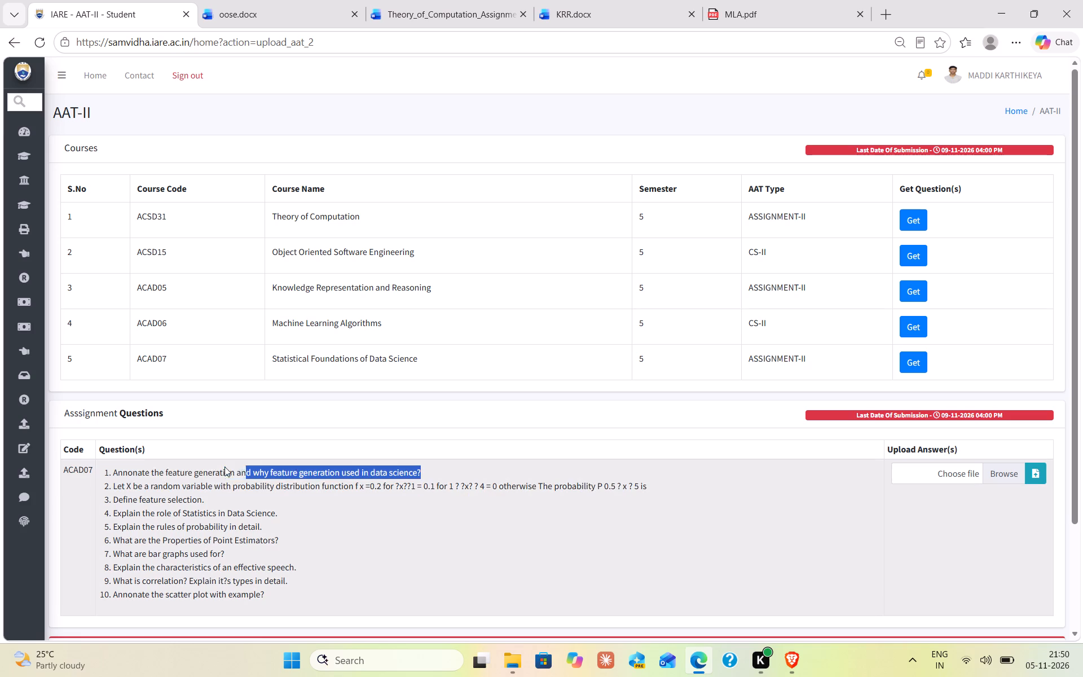
{"action": "left_click_drag", "start_coordinate": [224, 467], "coordinate": [107, 467]}
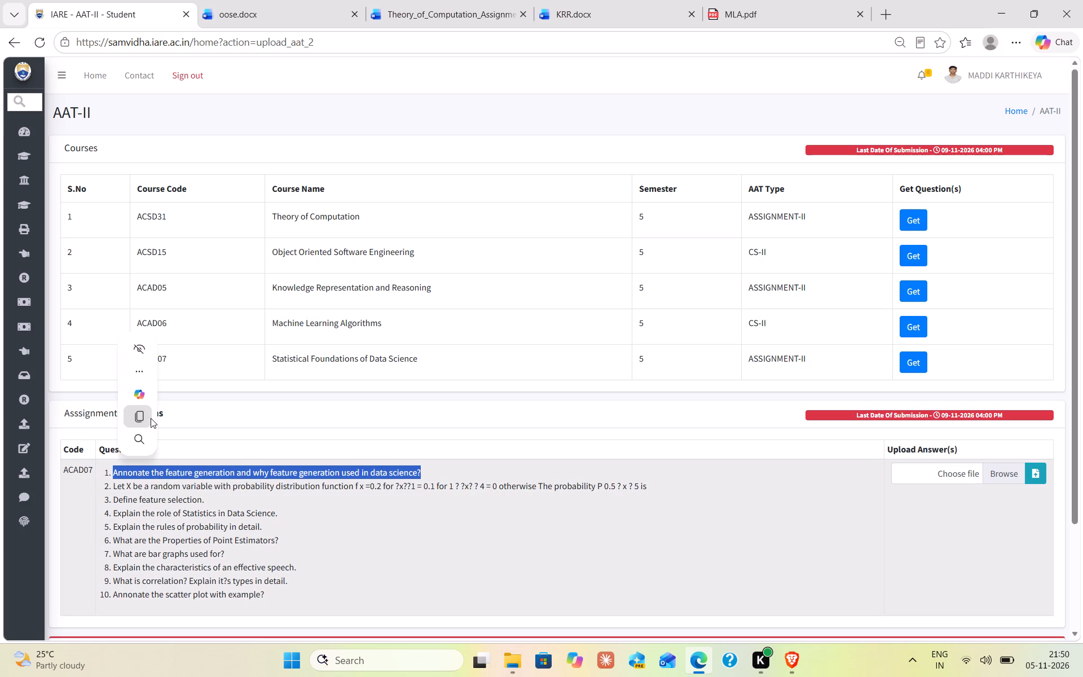
{"action": "left_click", "coordinate": [151, 418]}
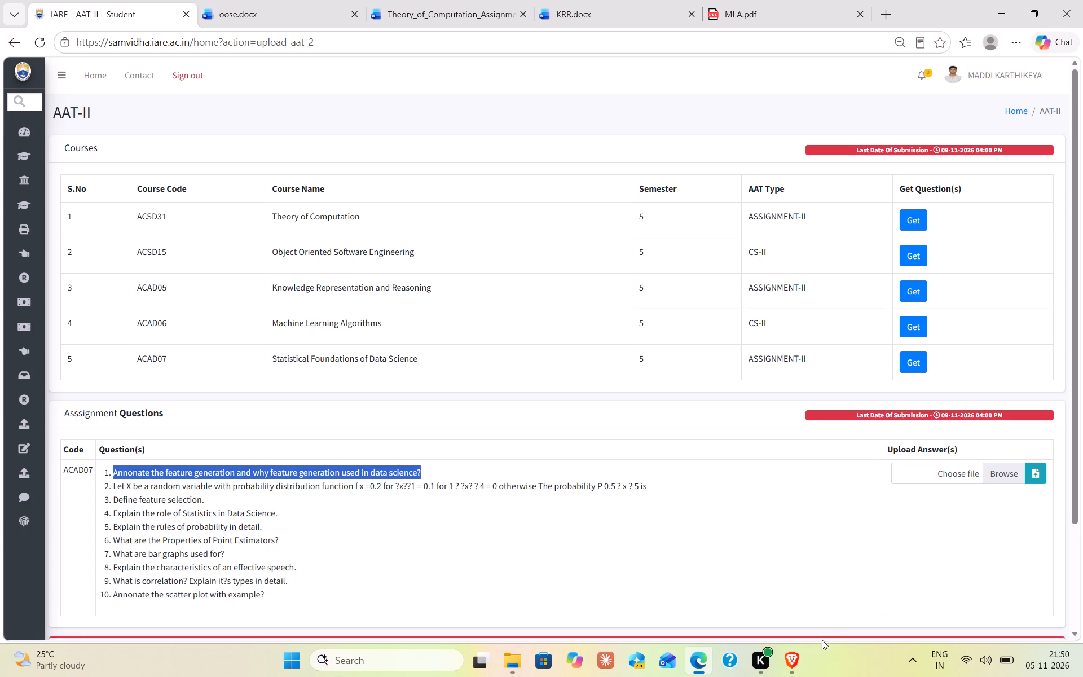
Switch to the AeroSlide Create Assignment form in Brave and enter the copied course name, Statistical Foundations of Data Science.
{"action": "left_click", "coordinate": [791, 659]}
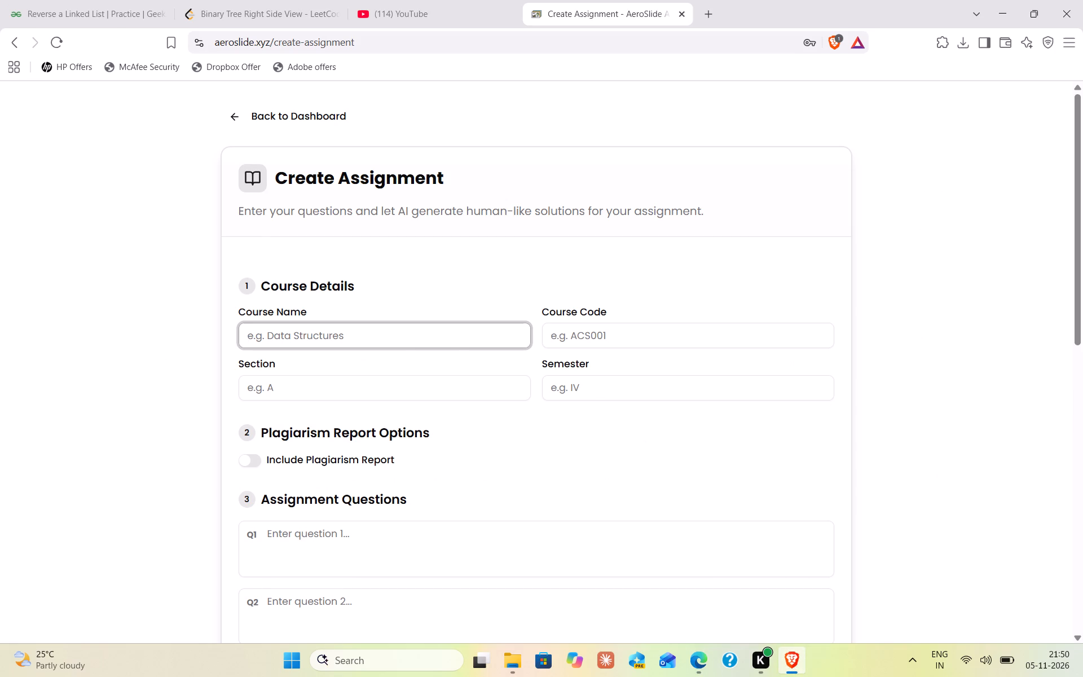
{"action": "key", "text": "super+v"}
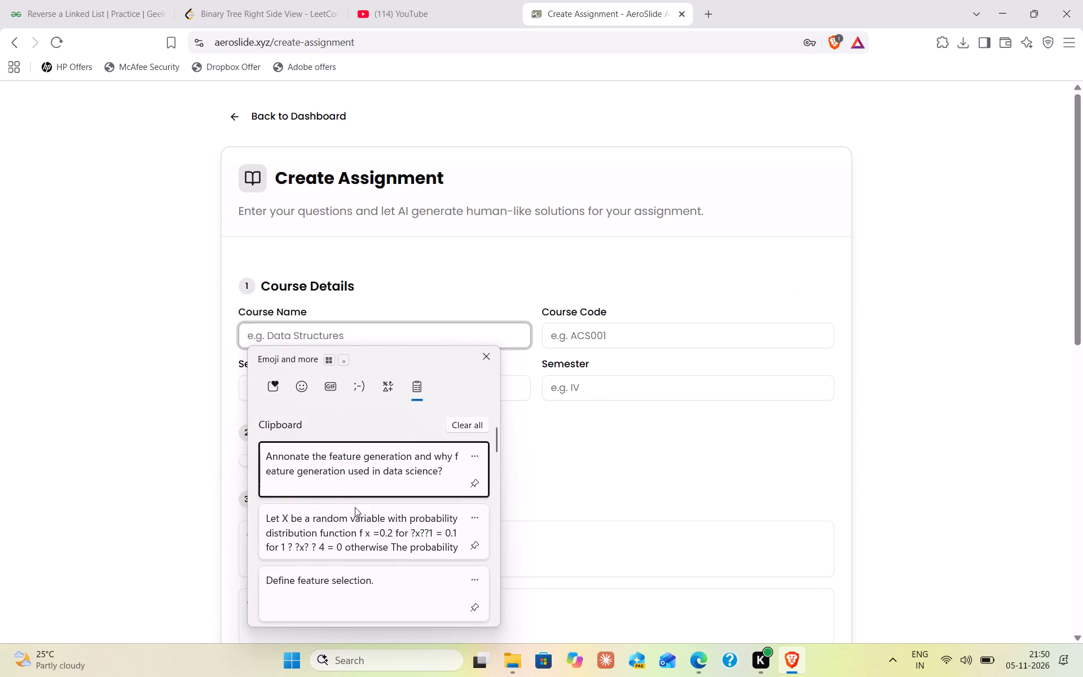
{"action": "scroll", "coordinate": [350, 521], "scroll_direction": "down", "scroll_amount": 18}
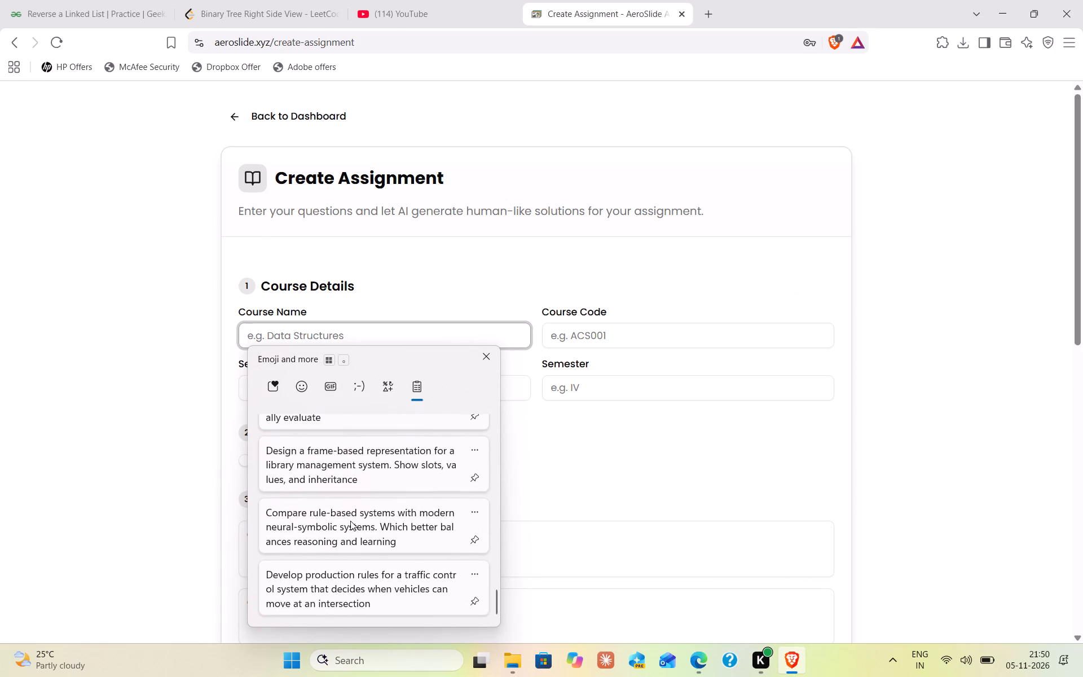
{"action": "scroll", "coordinate": [350, 521], "scroll_direction": "up", "scroll_amount": 6}
{"action": "scroll", "coordinate": [350, 521], "scroll_direction": "down", "scroll_amount": 1}
{"action": "scroll", "coordinate": [350, 521], "scroll_direction": "up", "scroll_amount": 1}
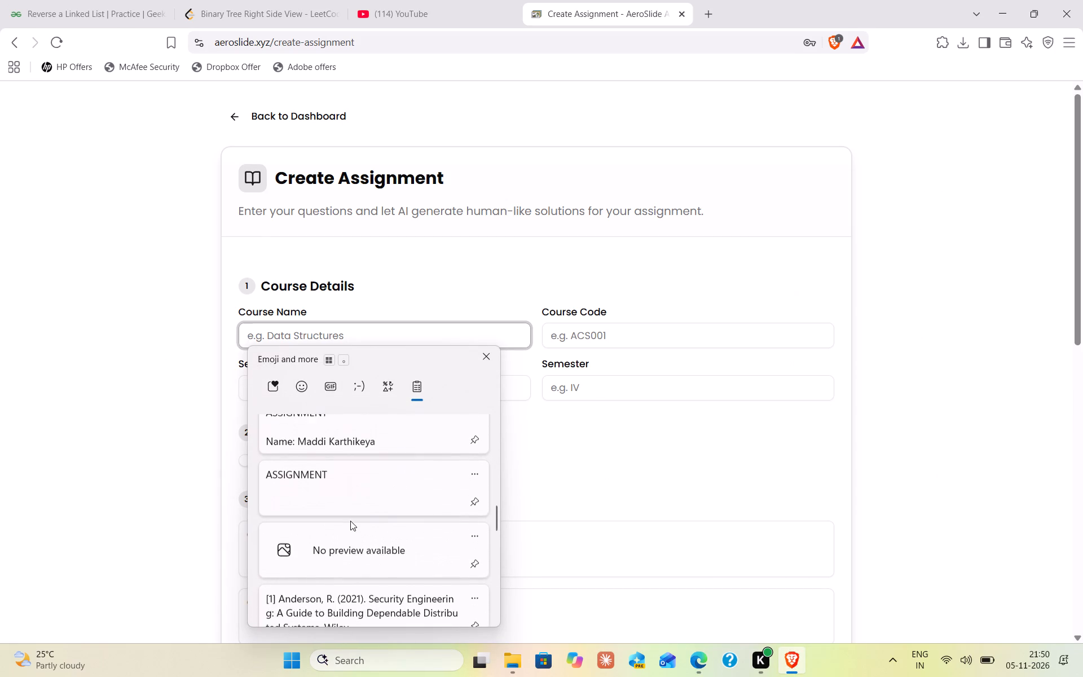
{"action": "scroll", "coordinate": [350, 521], "scroll_direction": "up", "scroll_amount": 8}
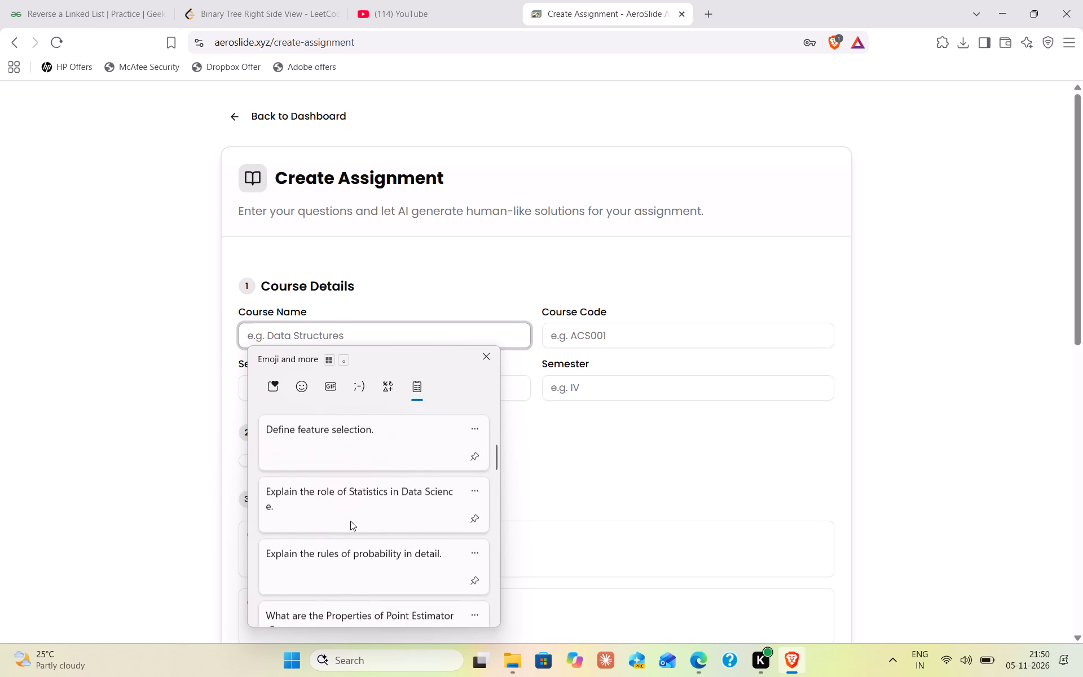
{"action": "scroll", "coordinate": [350, 521], "scroll_direction": "up", "scroll_amount": 3}
{"action": "scroll", "coordinate": [350, 521], "scroll_direction": "down", "scroll_amount": 1}
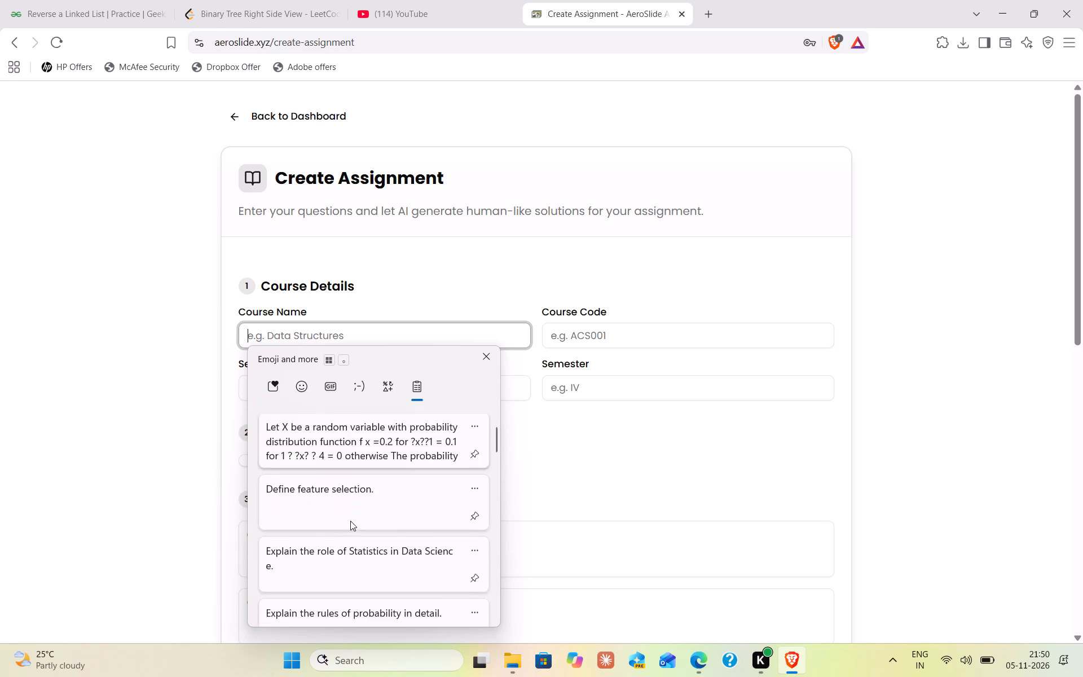
{"action": "scroll", "coordinate": [350, 521], "scroll_direction": "down", "scroll_amount": 3}
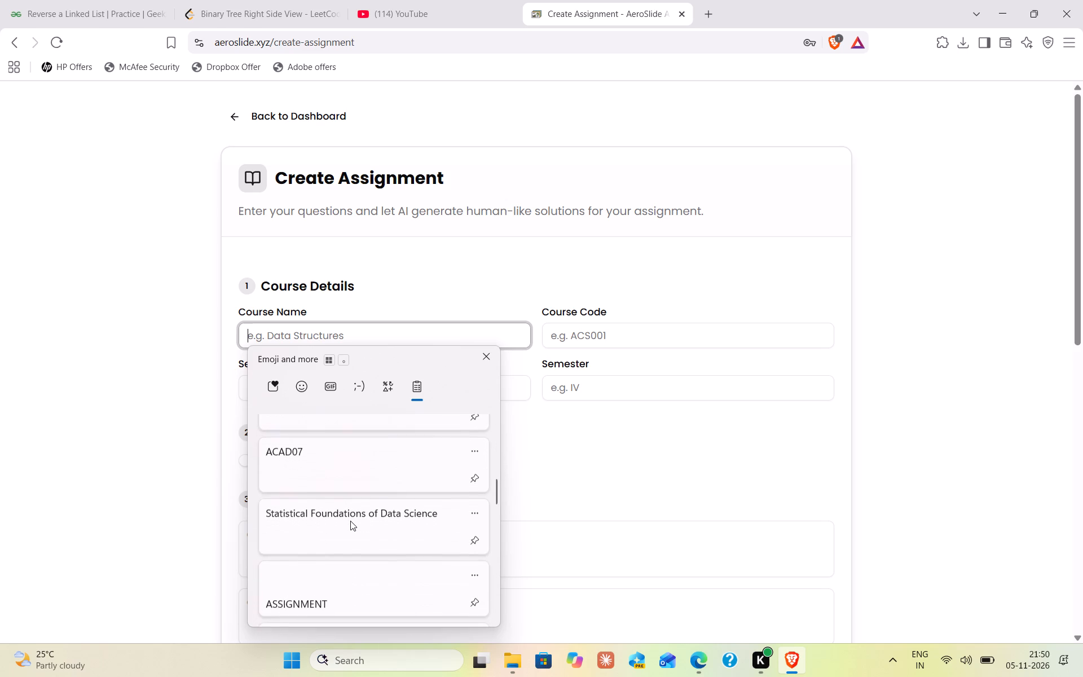
{"action": "left_click", "coordinate": [350, 521]}
{"action": "key", "text": "ctrl+v"}
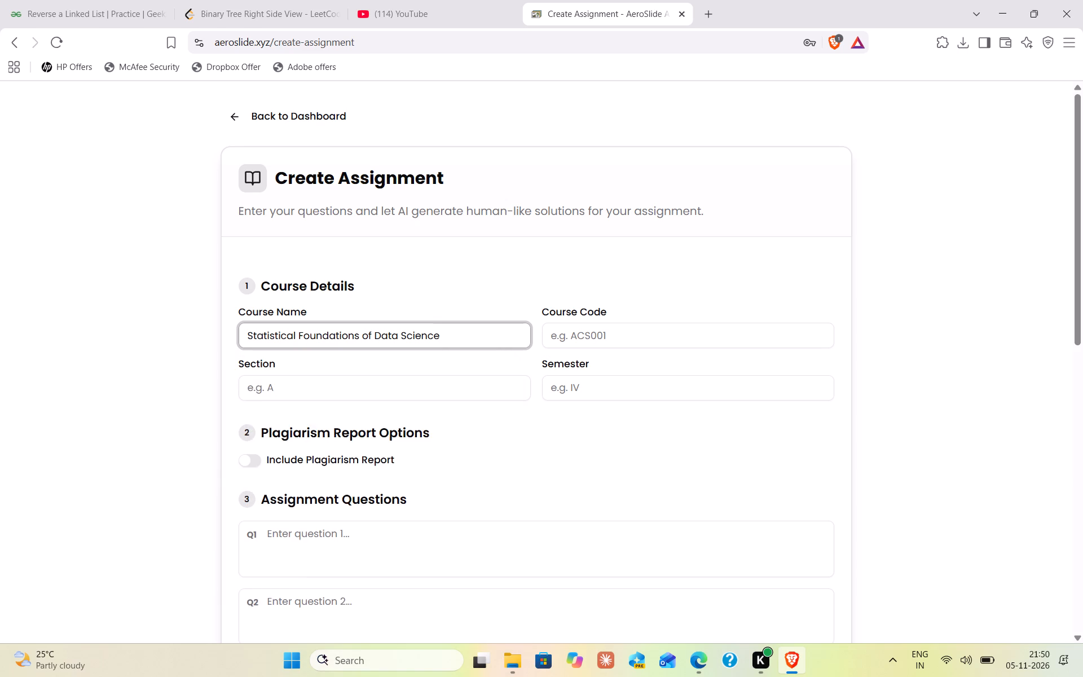
Fill in the course code with the copied ACAD07.
{"action": "left_click", "coordinate": [622, 326]}
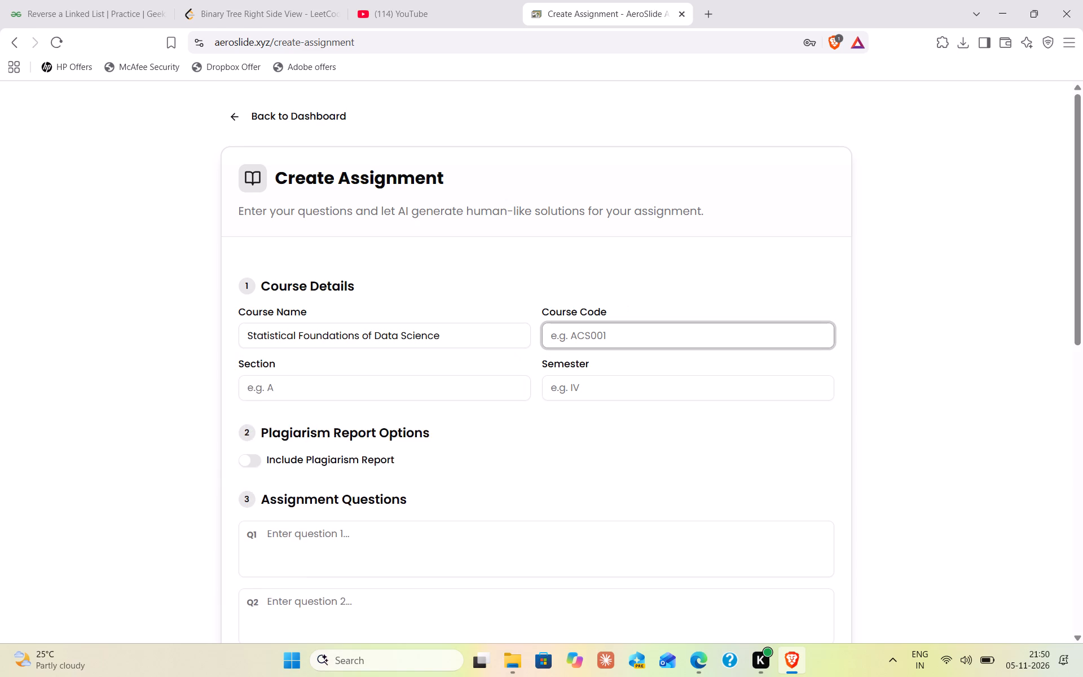
{"action": "key", "text": "super+v"}
{"action": "scroll", "coordinate": [615, 447], "scroll_direction": "down", "scroll_amount": 3}
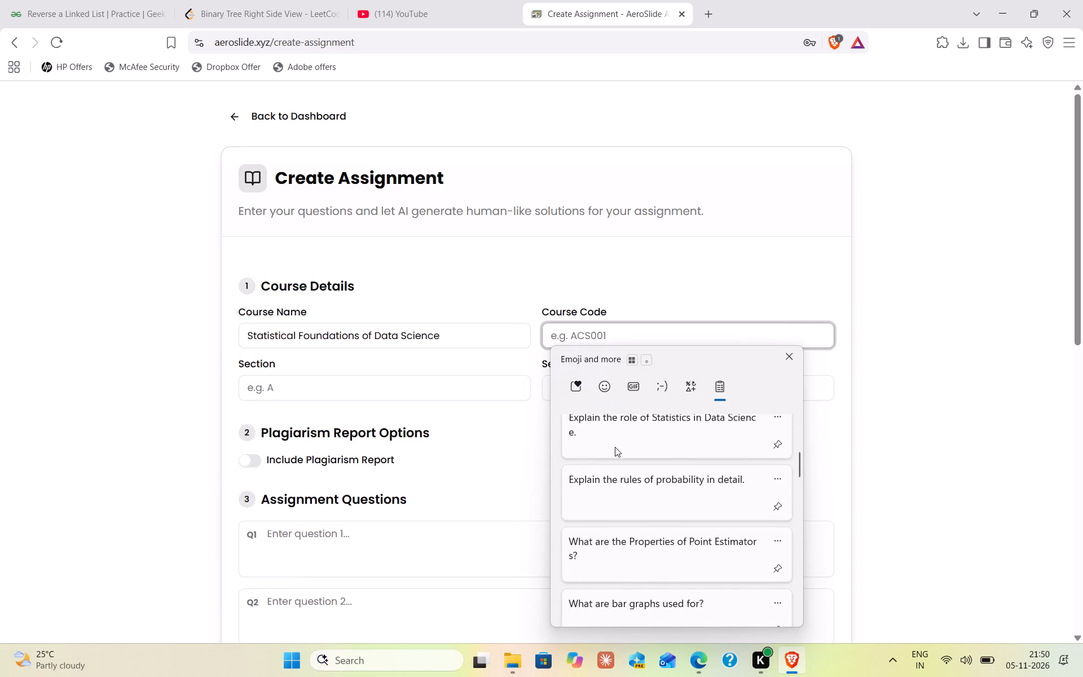
{"action": "scroll", "coordinate": [615, 447], "scroll_direction": "down", "scroll_amount": 2}
{"action": "left_click", "coordinate": [613, 534]}
{"action": "key", "text": "ctrl+v"}
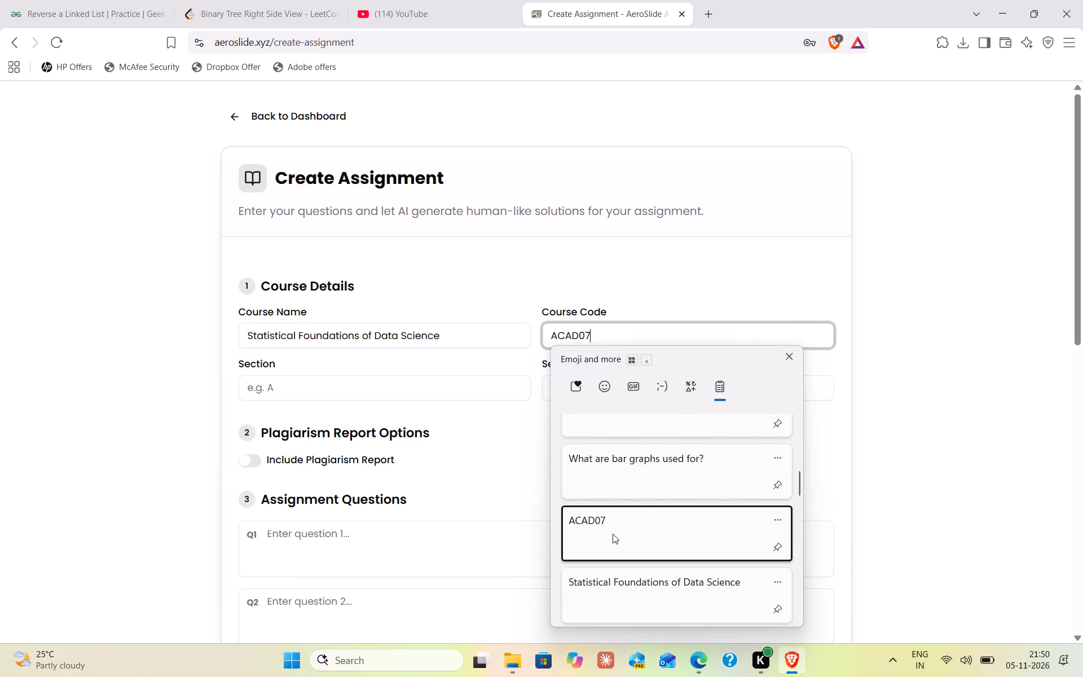
Set the section to B and the semester to V in the course details.
{"action": "left_click", "coordinate": [445, 395]}
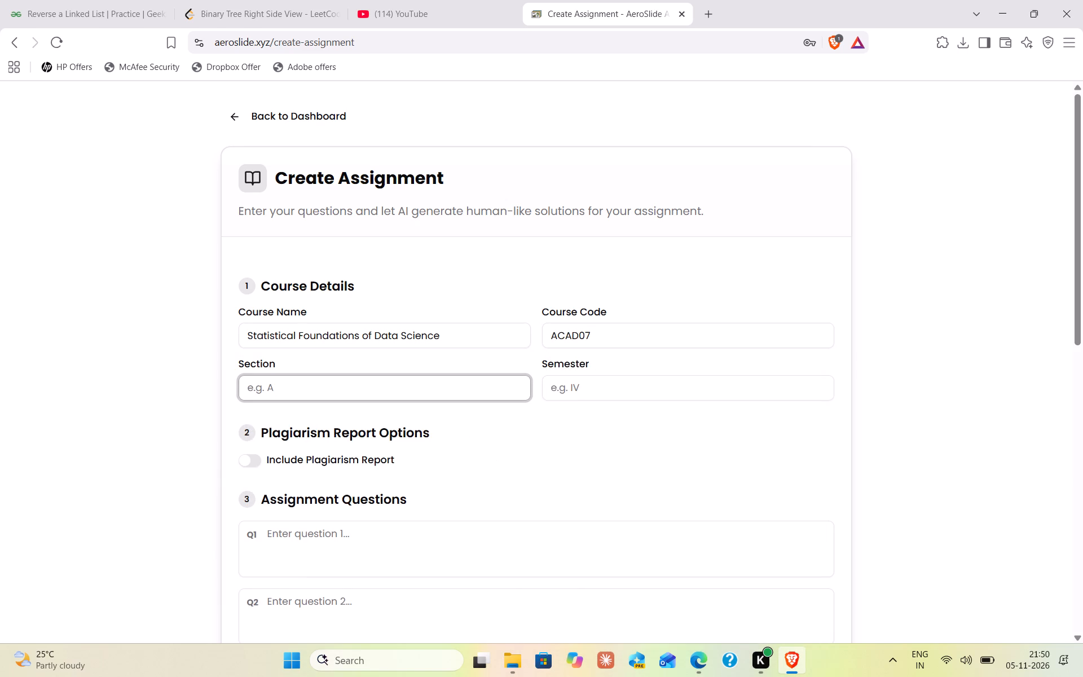
{"action": "key", "text": "shift+b"}
{"action": "left_click", "coordinate": [626, 388]}
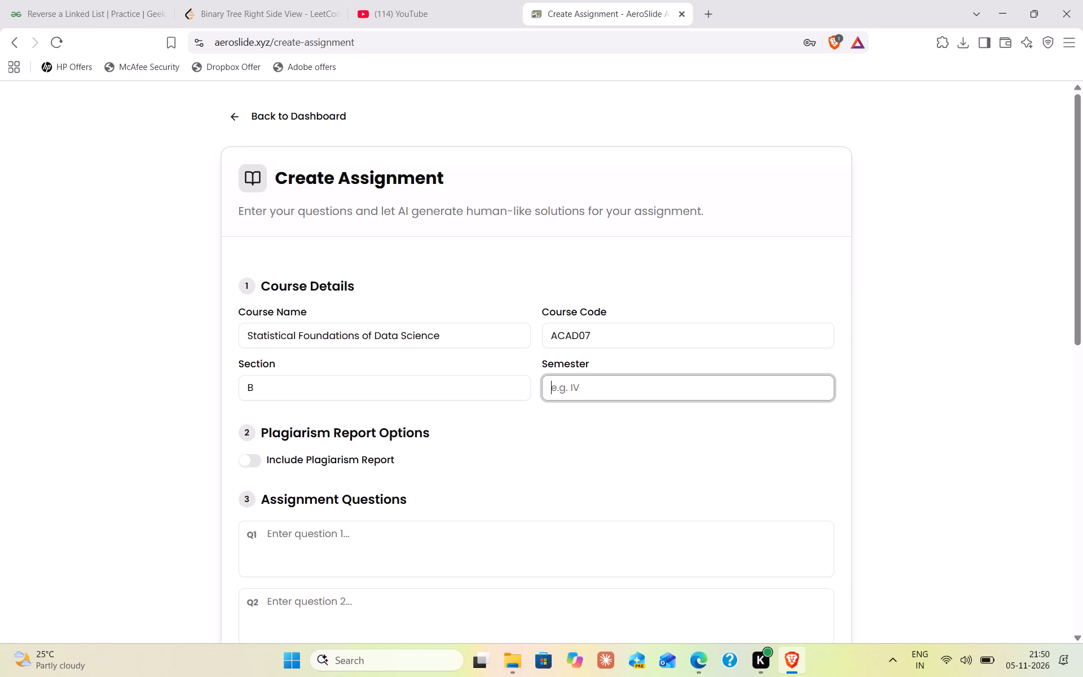
{"action": "key", "text": "shift+v"}
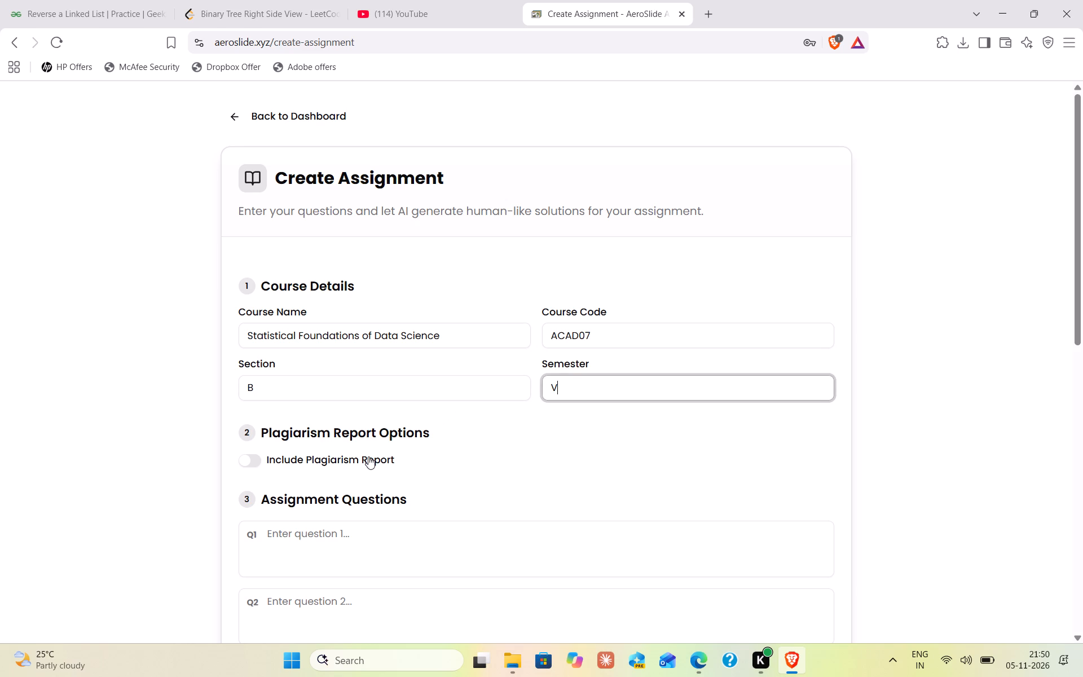
Include the plagiarism report in the assignment.
{"action": "left_click", "coordinate": [368, 456]}
Fill Q1 with the copied question "Annonate the feature generation and why feature generation used in data science?".
{"action": "left_click", "coordinate": [334, 586]}
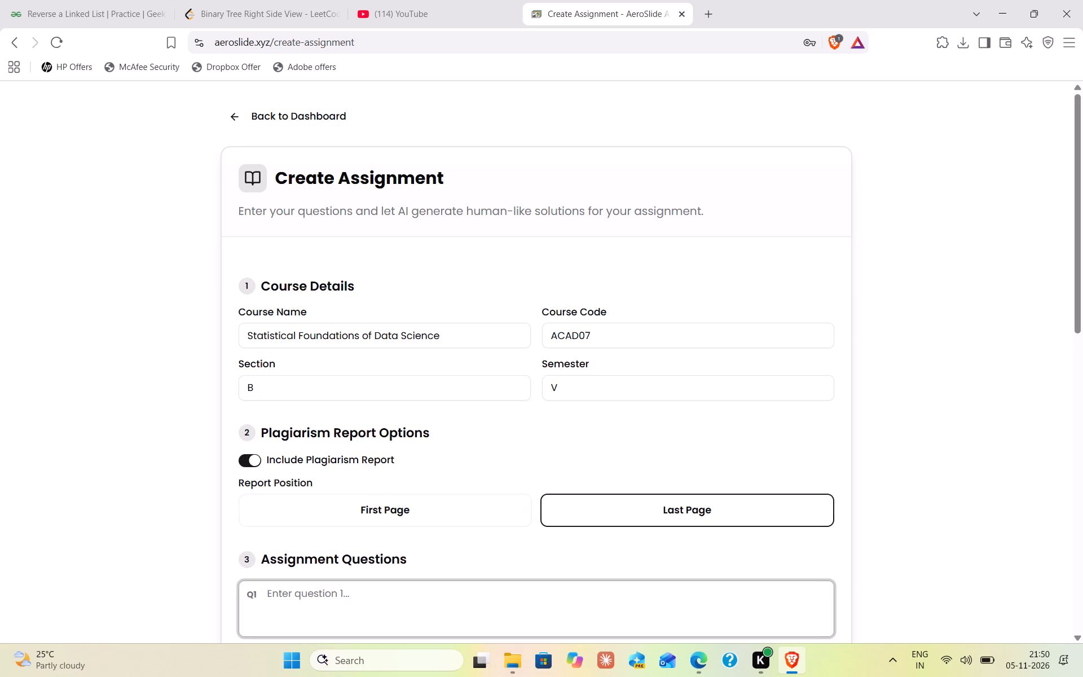
{"action": "key", "text": "ctrl+v"}
{"action": "scroll", "coordinate": [334, 586], "scroll_direction": "down", "scroll_amount": 1}
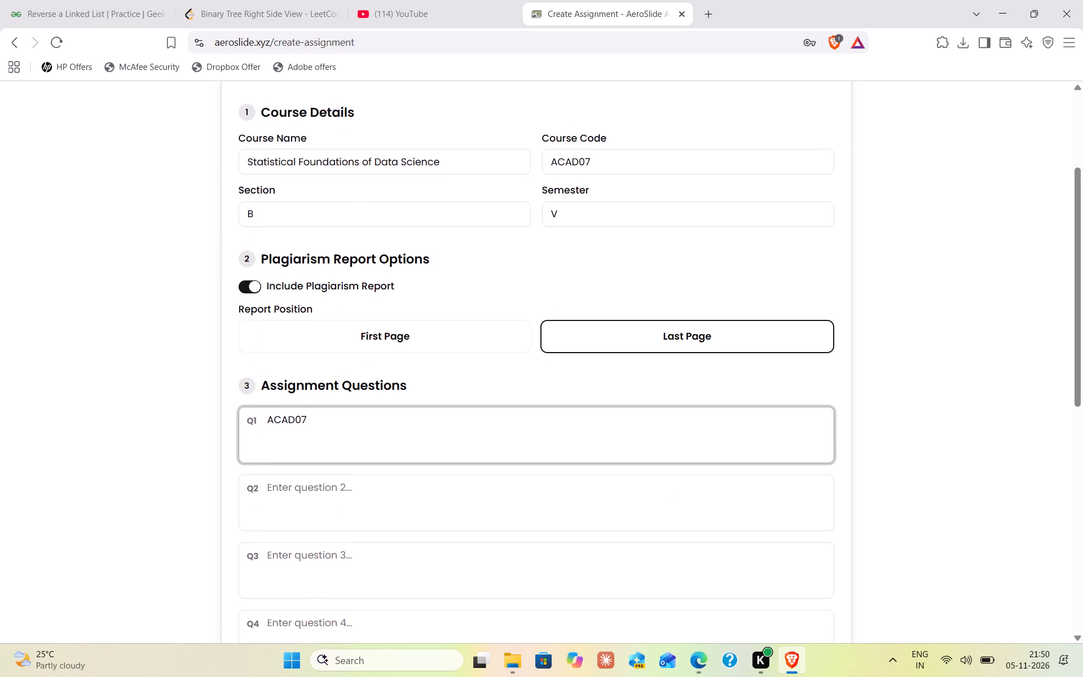
{"action": "key", "text": "ctrl+BackSpace"}
{"action": "key", "text": "super+v"}
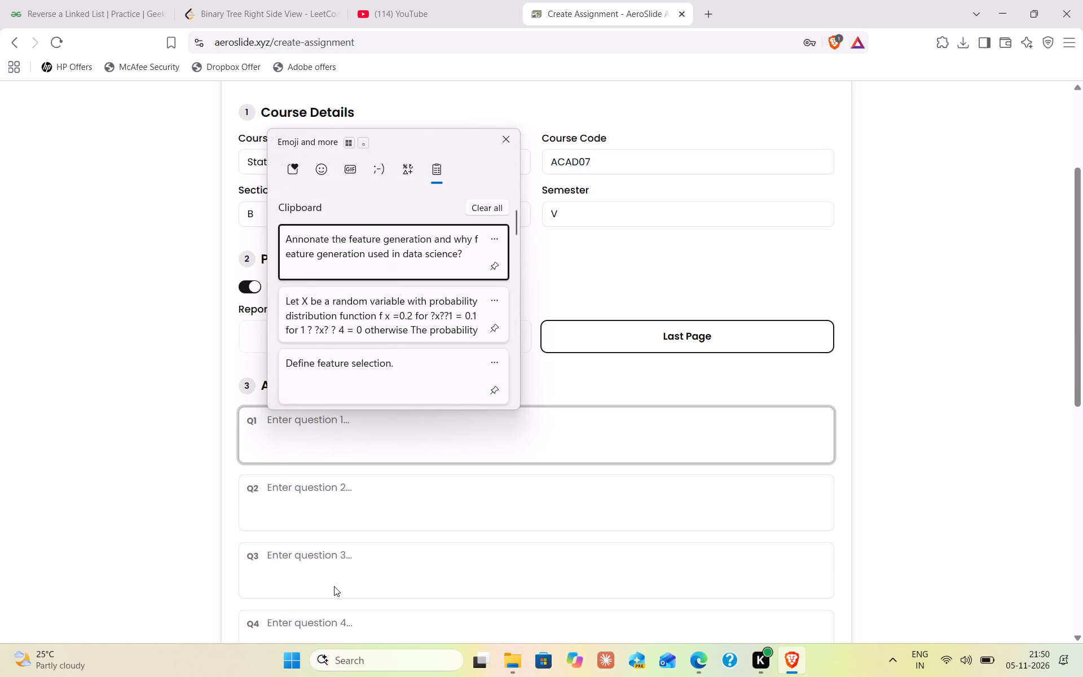
{"action": "left_click", "coordinate": [416, 250]}
{"action": "key", "text": "ctrl+v"}
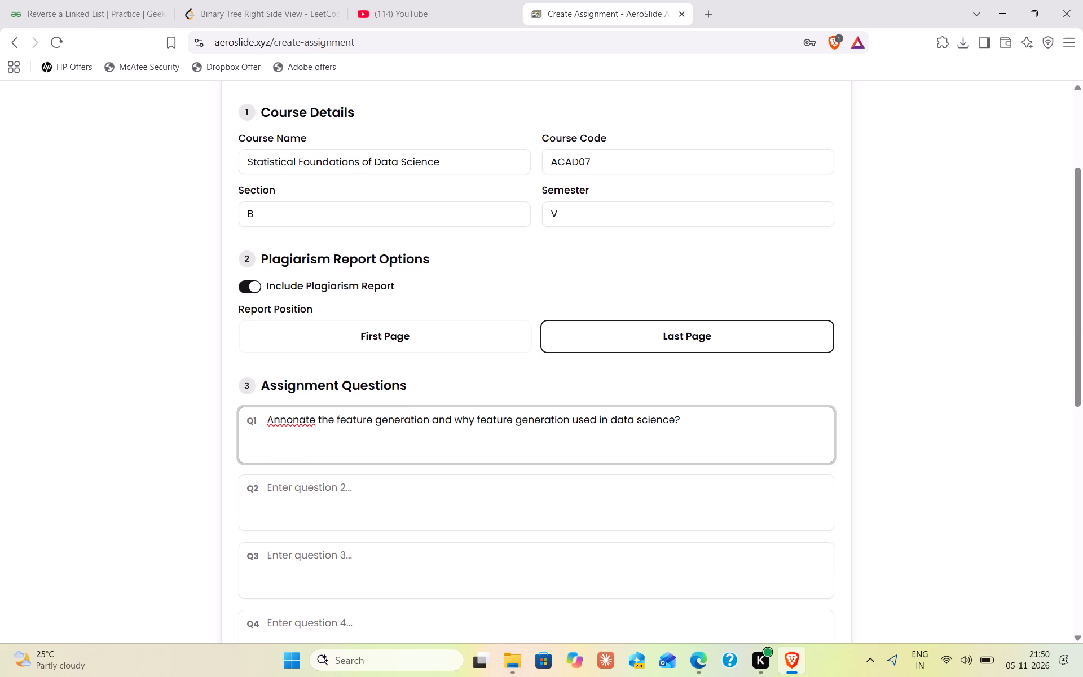
Fill Q2 with the copied random variable probability problem and Q3 with "Define feature selection.".
{"action": "left_click", "coordinate": [340, 499]}
{"action": "key", "text": "super+v"}
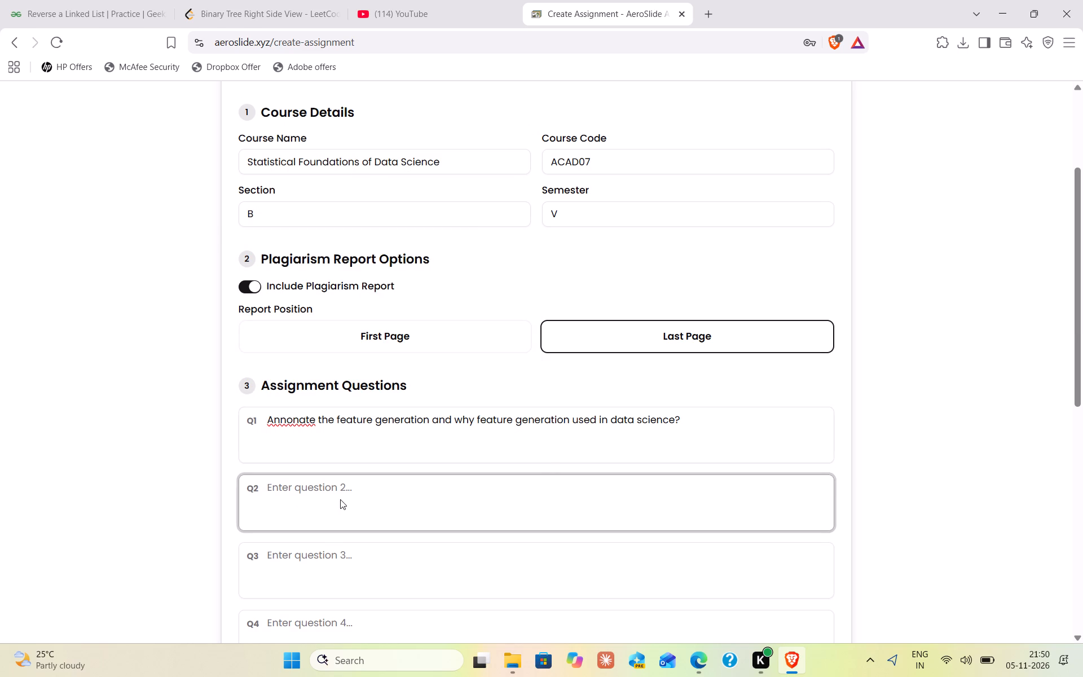
{"action": "left_click", "coordinate": [381, 363]}
{"action": "key", "text": "ctrl+v"}
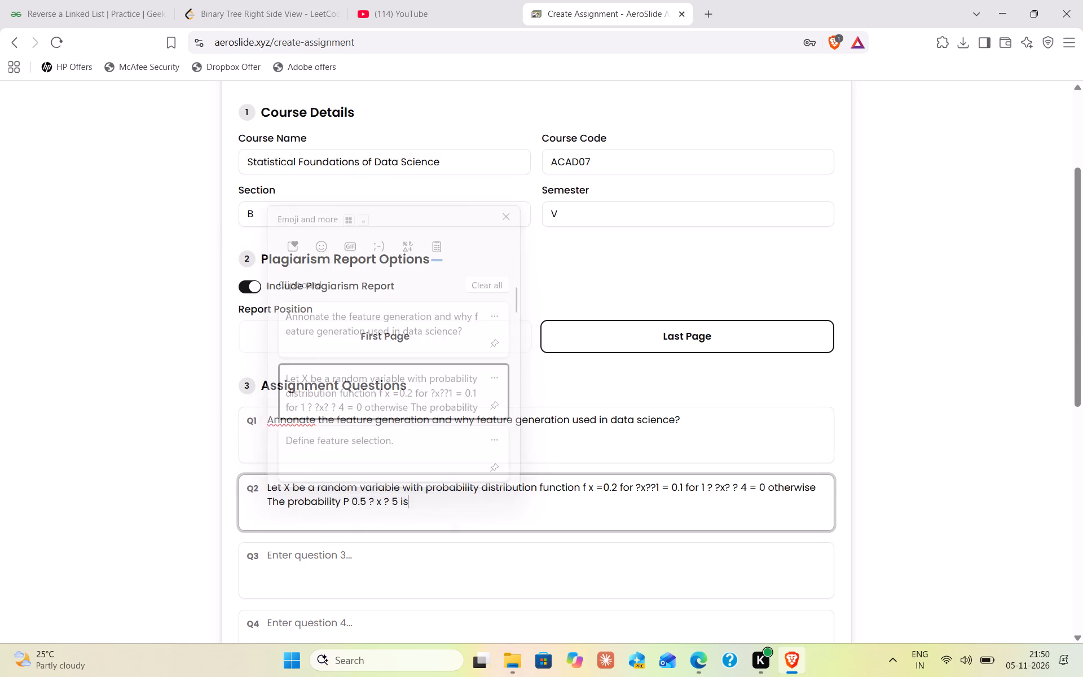
{"action": "left_click", "coordinate": [319, 548]}
{"action": "key", "text": "super+v"}
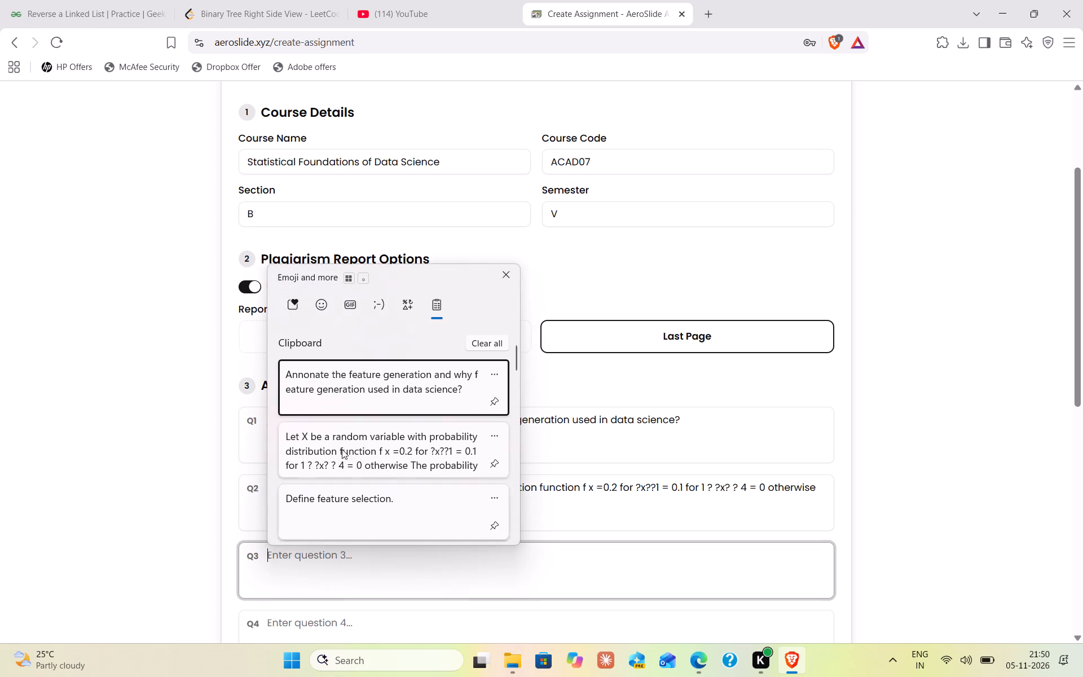
{"action": "left_click", "coordinate": [332, 496]}
{"action": "key", "text": "ctrl+v"}
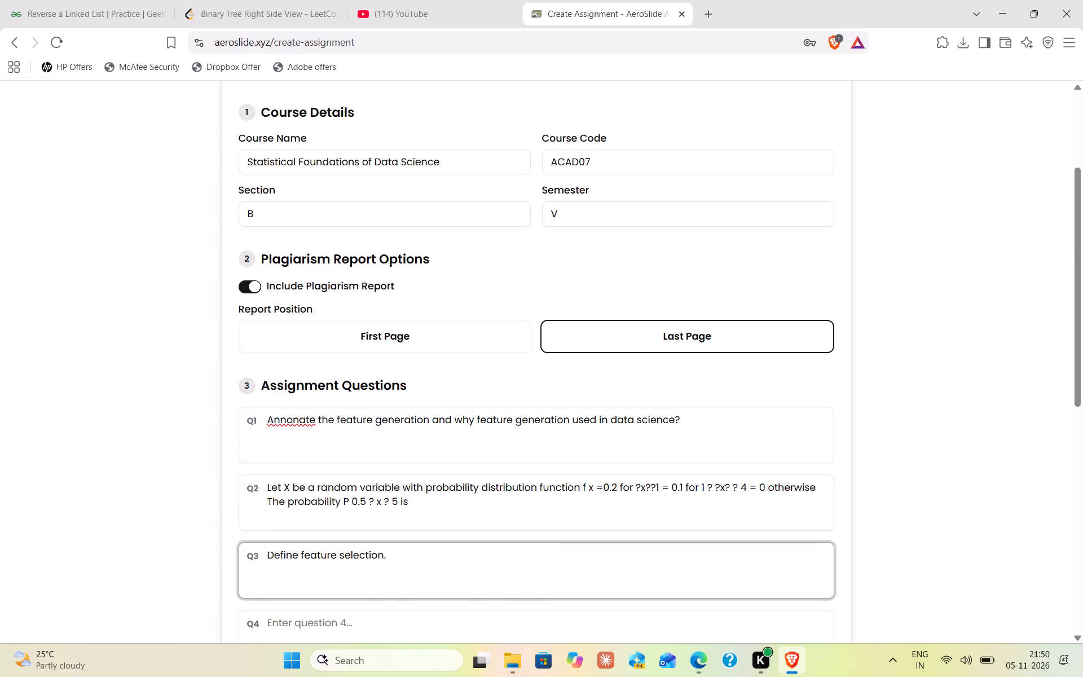
Fill Q4 with the copied question "Explain the role of Statistics in Data Science.".
{"action": "scroll", "coordinate": [332, 496], "scroll_direction": "down", "scroll_amount": 2}
{"action": "left_click", "coordinate": [364, 421]}
{"action": "key", "text": "super+v"}
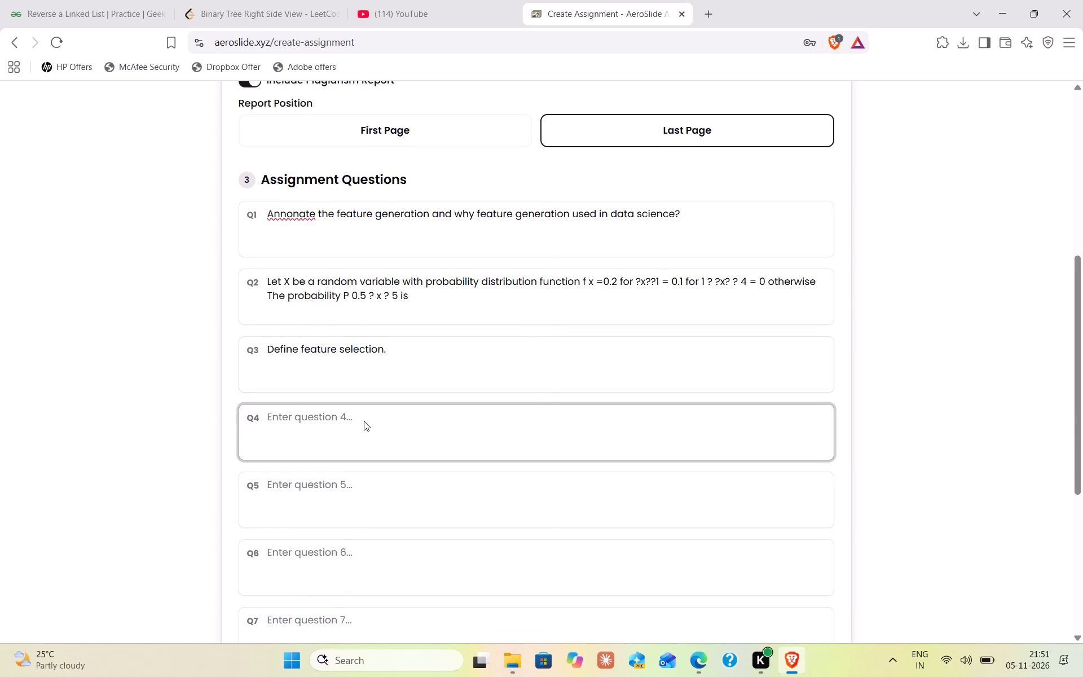
{"action": "scroll", "coordinate": [370, 336], "scroll_direction": "down", "scroll_amount": 1}
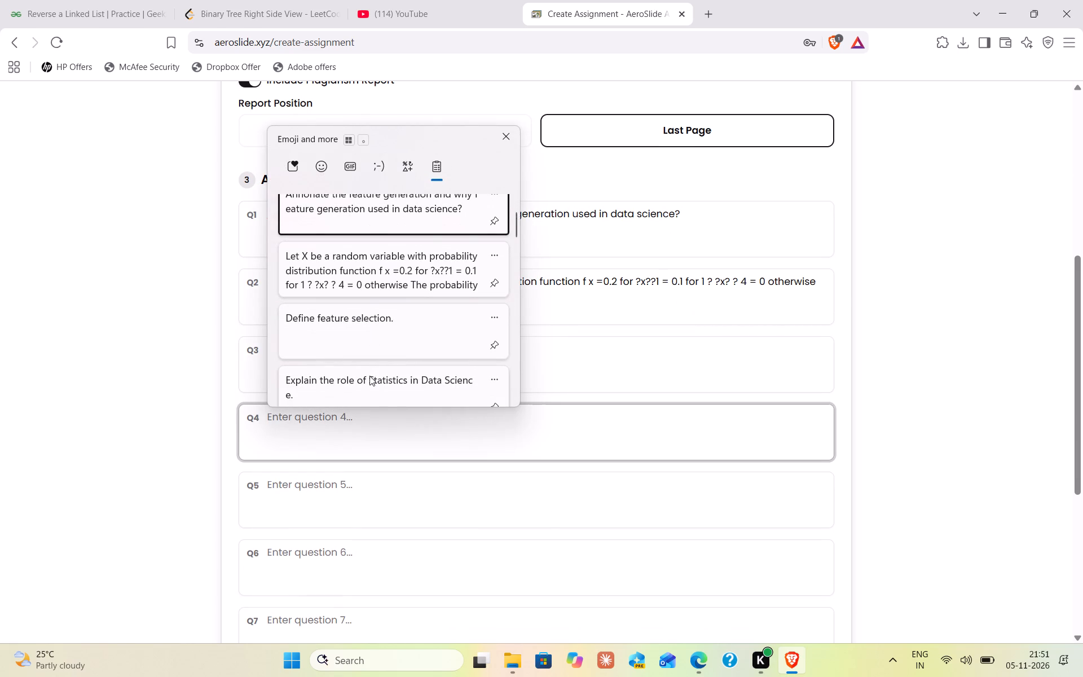
{"action": "left_click", "coordinate": [369, 376]}
{"action": "key", "text": "ctrl+v"}
Fill Q5 with the copied question "Explain the rules of probability in detail.".
{"action": "left_click", "coordinate": [325, 491]}
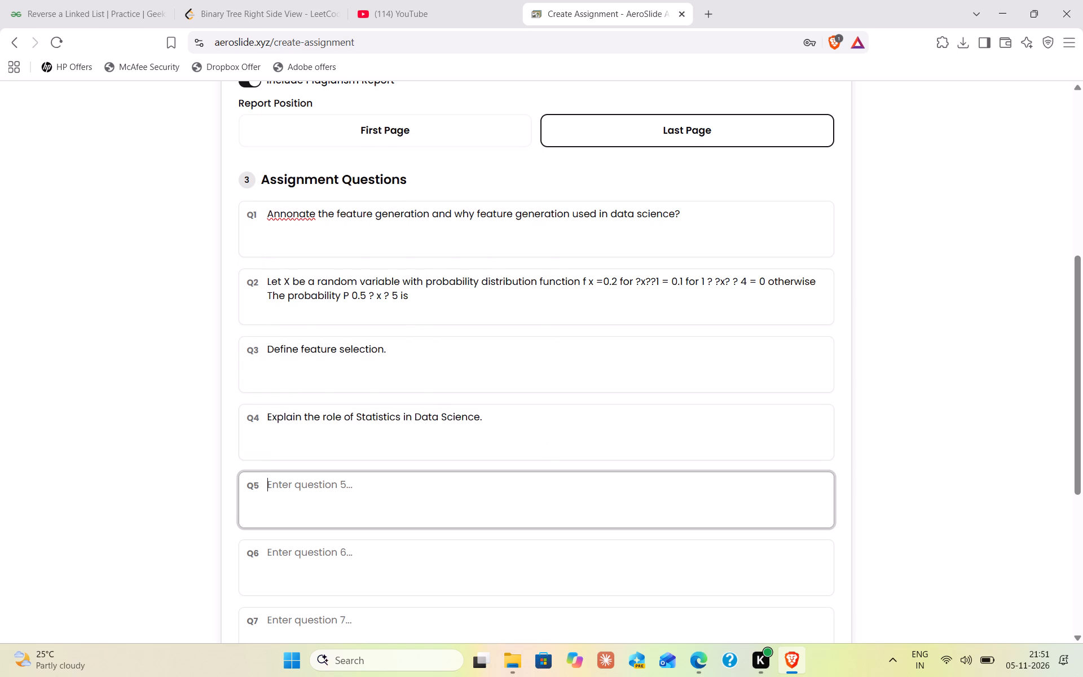
{"action": "key", "text": "super+v"}
{"action": "scroll", "coordinate": [351, 396], "scroll_direction": "down", "scroll_amount": 1}
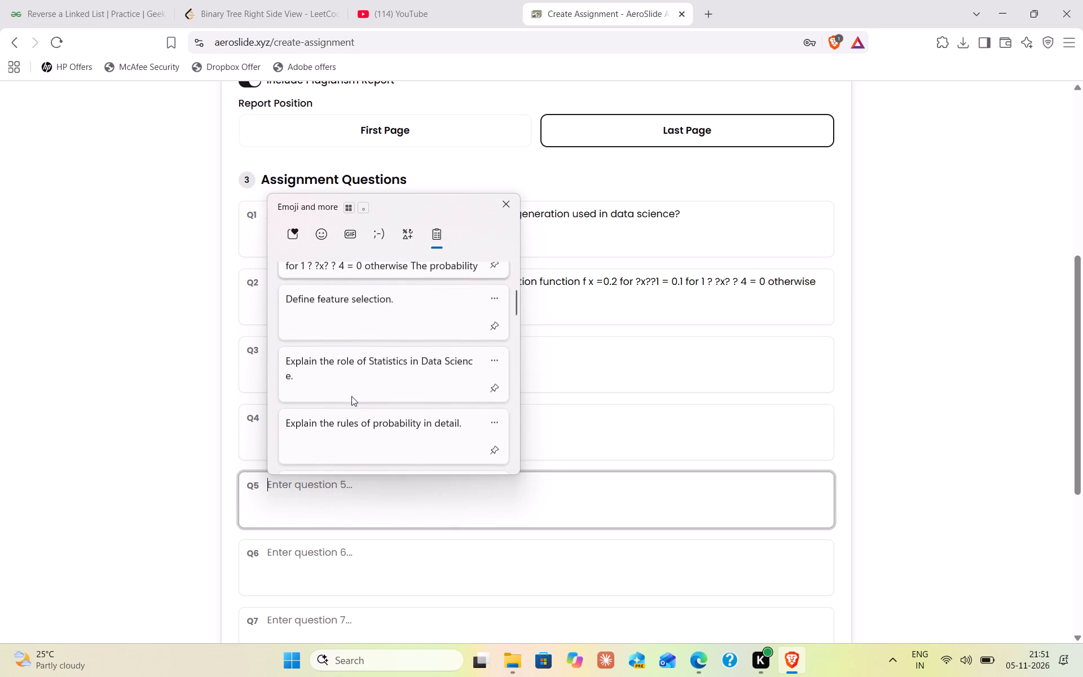
{"action": "left_click", "coordinate": [350, 423]}
{"action": "key", "text": "ctrl+v"}
Fill Q6 with the copied question "What are the Properties of Point Estimators?".
{"action": "left_click", "coordinate": [297, 546]}
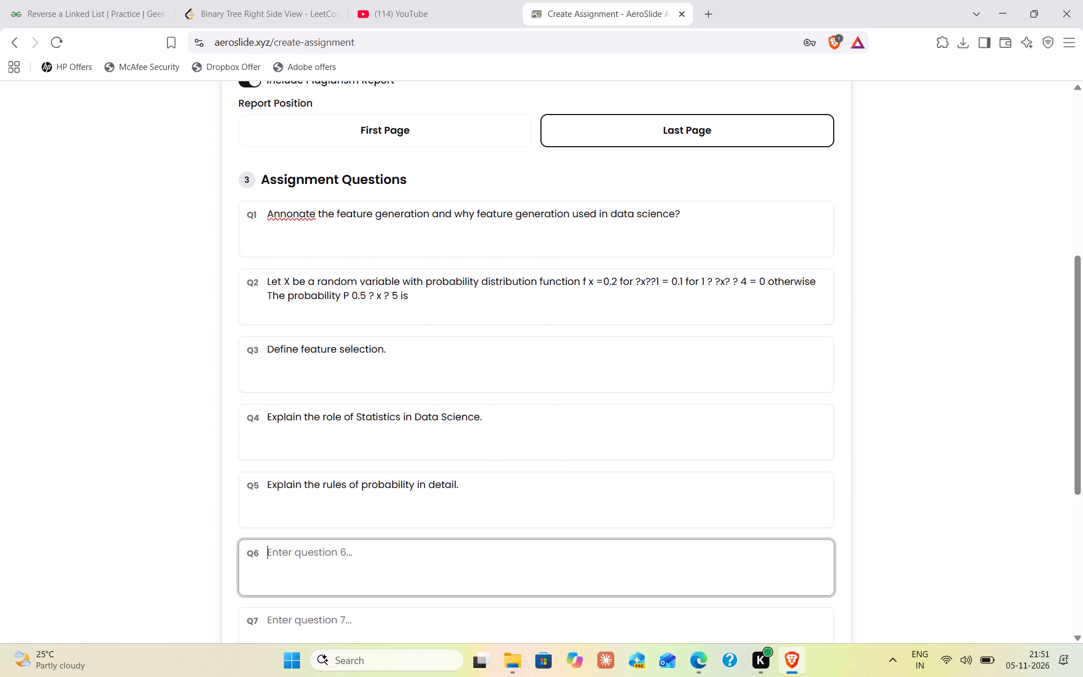
{"action": "key", "text": "super+v"}
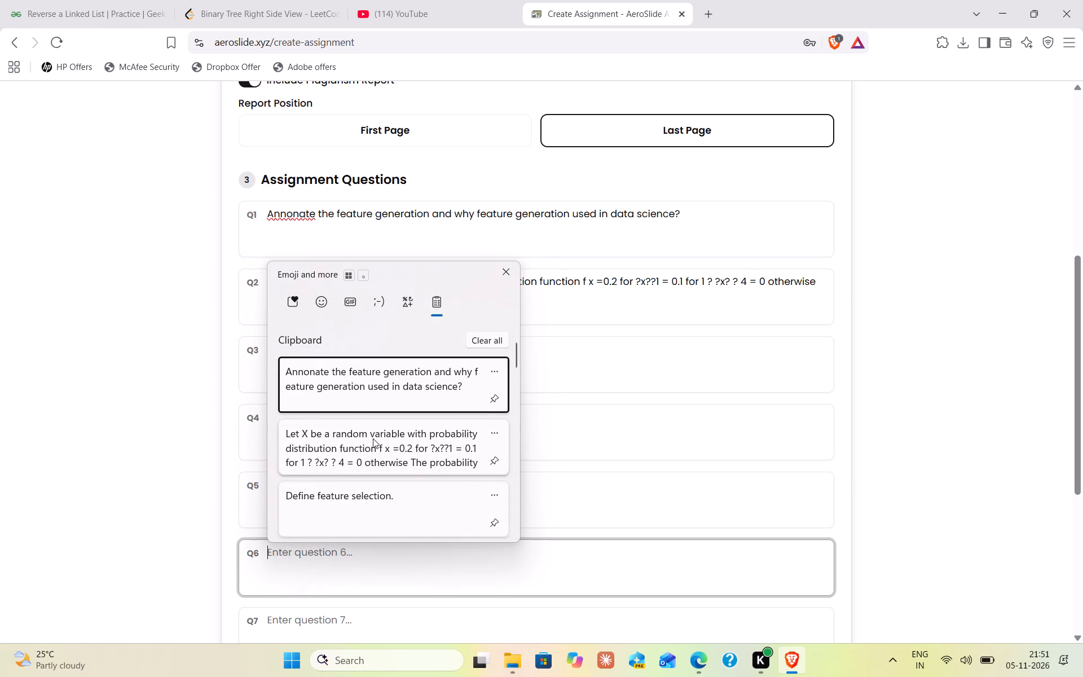
{"action": "scroll", "coordinate": [373, 438], "scroll_direction": "down", "scroll_amount": 3}
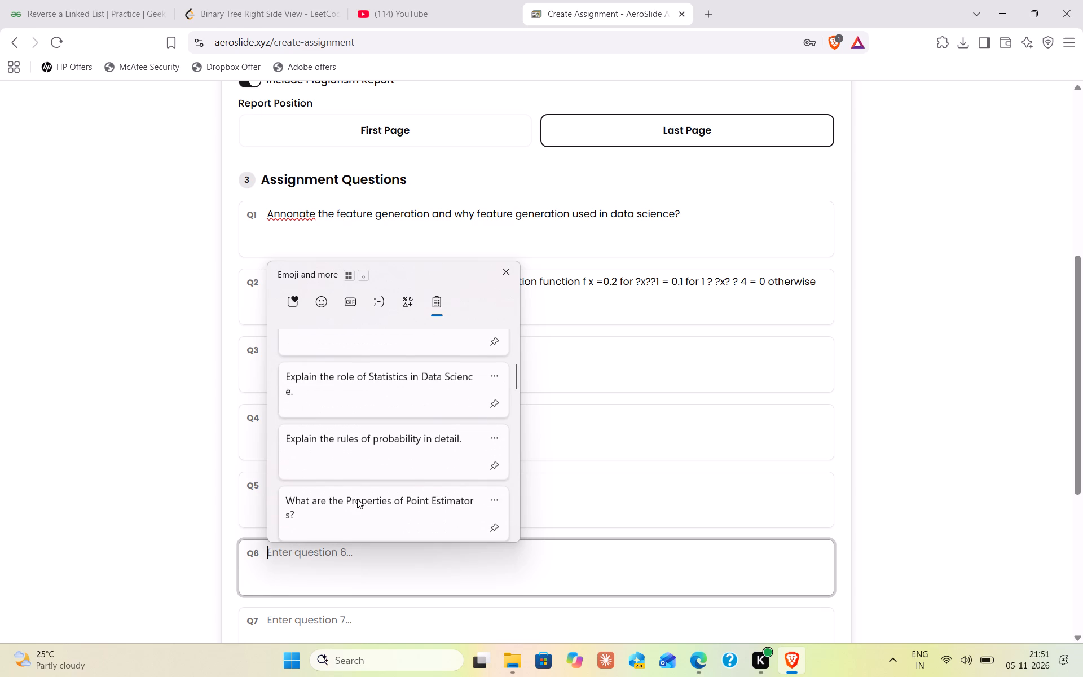
{"action": "left_click", "coordinate": [357, 499]}
{"action": "key", "text": "ctrl+v"}
{"action": "scroll", "coordinate": [357, 499], "scroll_direction": "down", "scroll_amount": 1}
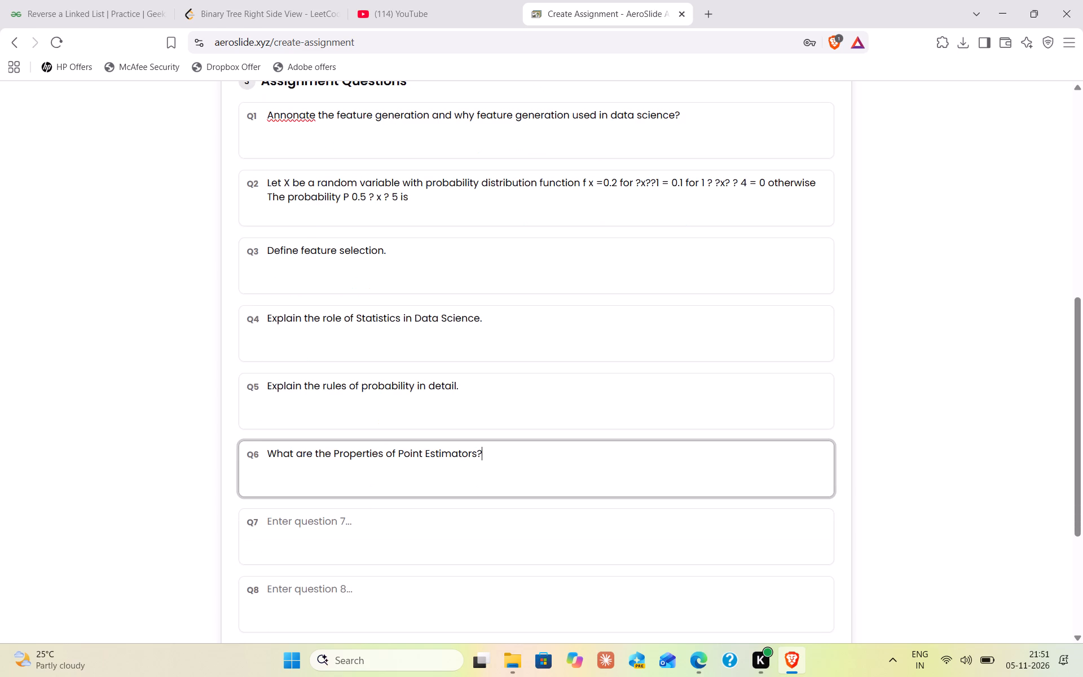
Fill Q7 with the copied question "What are bar graphs used for?".
{"action": "left_click", "coordinate": [354, 516]}
{"action": "key", "text": "super+v"}
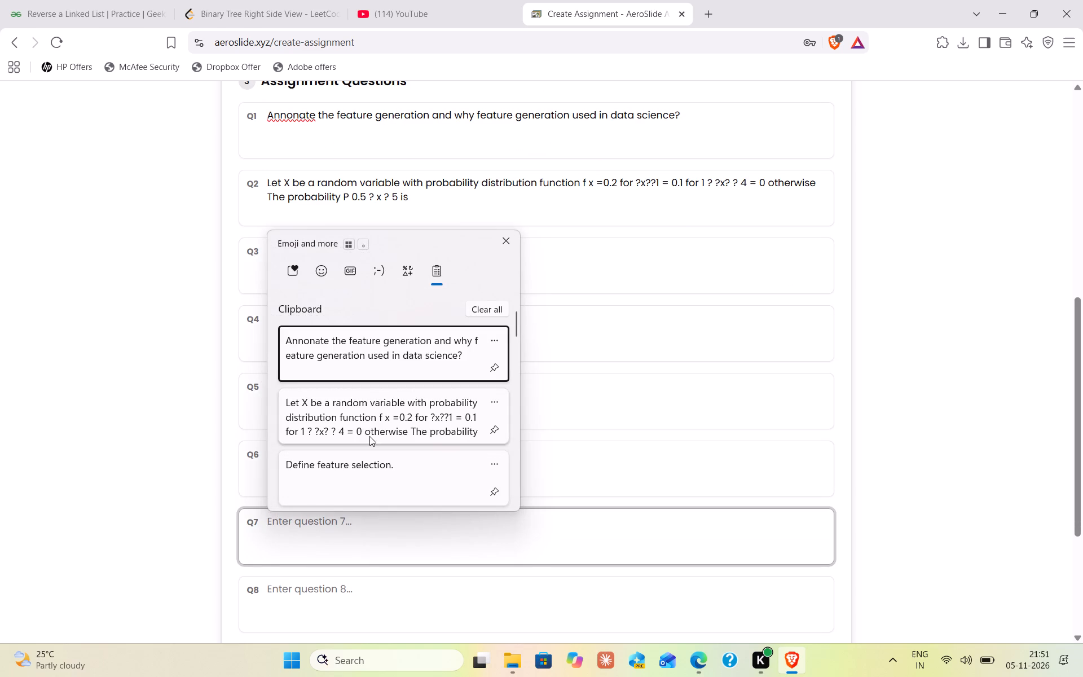
{"action": "scroll", "coordinate": [369, 436], "scroll_direction": "down", "scroll_amount": 3}
{"action": "left_click", "coordinate": [369, 436]}
{"action": "key", "text": "ctrl+v"}
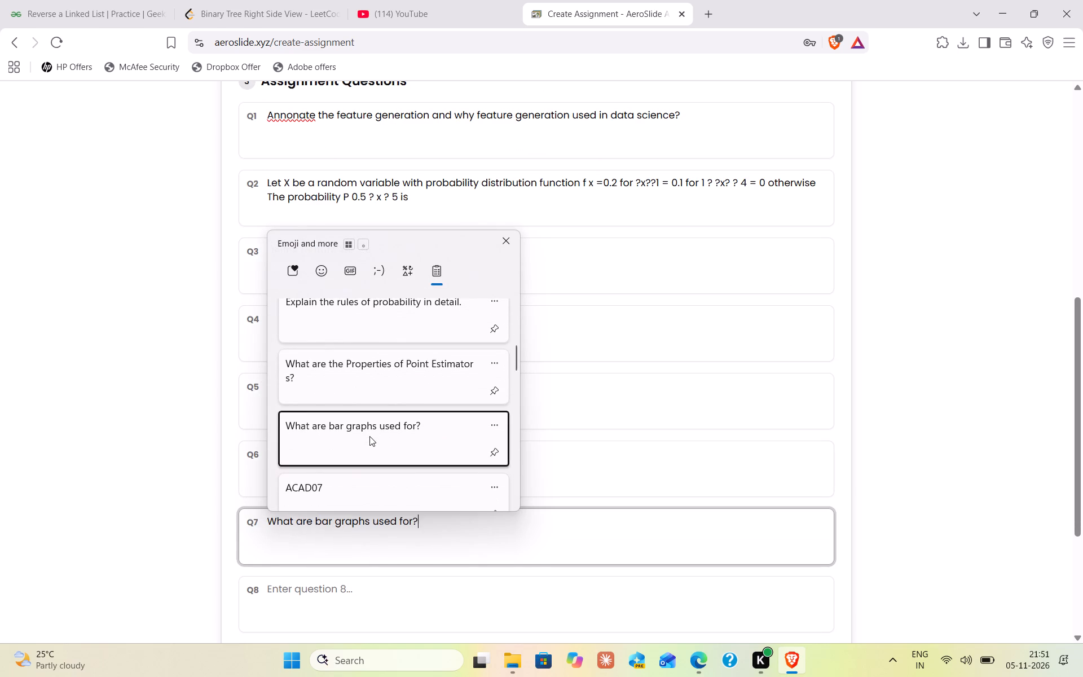
Switch to Microsoft Edge and copy ACAD07 questions 10, 9 and 8 one by one from the AAT-II page.
{"action": "left_click", "coordinate": [703, 657]}
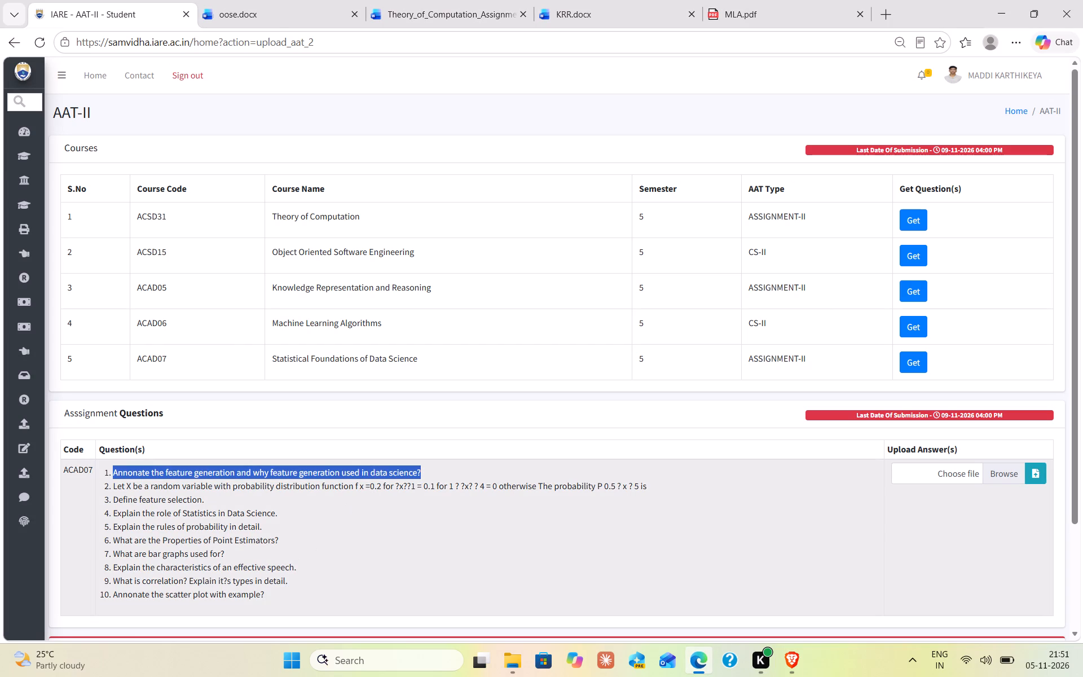
{"action": "left_click_drag", "start_coordinate": [115, 594], "coordinate": [226, 589]}
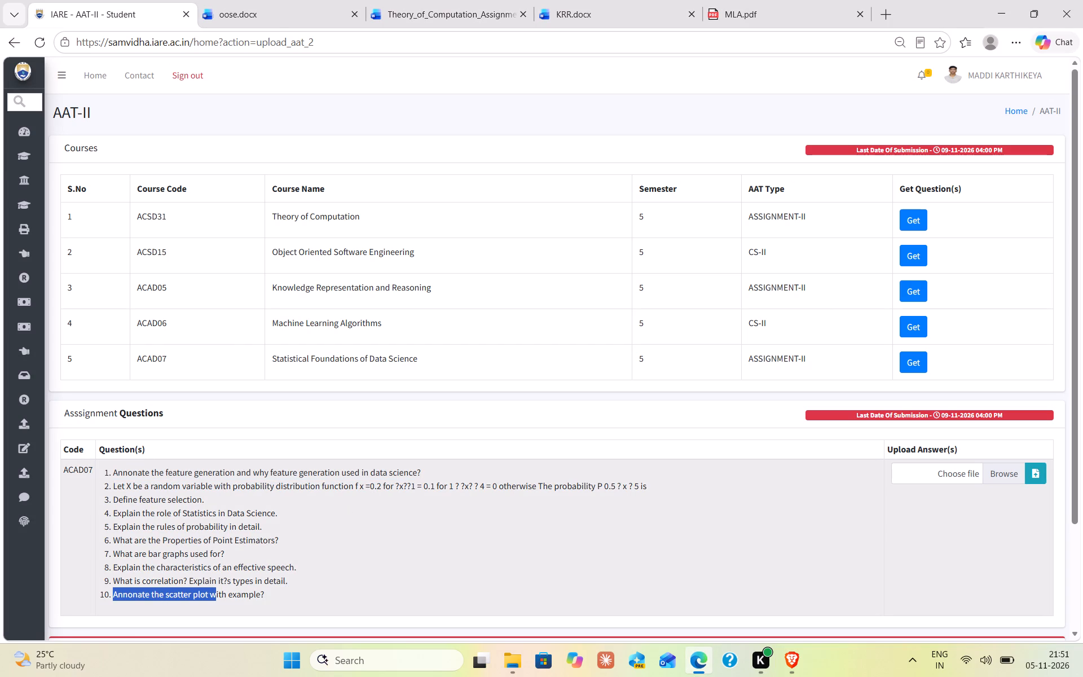
{"action": "left_click_drag", "start_coordinate": [226, 589], "coordinate": [270, 594]}
{"action": "left_click", "coordinate": [297, 543]}
{"action": "left_click_drag", "start_coordinate": [292, 579], "coordinate": [117, 579]}
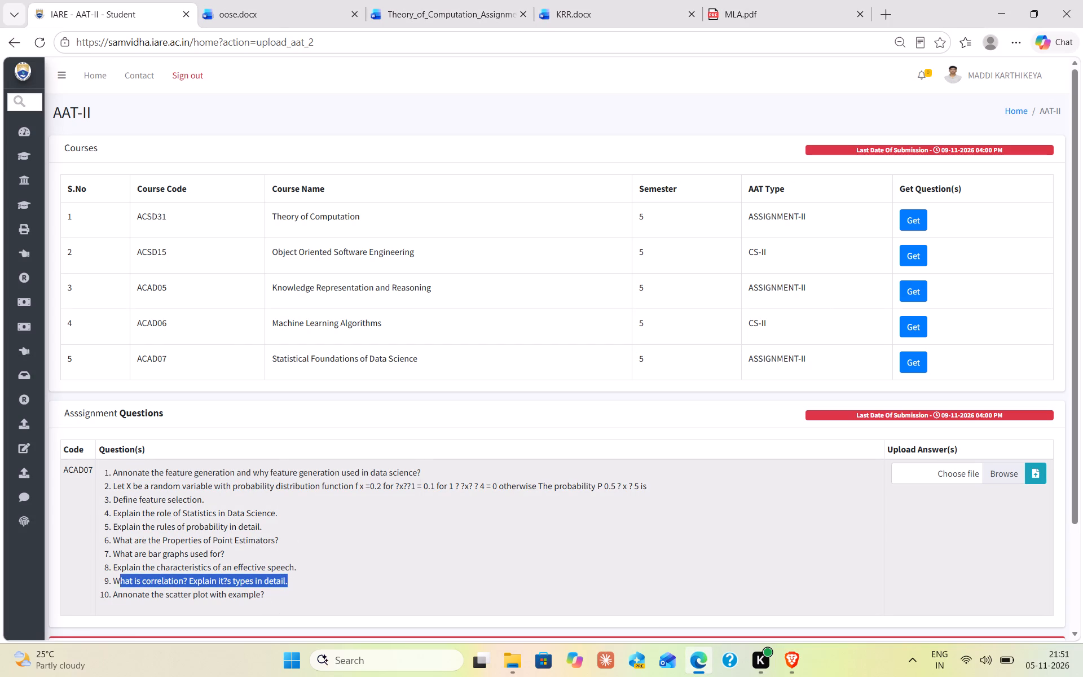
{"action": "left_click_drag", "start_coordinate": [117, 579], "coordinate": [113, 578]}
{"action": "left_click", "coordinate": [144, 520]}
{"action": "left_click_drag", "start_coordinate": [108, 566], "coordinate": [296, 561]}
{"action": "left_click", "coordinate": [329, 511]}
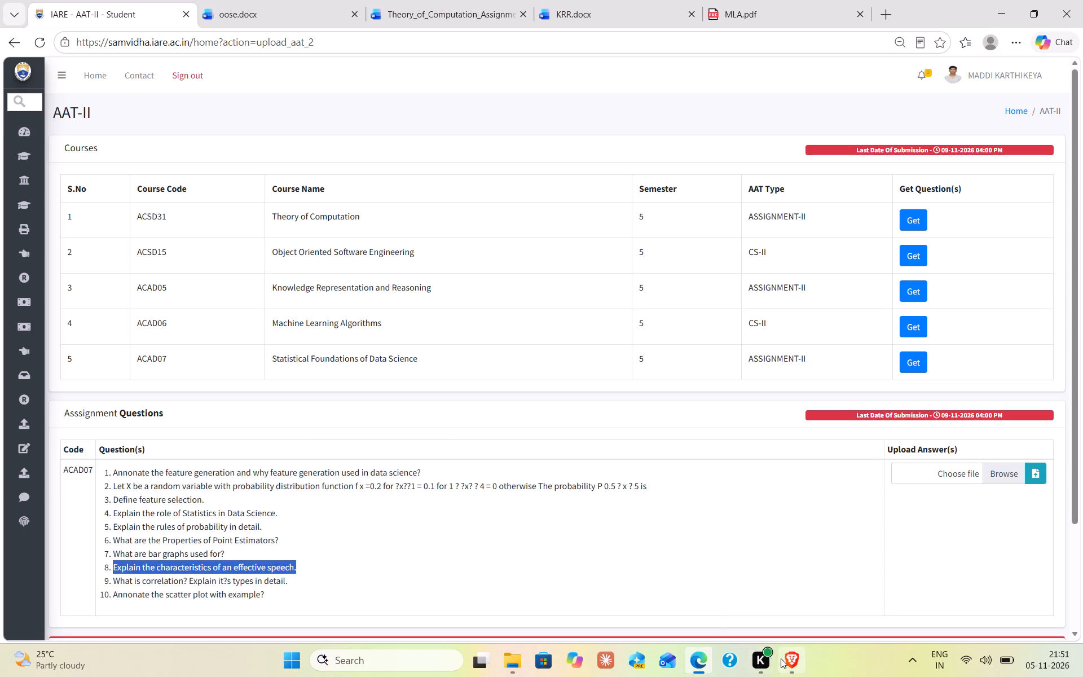
Return to the assignment form in Brave and fill Q8 with "Explain the characteristics of an effective speech.".
{"action": "left_click", "coordinate": [694, 669]}
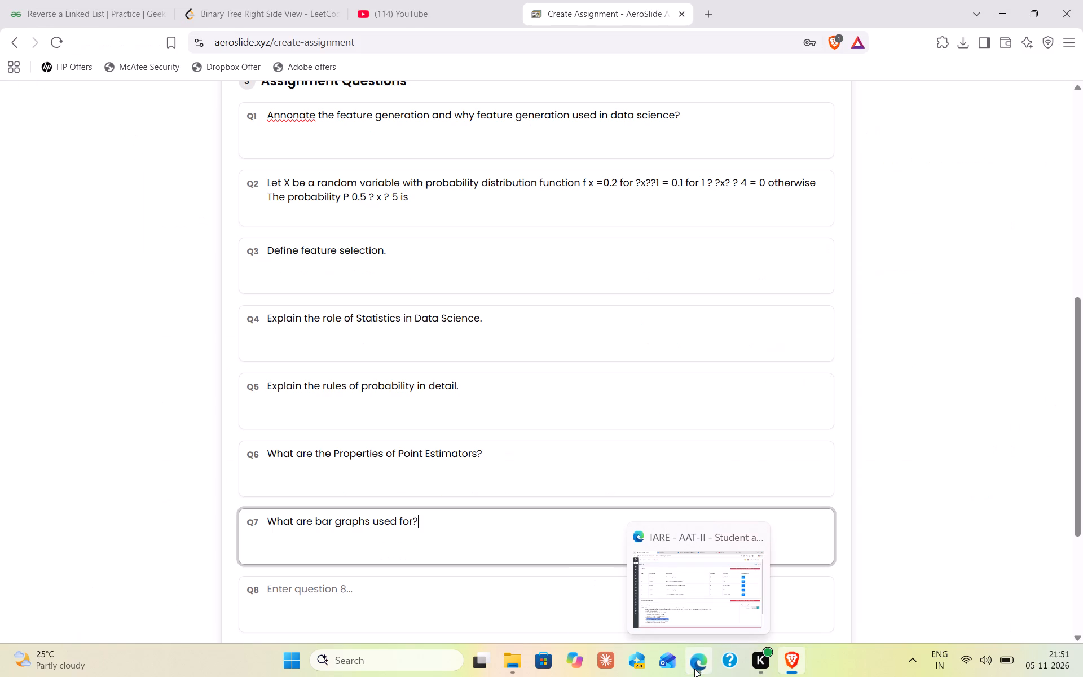
{"action": "left_click", "coordinate": [385, 597]}
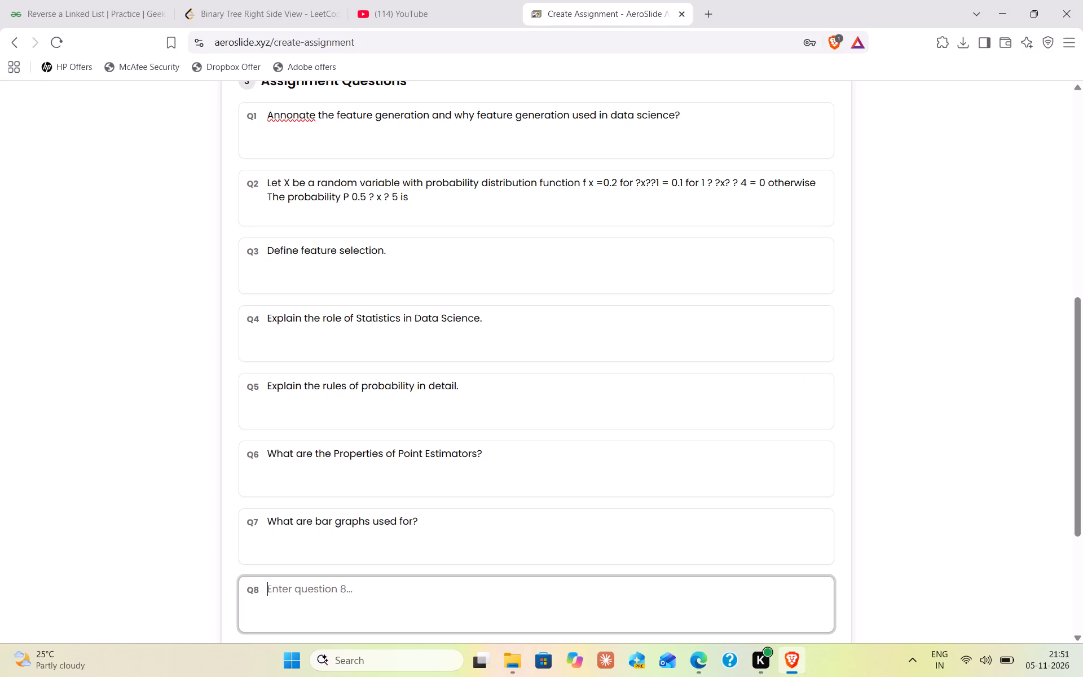
{"action": "key", "text": "ctrl+v"}
Fill Q9 with the copied question "What is correlation? Explain it?s types in detail.".
{"action": "scroll", "coordinate": [385, 597], "scroll_direction": "down", "scroll_amount": 3}
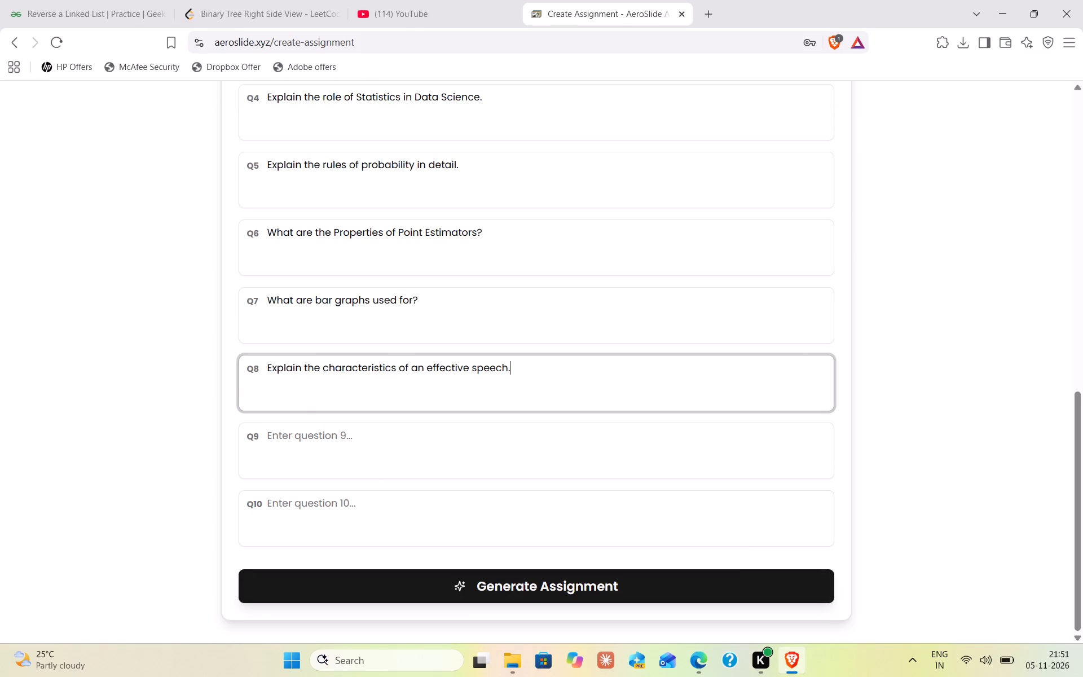
{"action": "left_click", "coordinate": [358, 434]}
{"action": "key", "text": "super+v"}
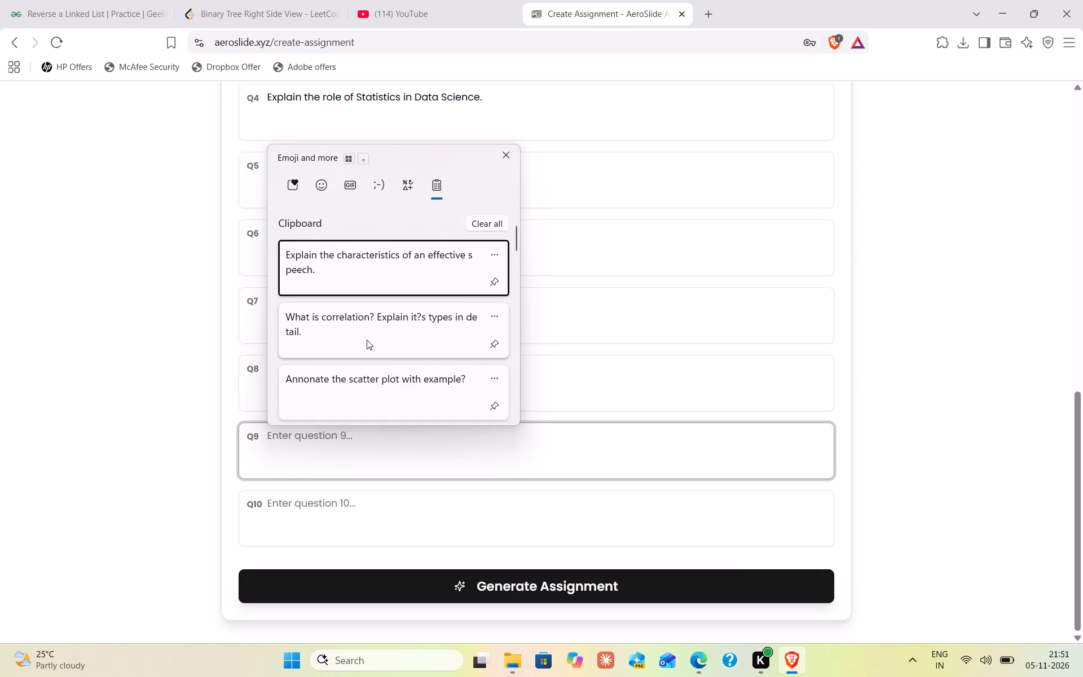
{"action": "left_click_drag", "start_coordinate": [377, 317], "coordinate": [319, 502]}
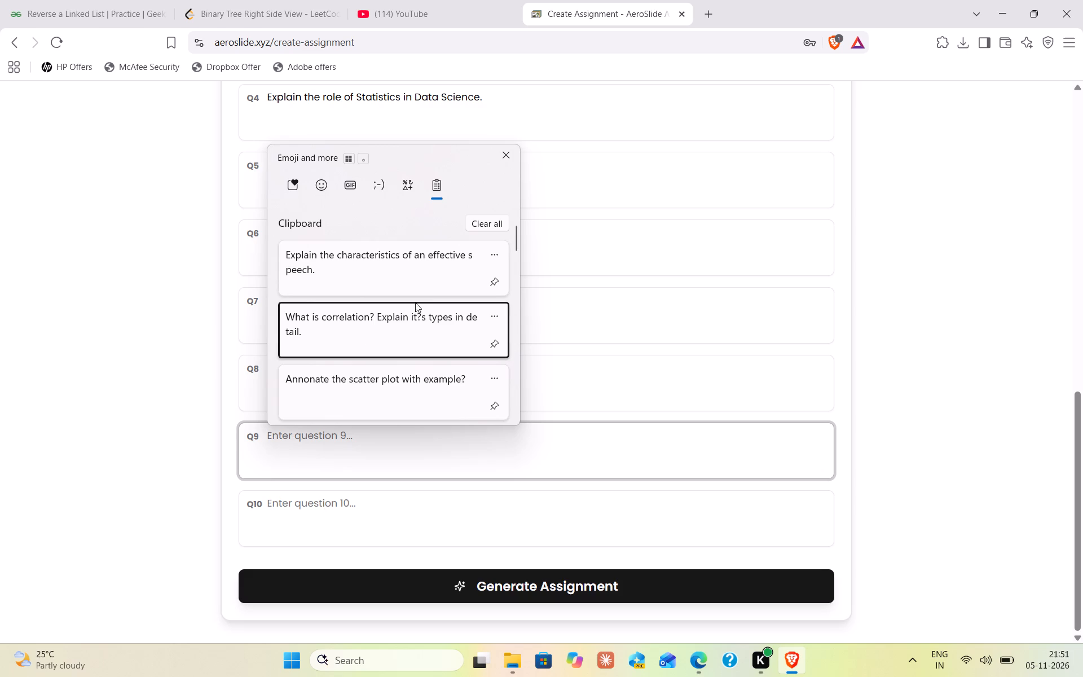
{"action": "left_click", "coordinate": [404, 316]}
{"action": "key", "text": "ctrl+v"}
{"action": "left_click", "coordinate": [340, 495]}
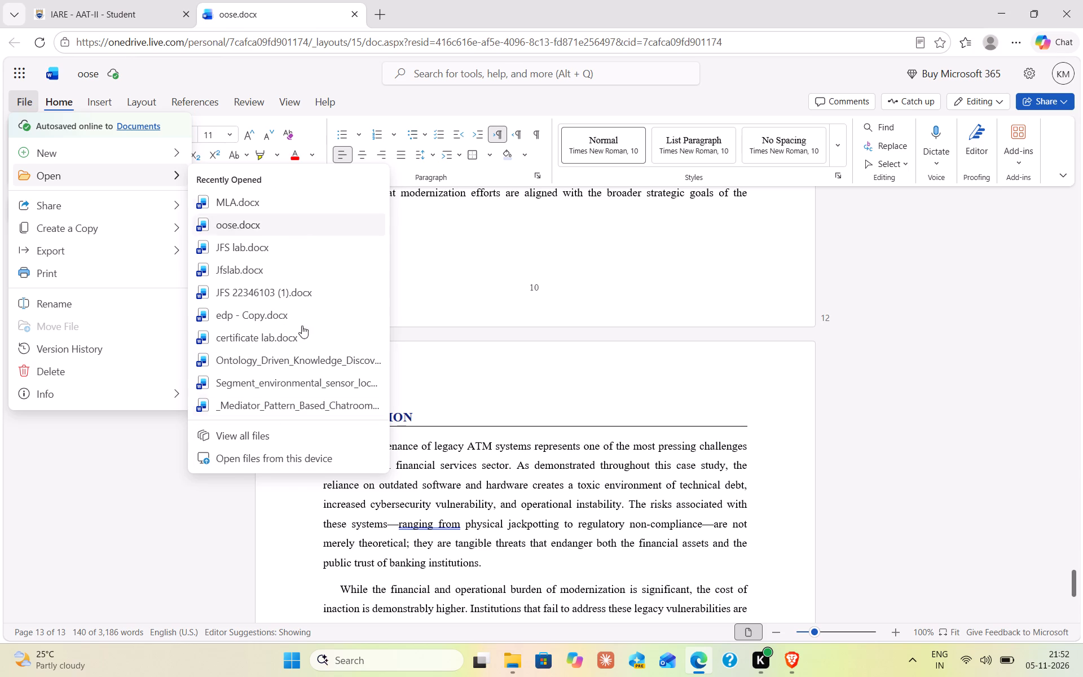
{"action": "left_click", "coordinate": [270, 425]}
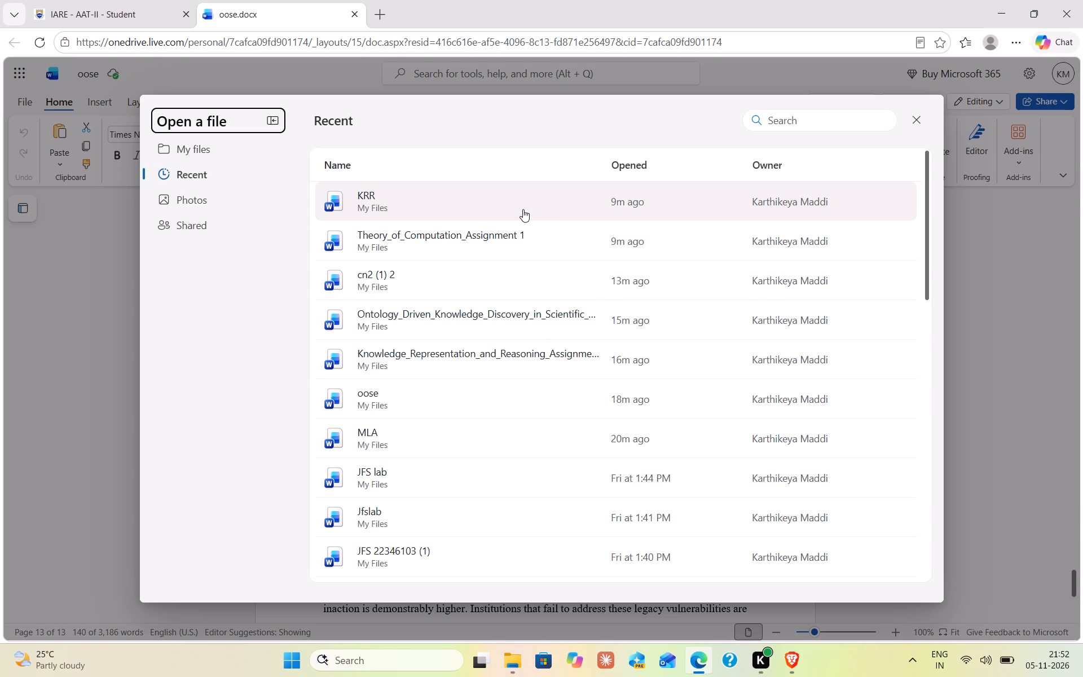
{"action": "double_click", "coordinate": [523, 209]}
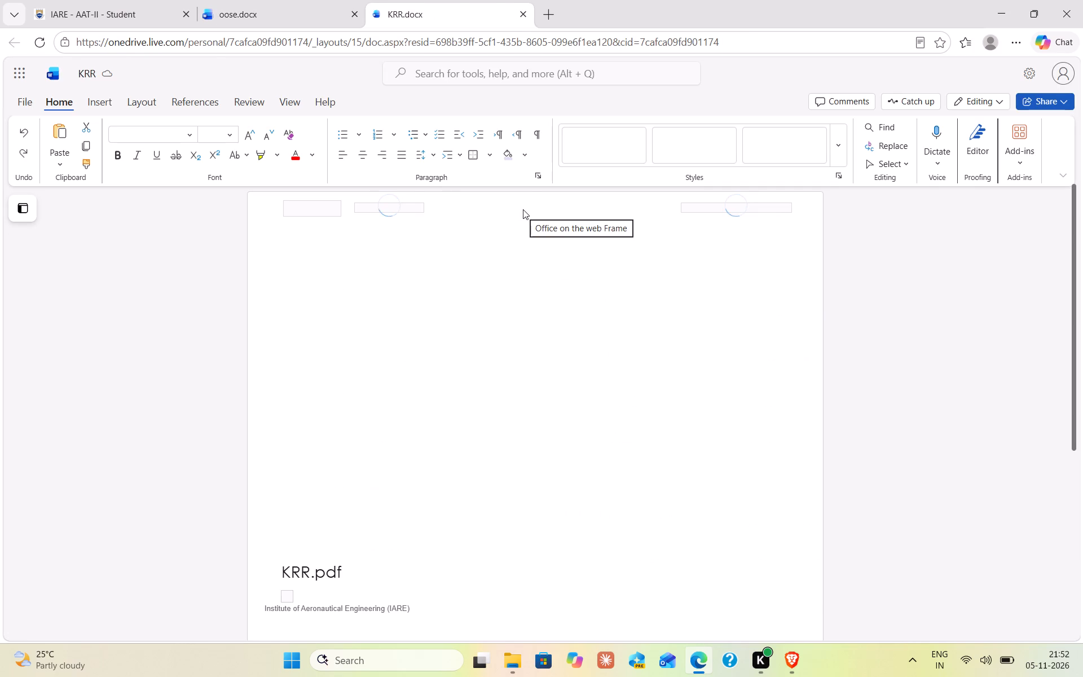
{"action": "scroll", "coordinate": [523, 209], "scroll_direction": "down", "scroll_amount": 4}
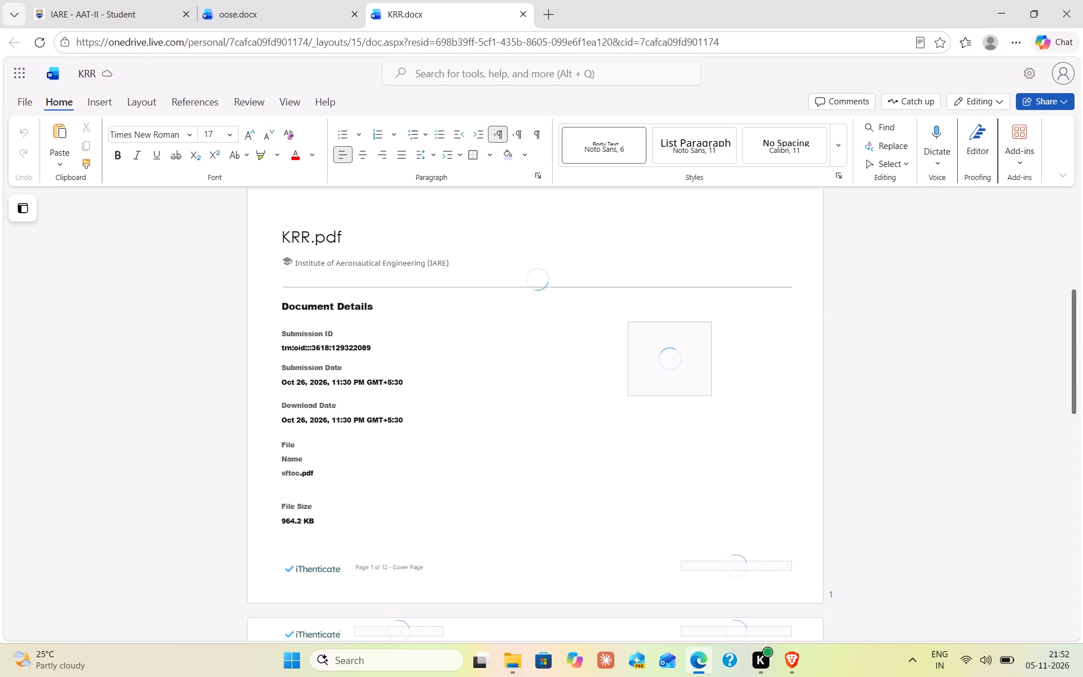
{"action": "scroll", "coordinate": [562, 343], "scroll_direction": "down", "scroll_amount": 4}
{"action": "scroll", "coordinate": [562, 343], "scroll_direction": "up", "scroll_amount": 1}
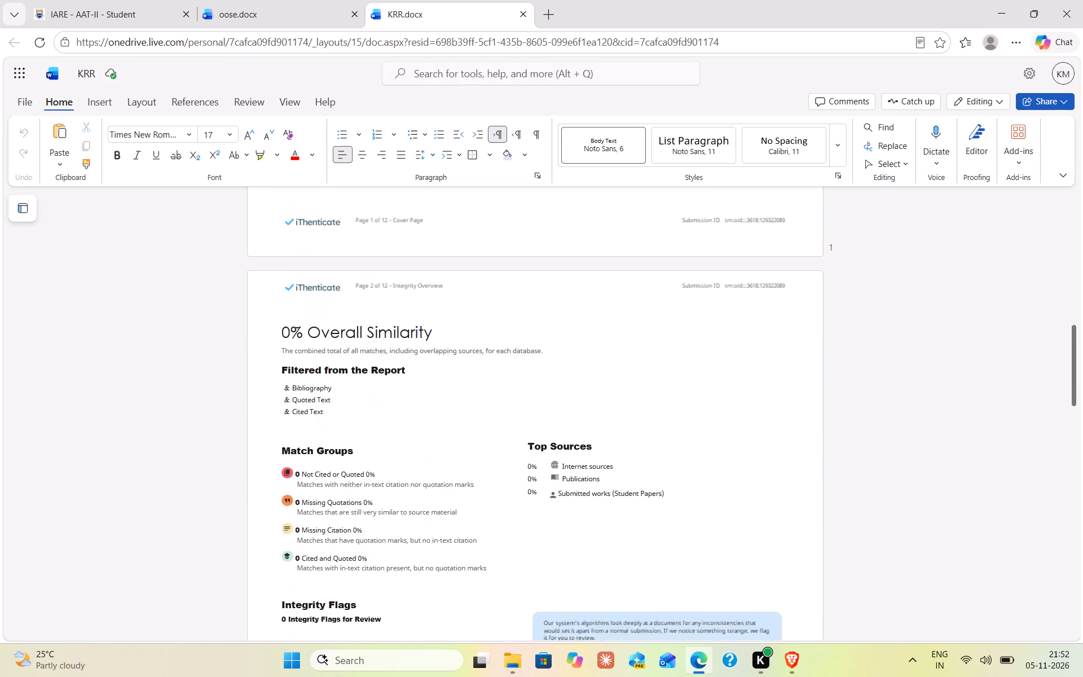
Examine the KRR document from the similarity report pages through the assignment cover page to the first question.
{"action": "scroll", "coordinate": [562, 343], "scroll_direction": "up", "scroll_amount": 4}
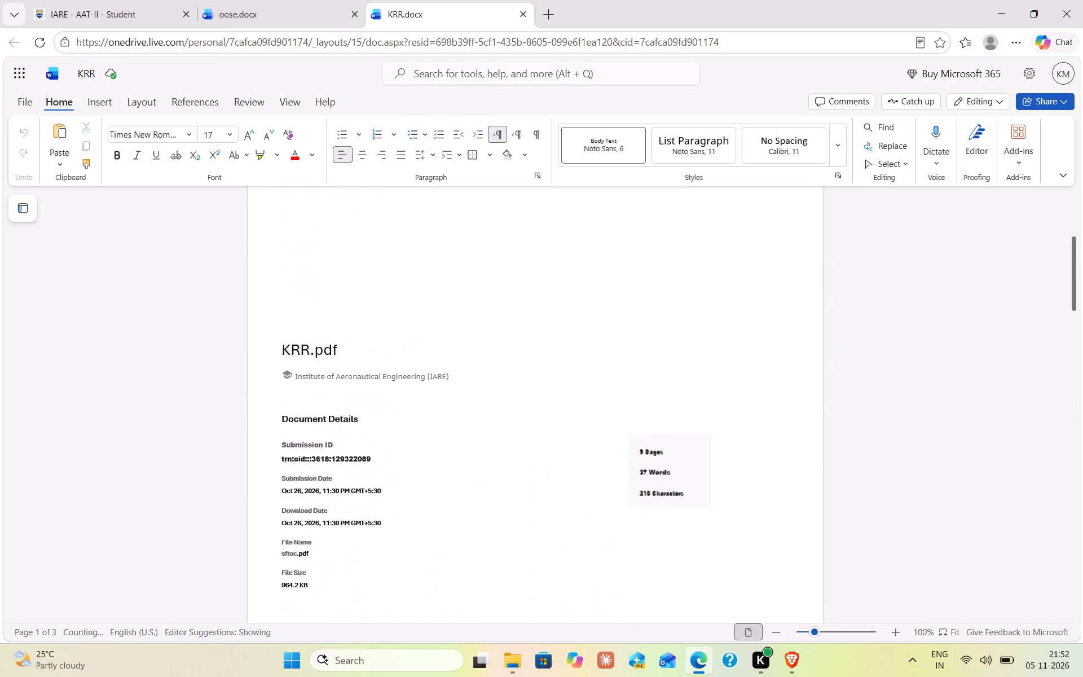
{"action": "scroll", "coordinate": [562, 343], "scroll_direction": "down", "scroll_amount": 7}
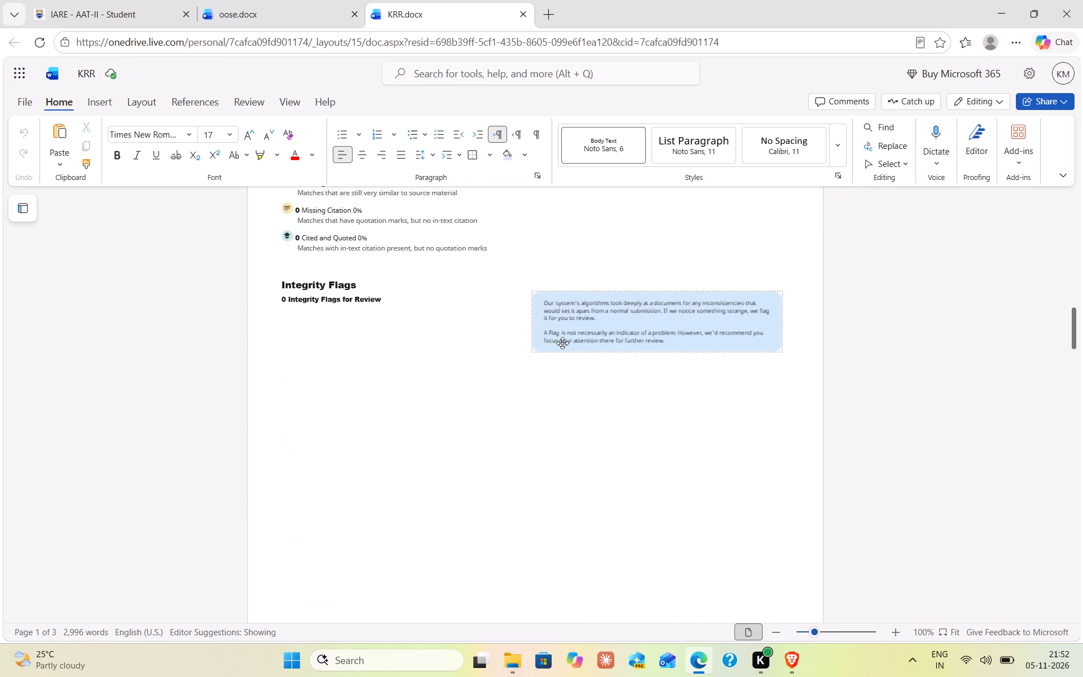
{"action": "scroll", "coordinate": [562, 343], "scroll_direction": "down", "scroll_amount": 5}
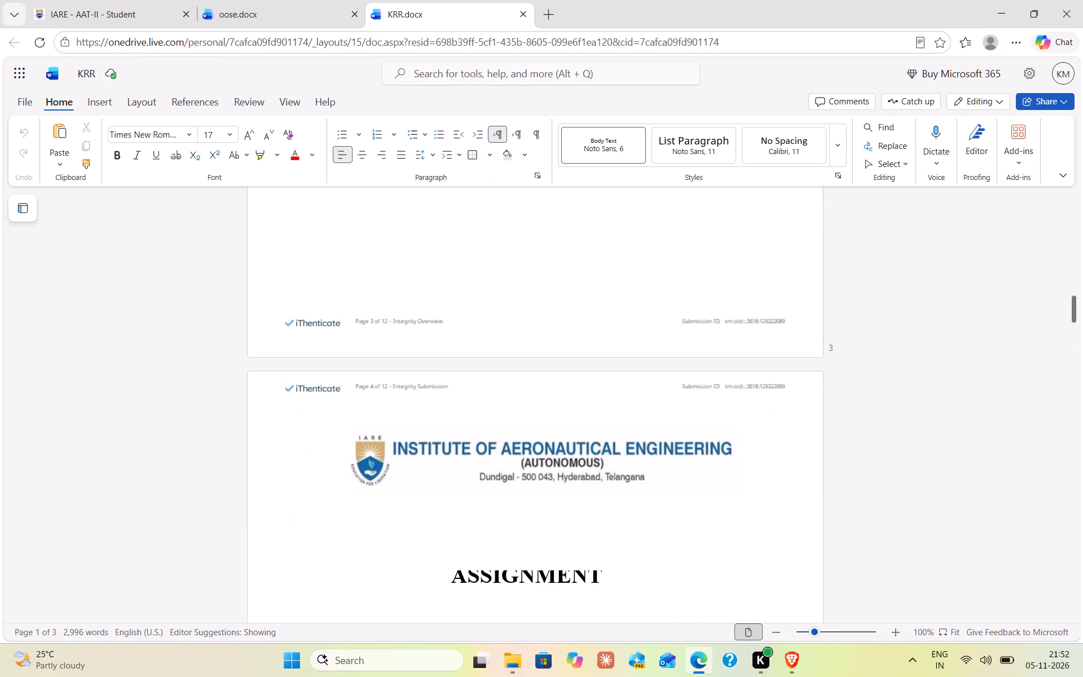
{"action": "scroll", "coordinate": [562, 343], "scroll_direction": "down", "scroll_amount": 3}
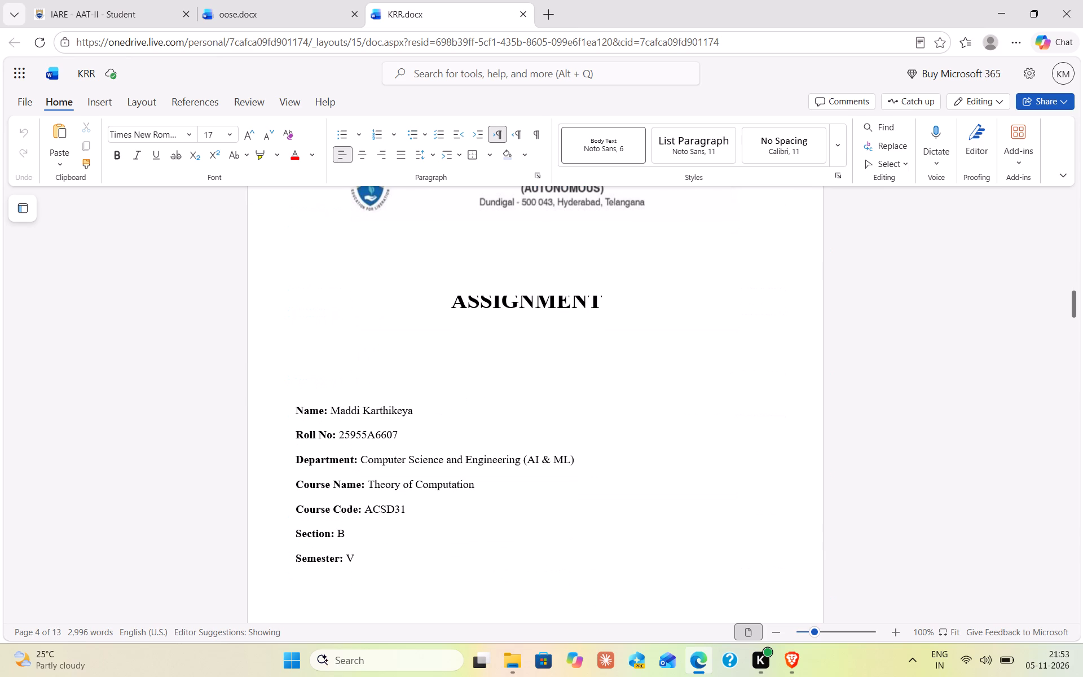
{"action": "scroll", "coordinate": [562, 343], "scroll_direction": "down", "scroll_amount": 1}
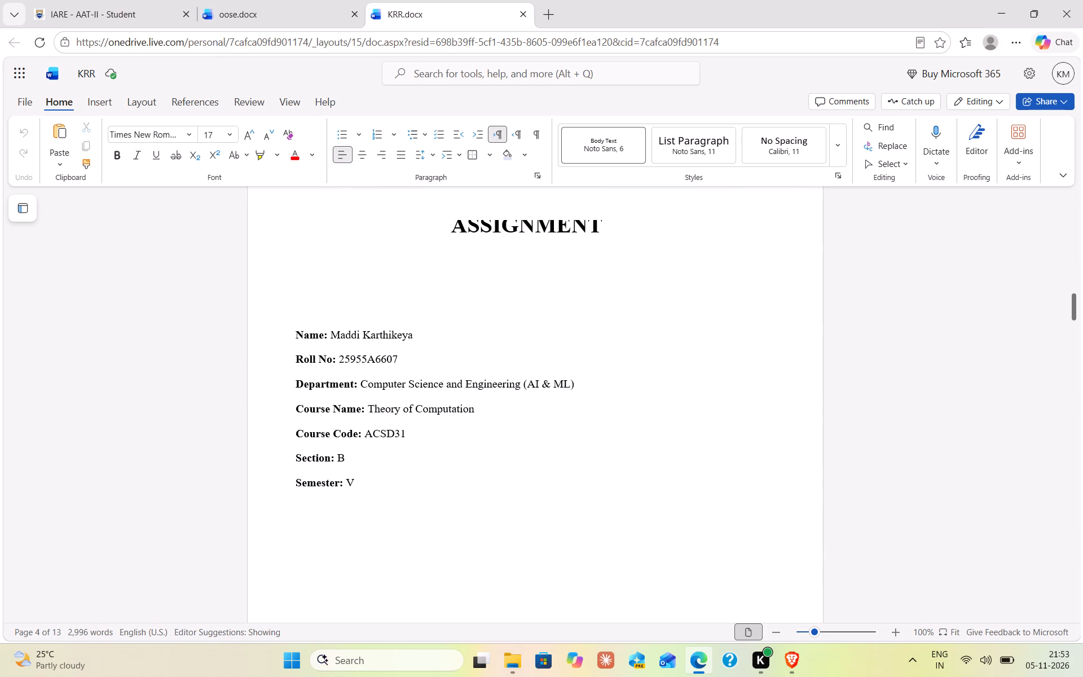
{"action": "scroll", "coordinate": [562, 343], "scroll_direction": "down", "scroll_amount": 5}
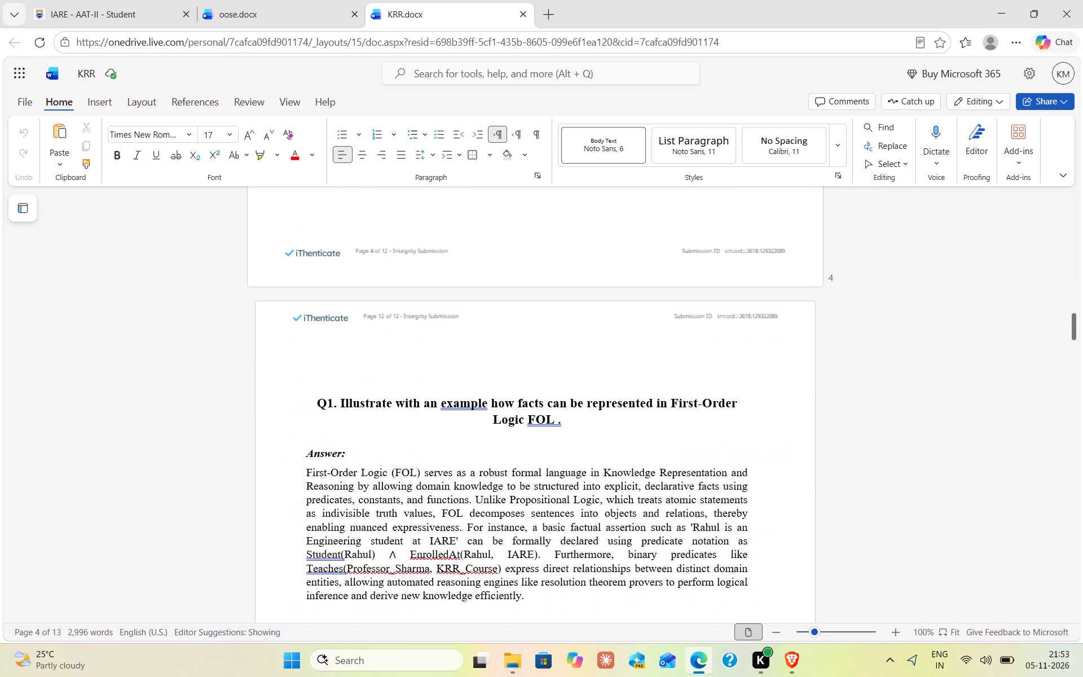
Replace the course name on the assignment cover page with "Knowledge Representation and Reasoning", copied from the AAT-II course list.
{"action": "scroll", "coordinate": [562, 343], "scroll_direction": "up", "scroll_amount": 3}
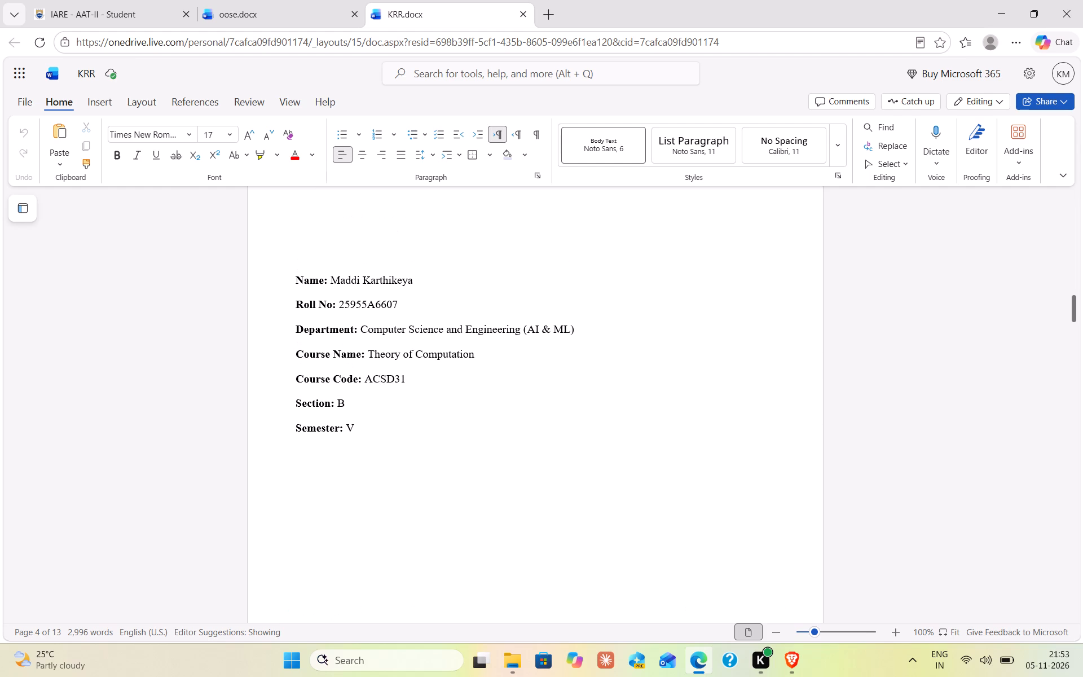
{"action": "left_click", "coordinate": [482, 350]}
{"action": "key", "text": "ctrl+BackSpace"}
{"action": "key", "text": "ctrl+BackSpace"}
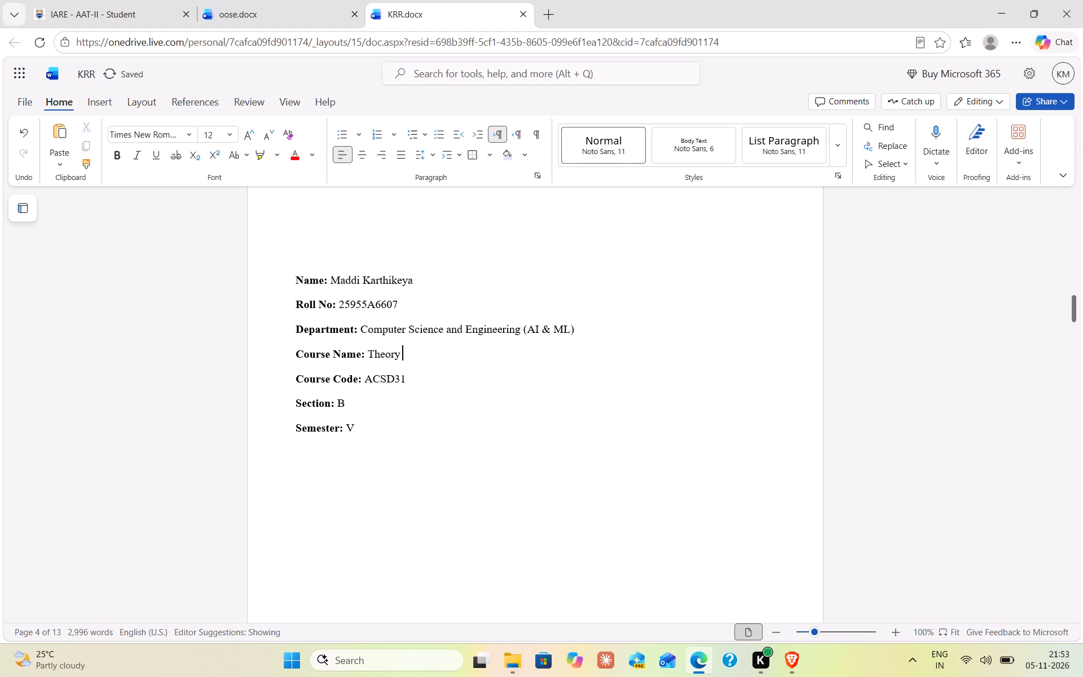
{"action": "key", "text": "ctrl+BackSpace"}
{"action": "key", "text": "shift+k"}
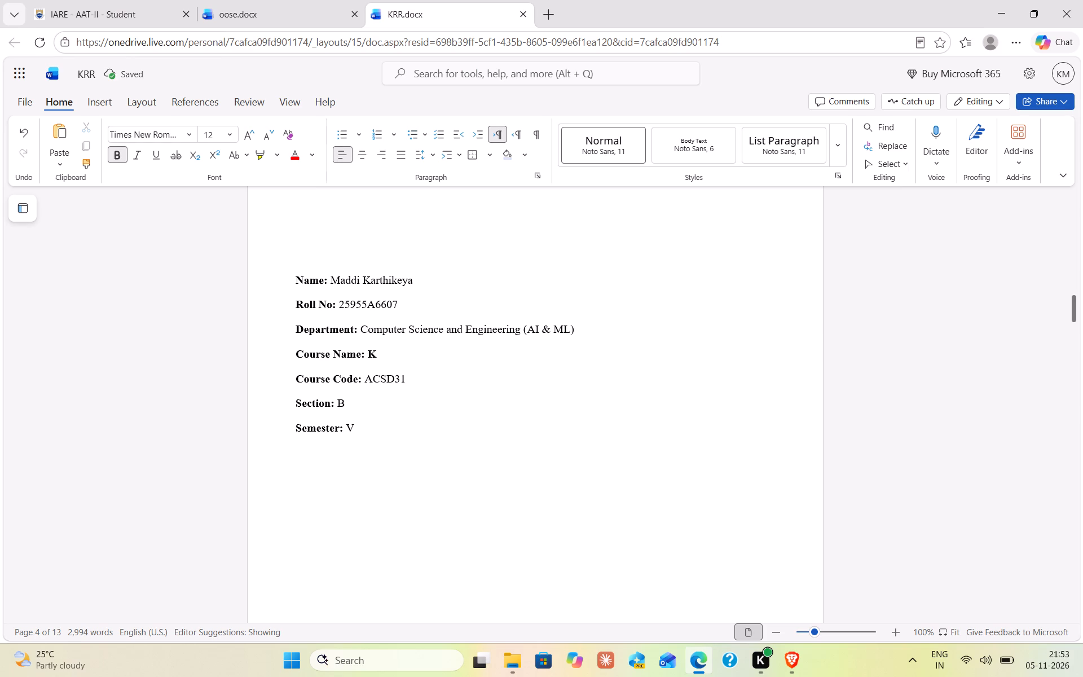
{"action": "key", "text": "BackSpace"}
{"action": "left_click", "coordinate": [117, 154]}
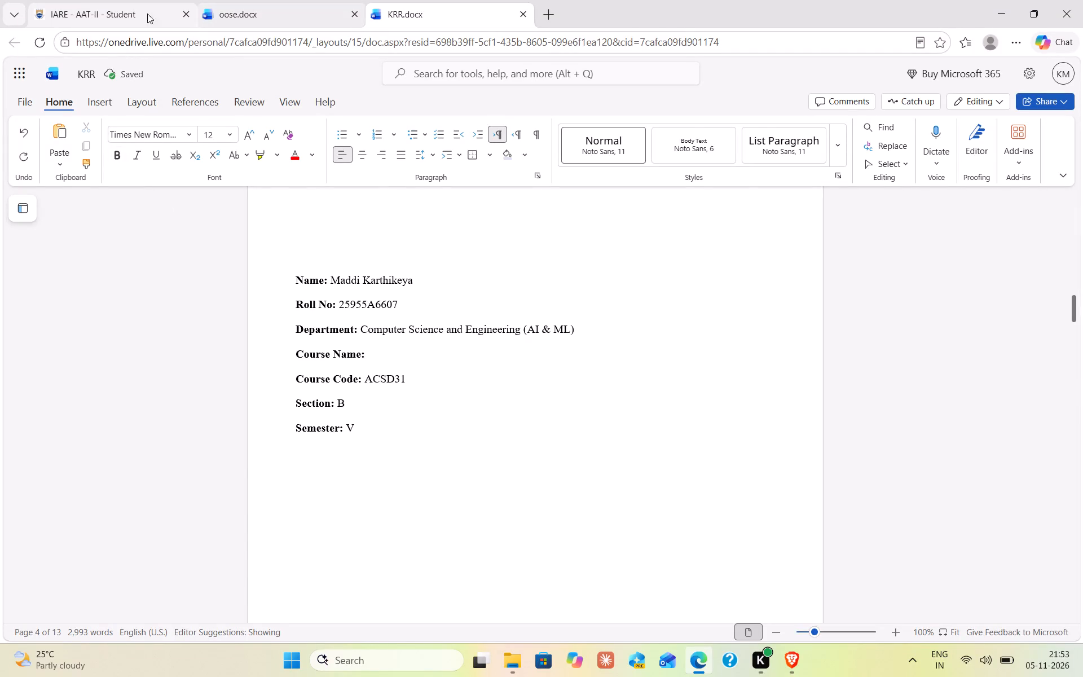
{"action": "left_click", "coordinate": [78, 2]}
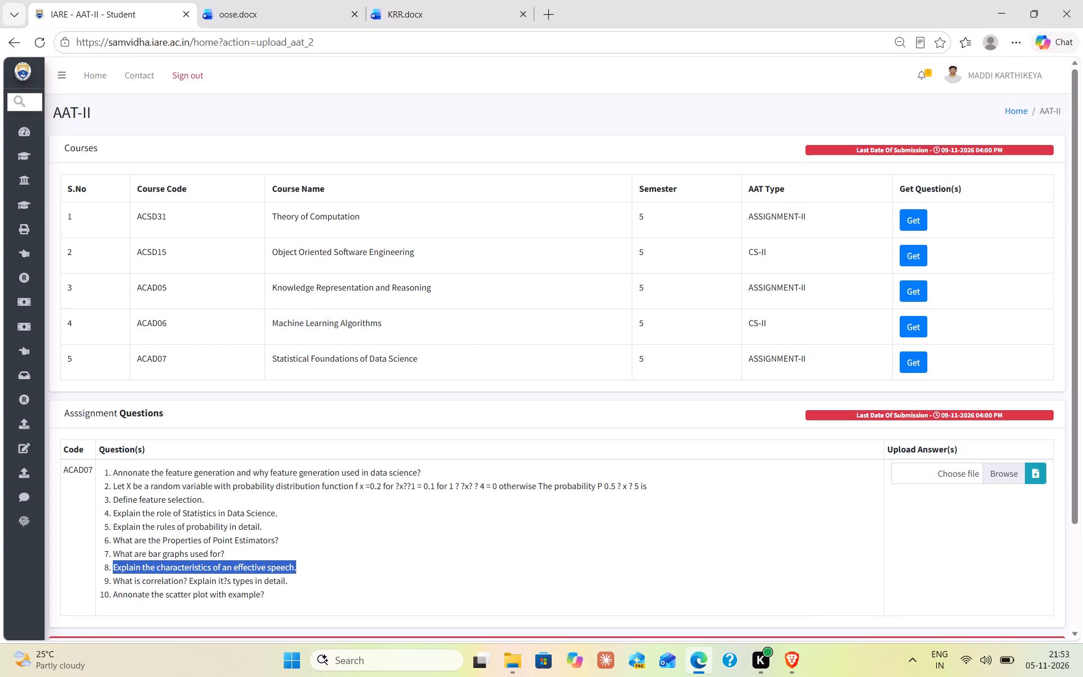
{"action": "left_click_drag", "start_coordinate": [273, 287], "coordinate": [437, 291]}
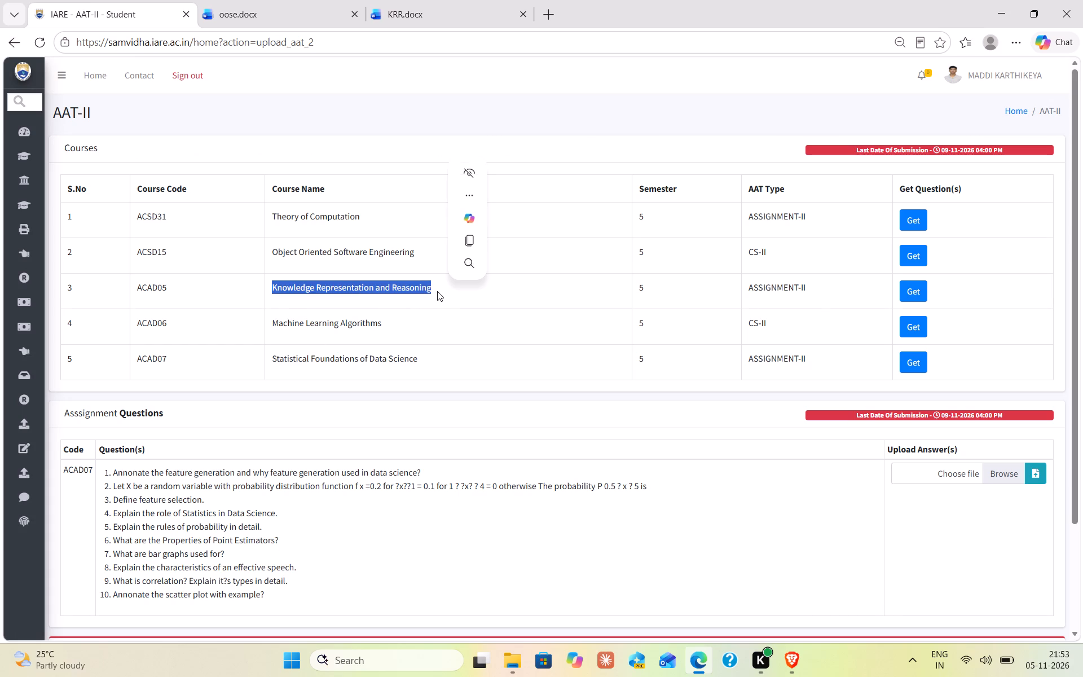
{"action": "left_click", "coordinate": [471, 239]}
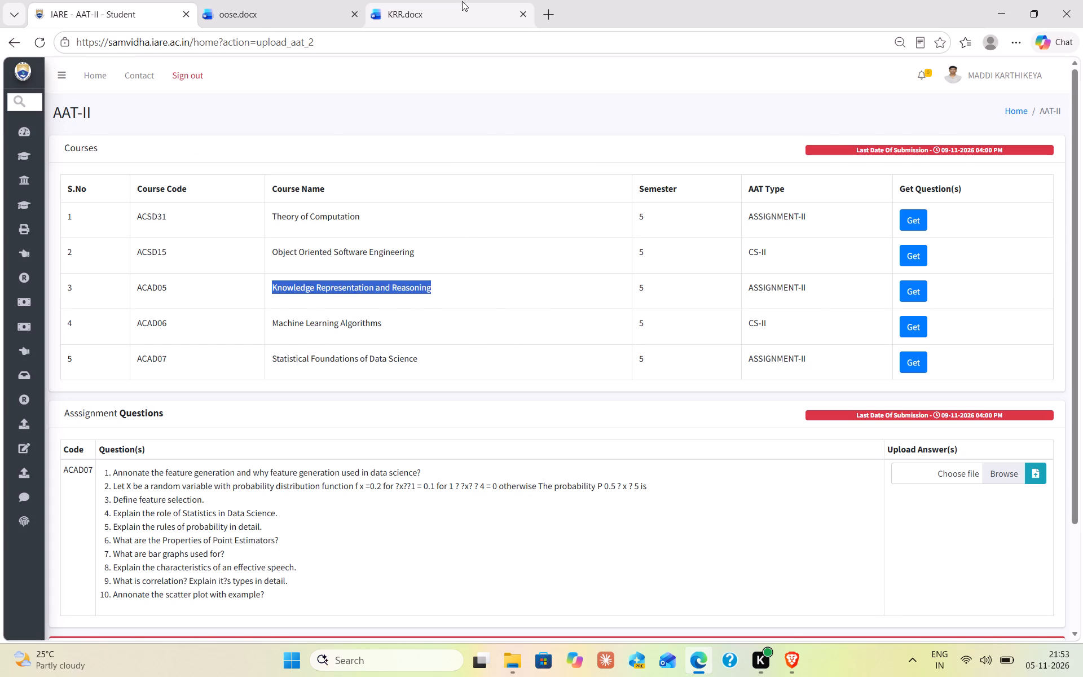
{"action": "left_click", "coordinate": [462, 1]}
{"action": "key", "text": "ctrl+v"}
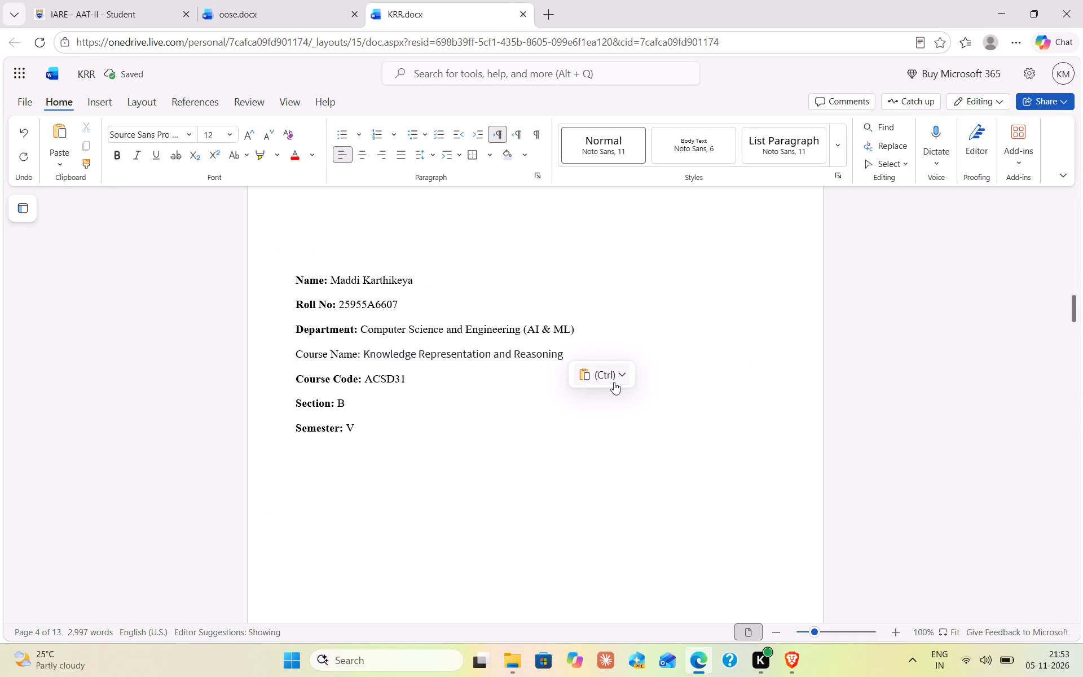
Change the pasted course name's formatting using the Paste from Markdown option, and remove the extra blank line below it.
{"action": "left_click", "coordinate": [614, 382]}
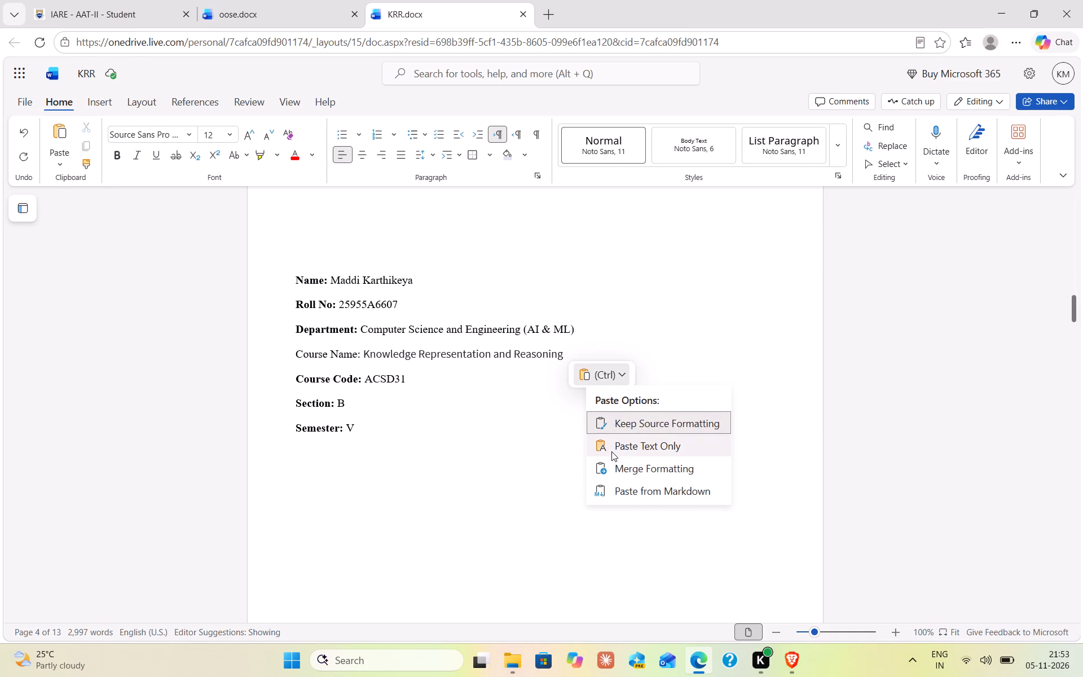
{"action": "left_click", "coordinate": [611, 451]}
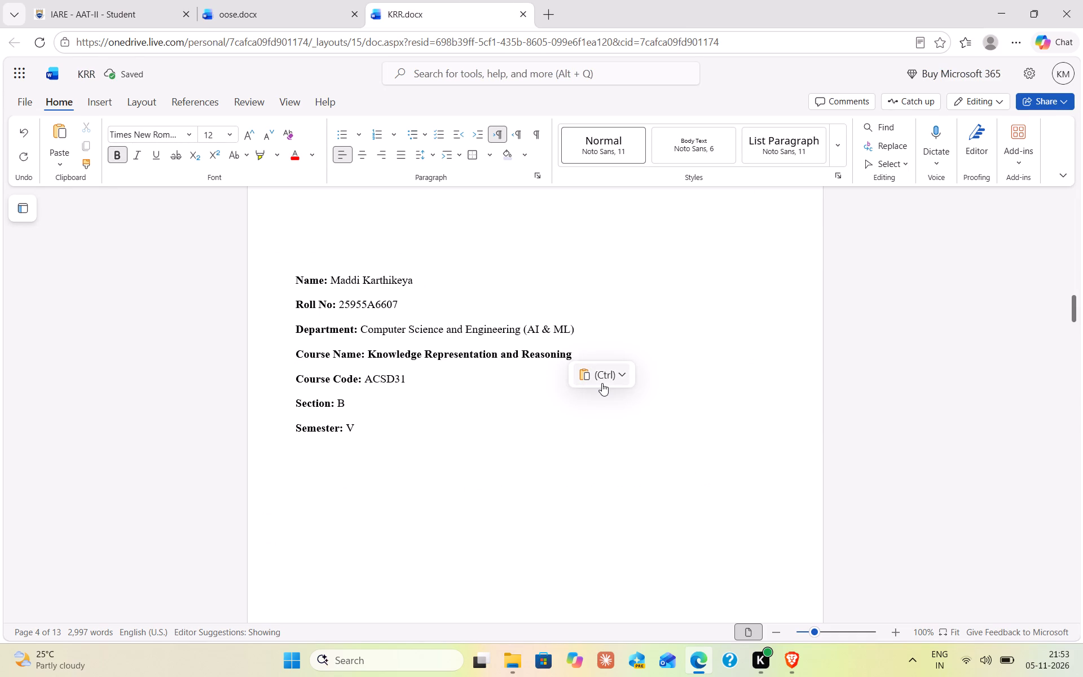
{"action": "left_click", "coordinate": [602, 383]}
{"action": "left_click", "coordinate": [635, 471]}
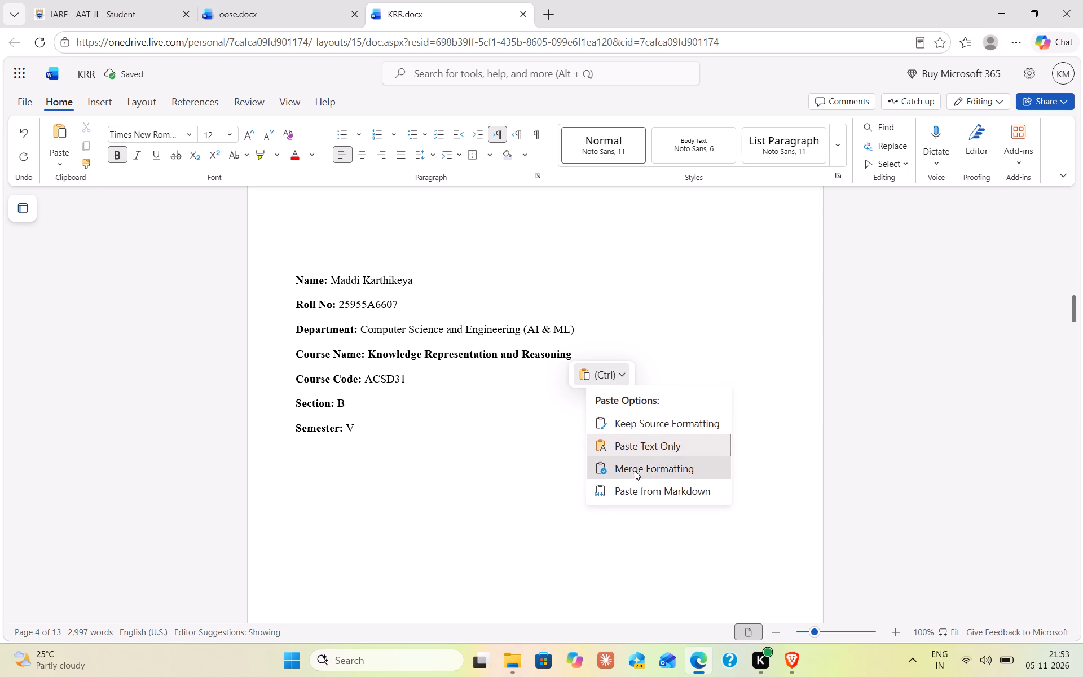
{"action": "left_click", "coordinate": [610, 372]}
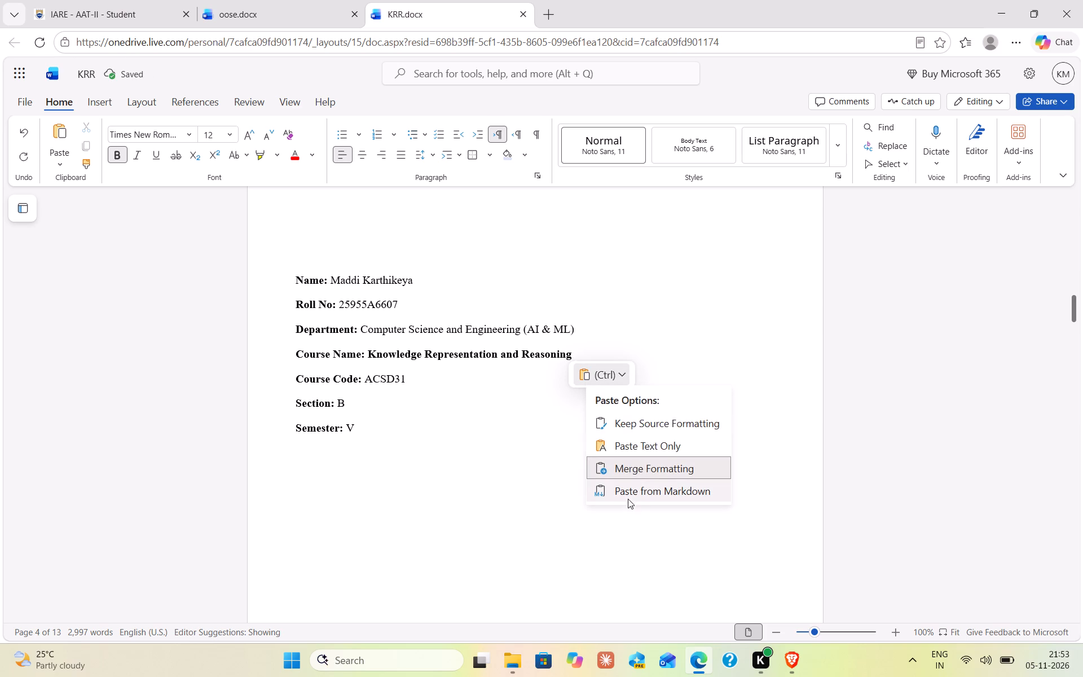
{"action": "left_click", "coordinate": [631, 495]}
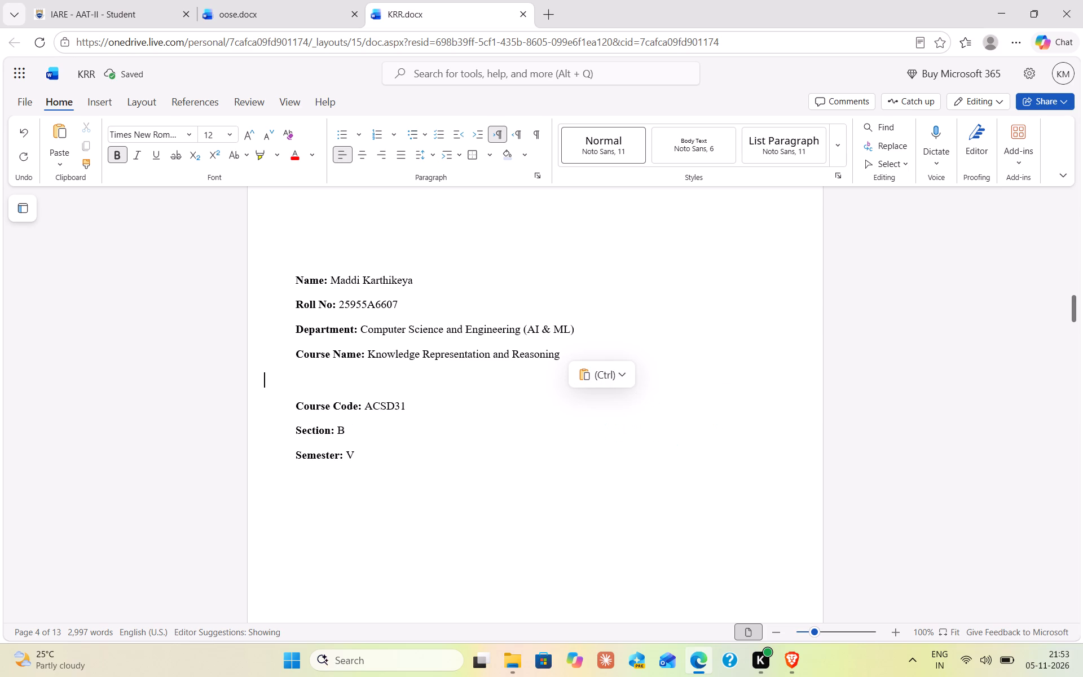
{"action": "key", "text": "BackSpace"}
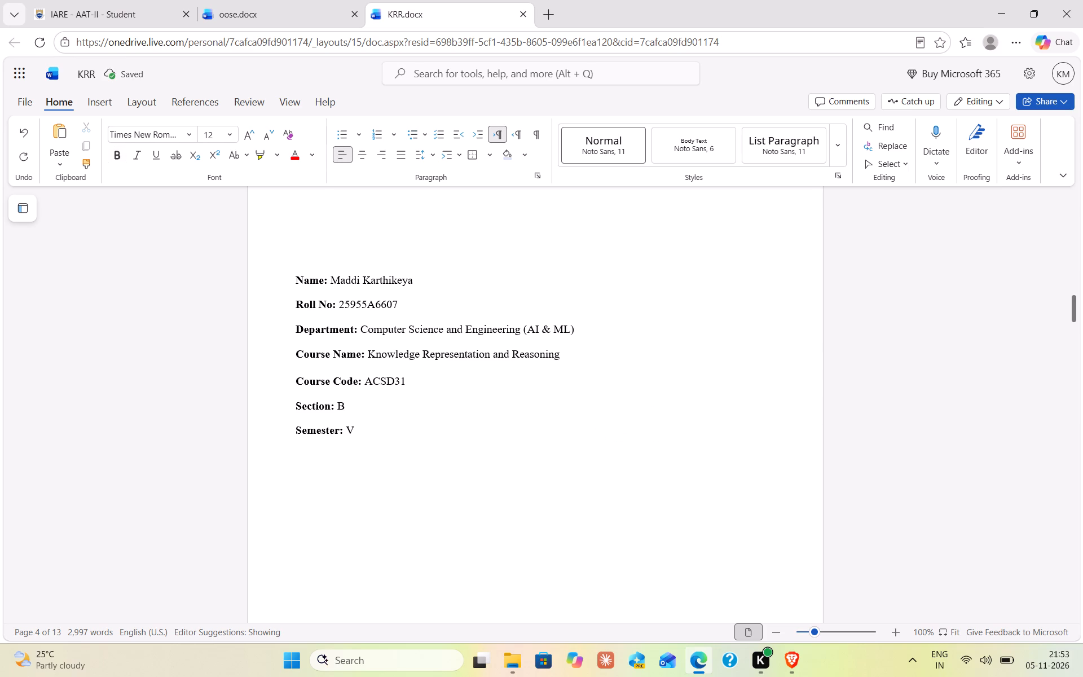
Change the course code on the cover page to ACD05 and check it against the AAT-II course list.
{"action": "left_click", "coordinate": [413, 384]}
{"action": "key", "text": "BackSpace"}
{"action": "key", "text": "BackSpace"}
{"action": "key", "text": "BackSpace"}
{"action": "key", "text": "BackSpace"}
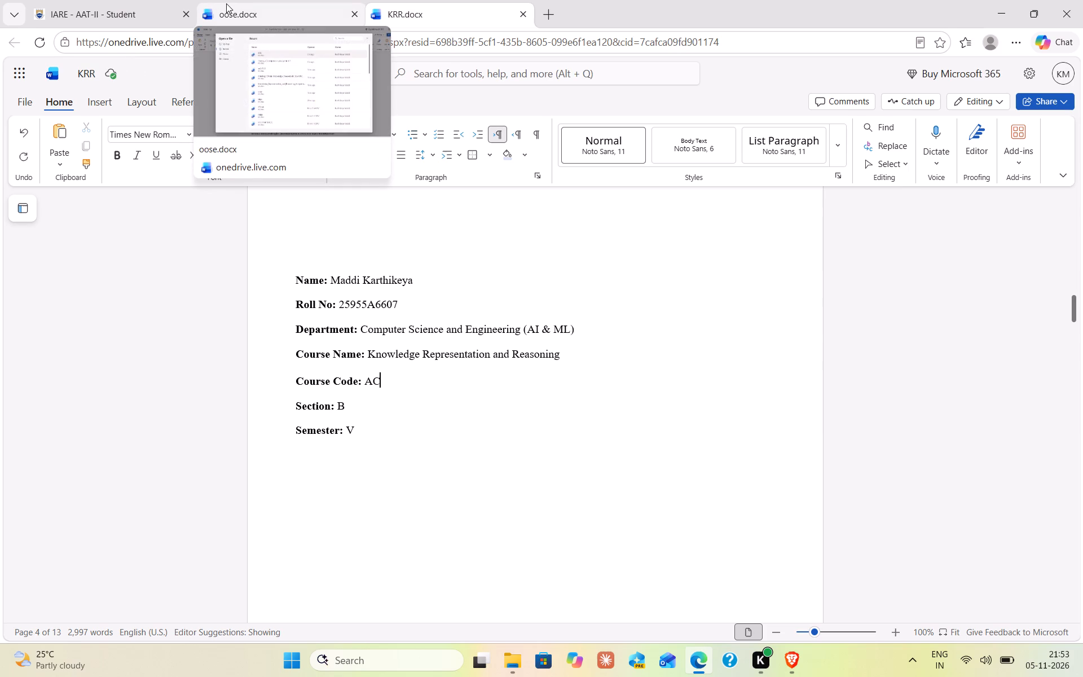
{"action": "key", "text": "shift+d"}
{"action": "type", "text": "05"}
{"action": "left_click", "coordinate": [118, 6]}
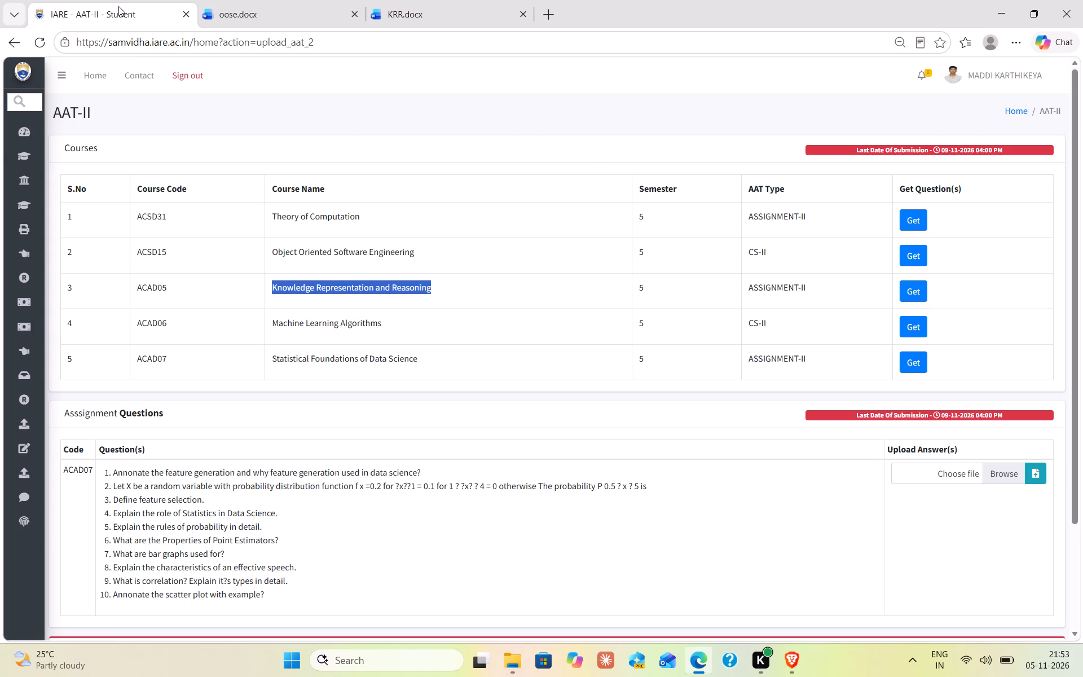
{"action": "left_click", "coordinate": [429, 10]}
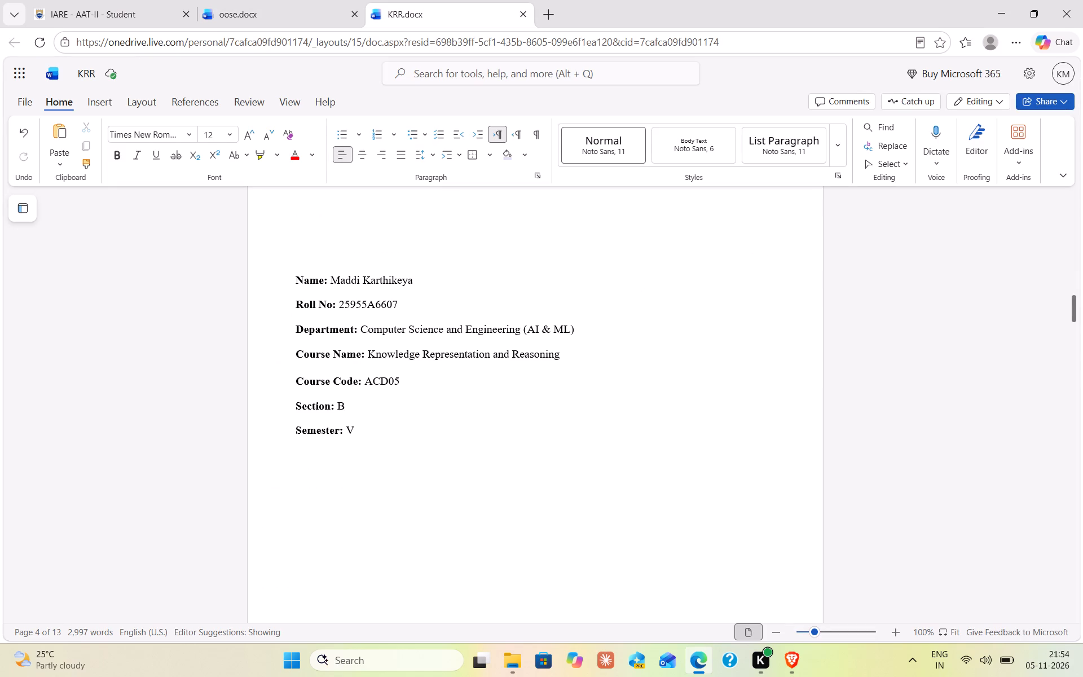
Export the KRR document as a PDF and download it.
{"action": "left_click", "coordinate": [26, 102]}
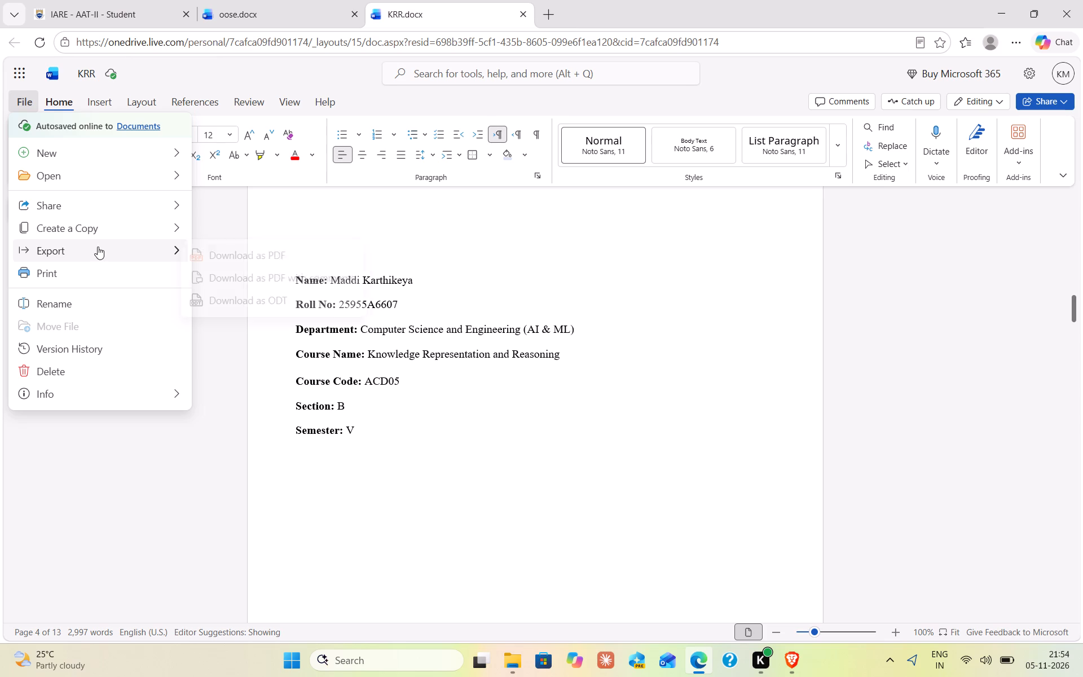
{"action": "left_click", "coordinate": [255, 261]}
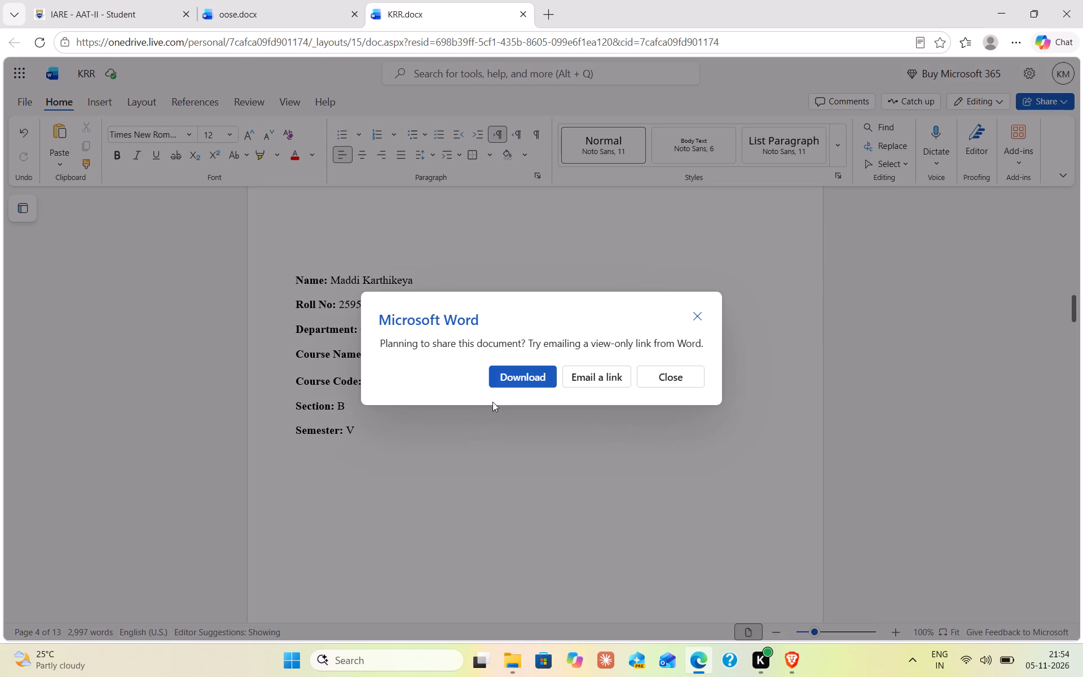
{"action": "left_click", "coordinate": [531, 376]}
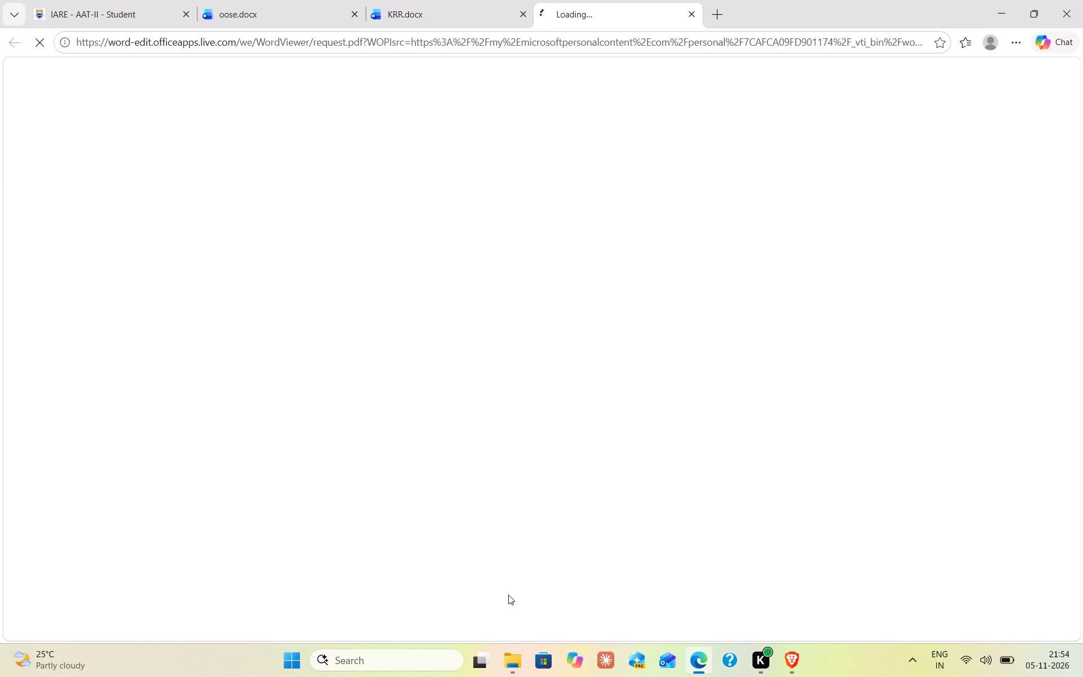
Close the leftover AAT2-Vth sem properties window and switch to File Explorer.
{"action": "left_click", "coordinate": [510, 672]}
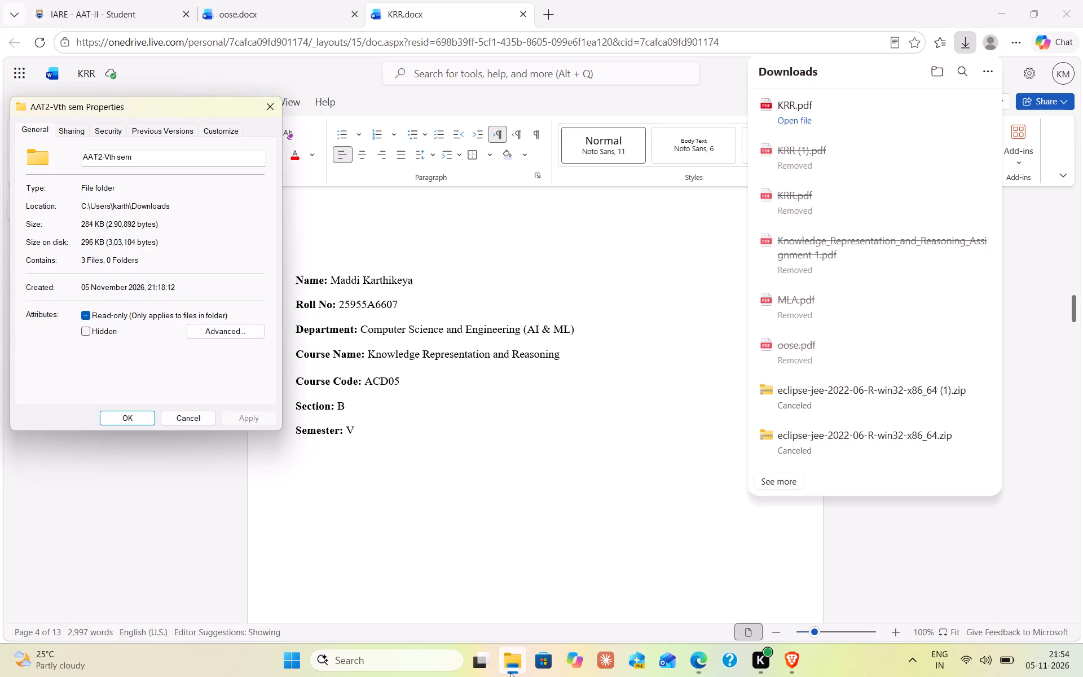
{"action": "left_click", "coordinate": [508, 474]}
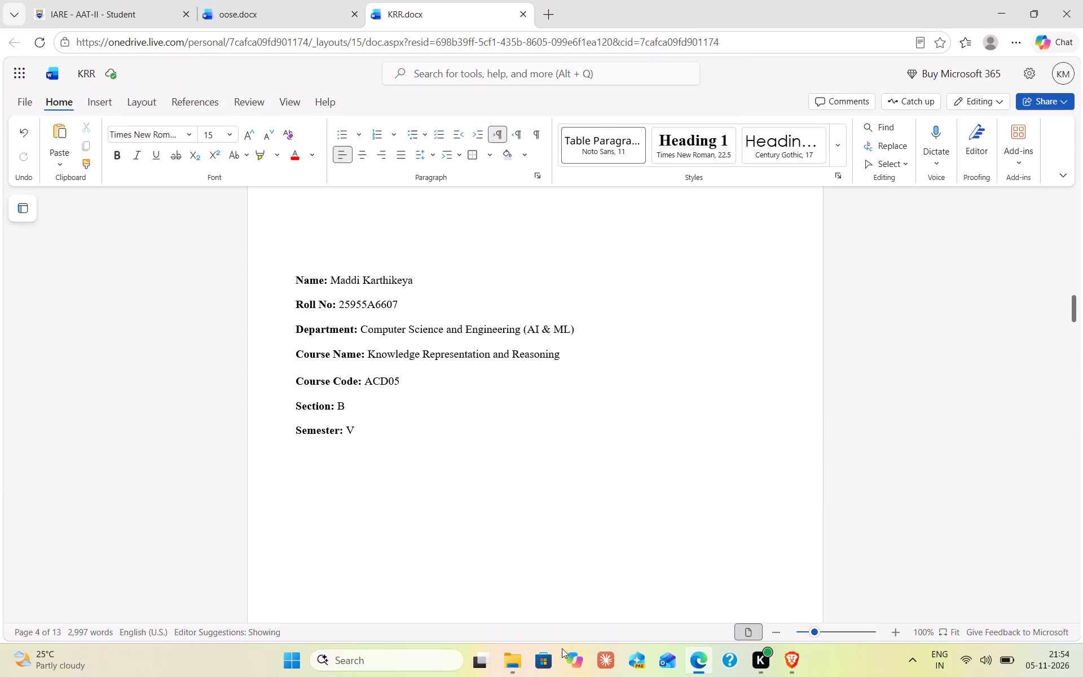
{"action": "left_click", "coordinate": [509, 667]}
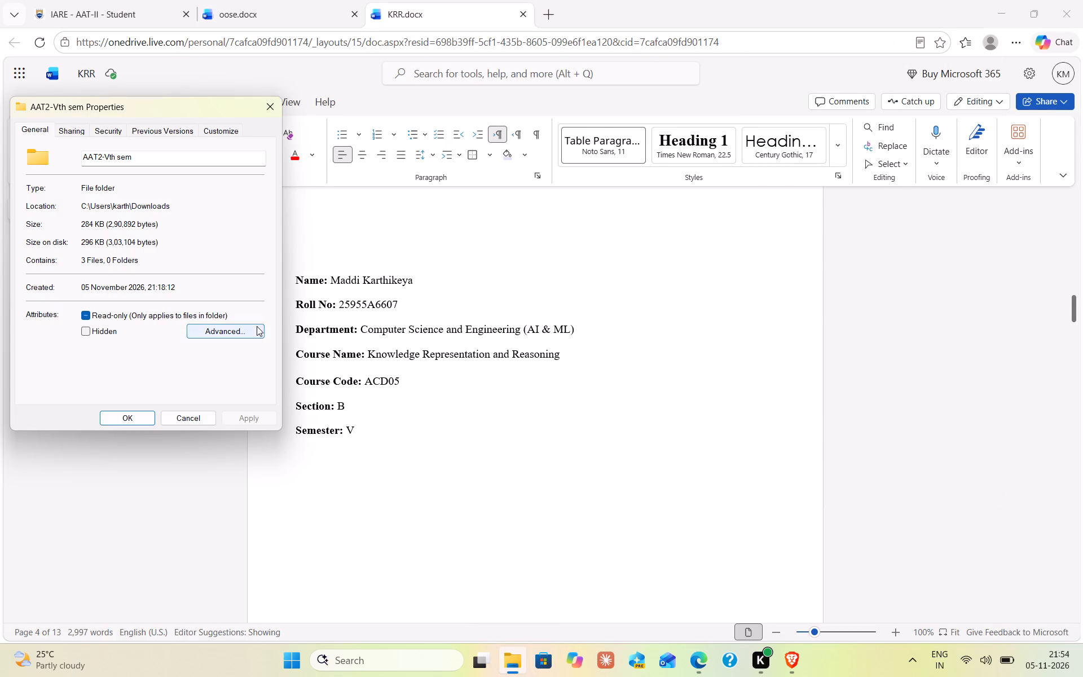
{"action": "left_click", "coordinate": [270, 102]}
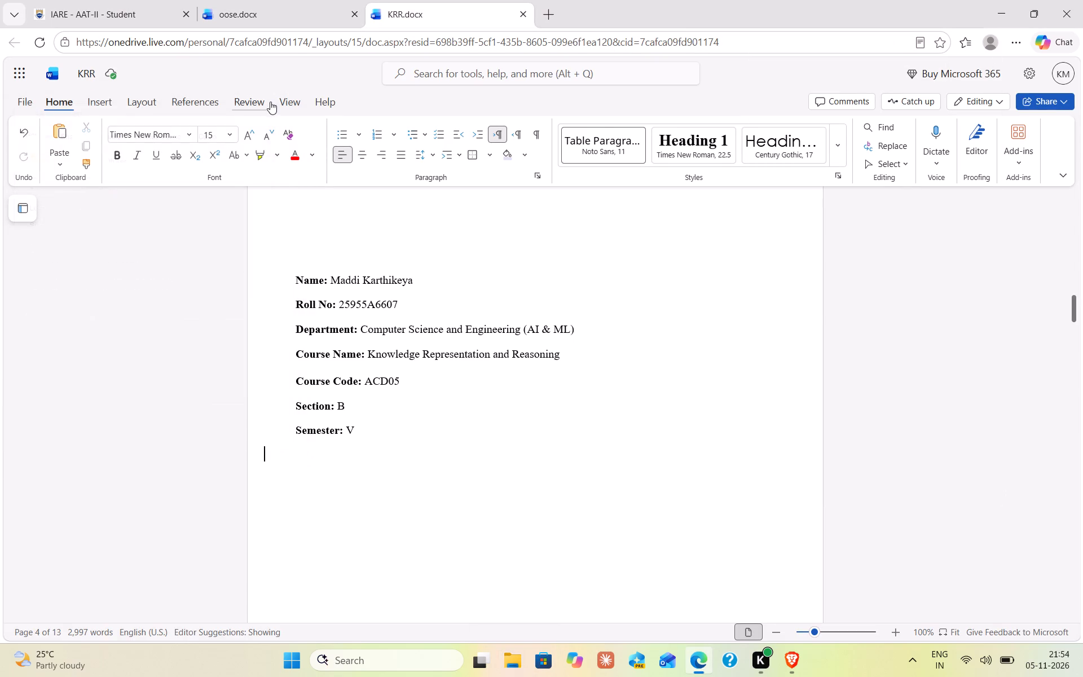
{"action": "left_click", "coordinate": [516, 666]}
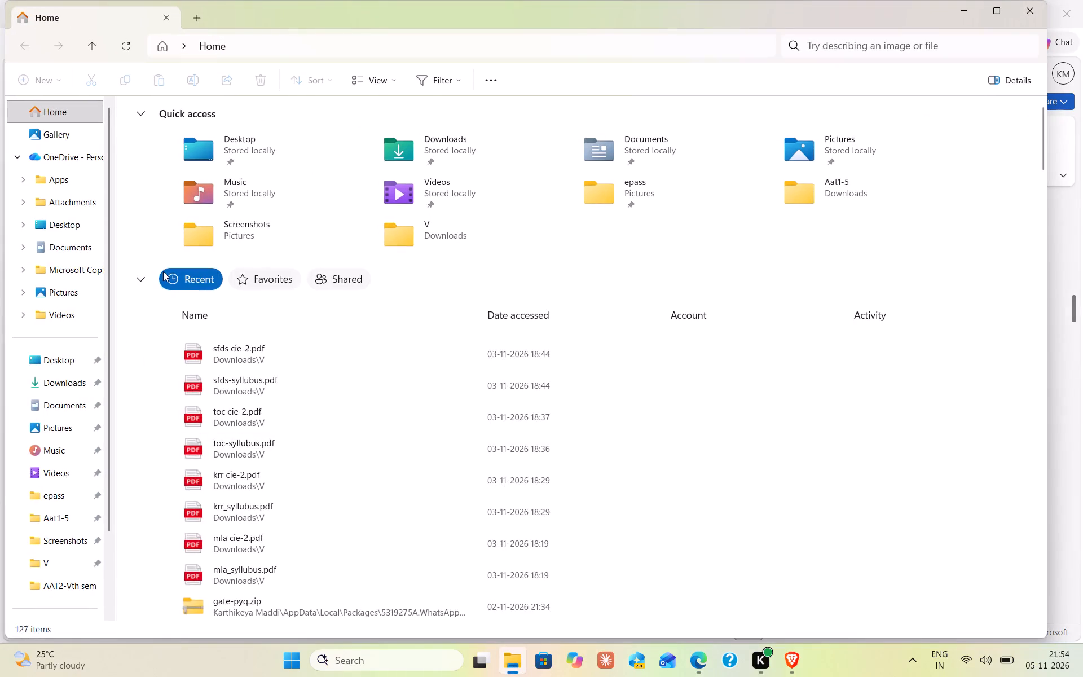
Delete the outdated KRR (1).pdf from the AAT2-Vth sem folder in Downloads.
{"action": "double_click", "coordinate": [43, 385]}
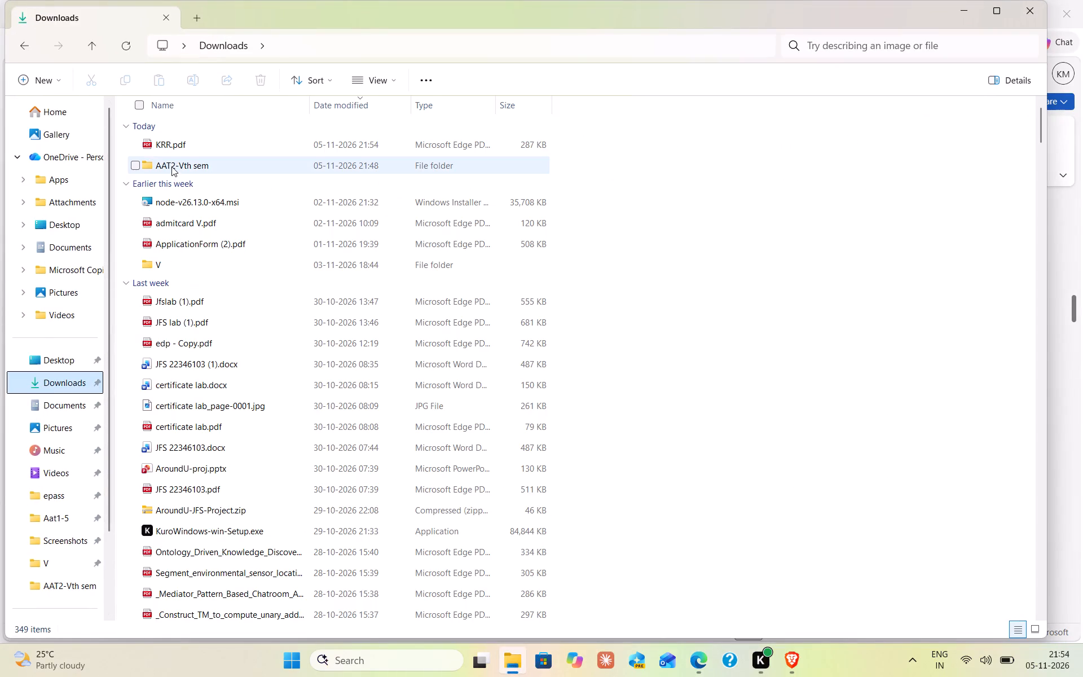
{"action": "double_click", "coordinate": [171, 166]}
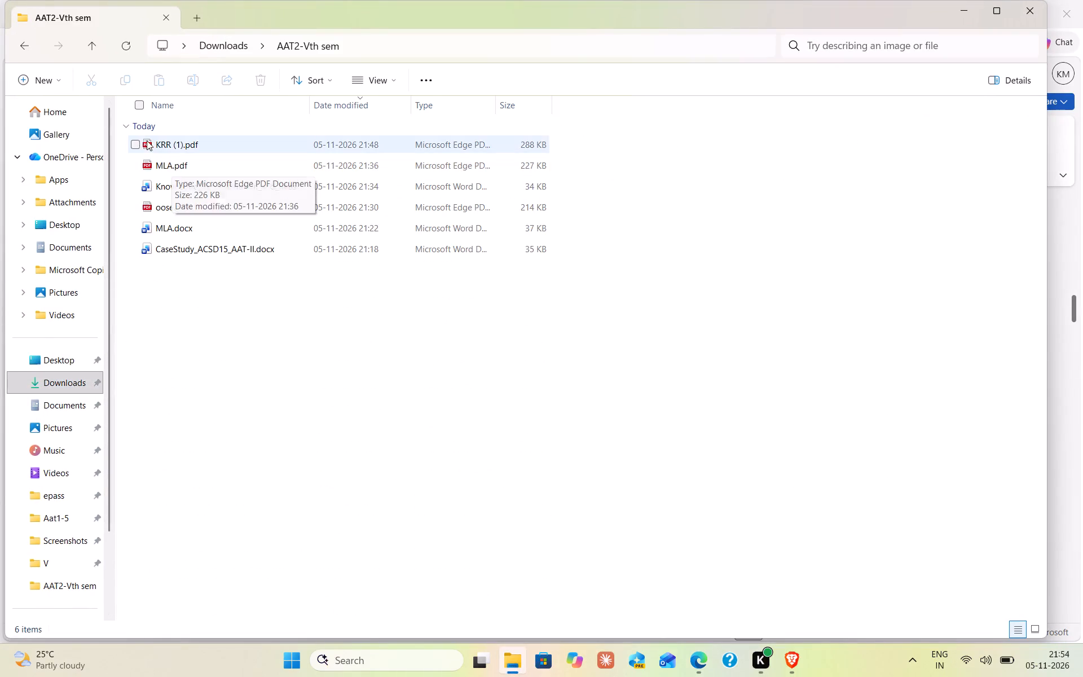
{"action": "left_click", "coordinate": [131, 145]}
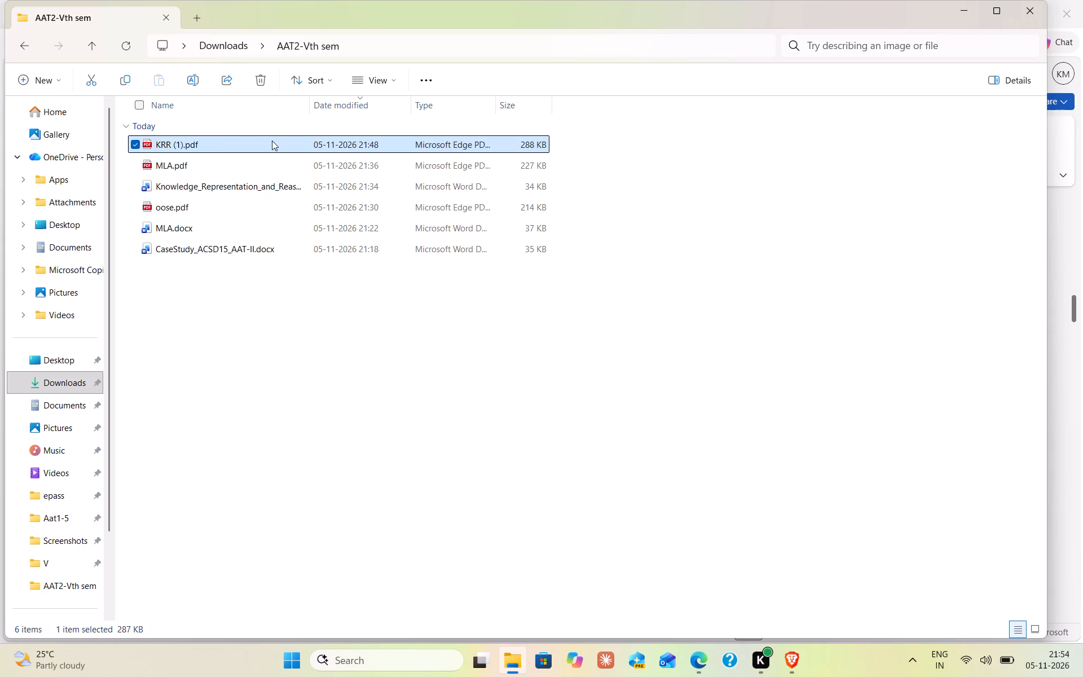
{"action": "left_click", "coordinate": [262, 71]}
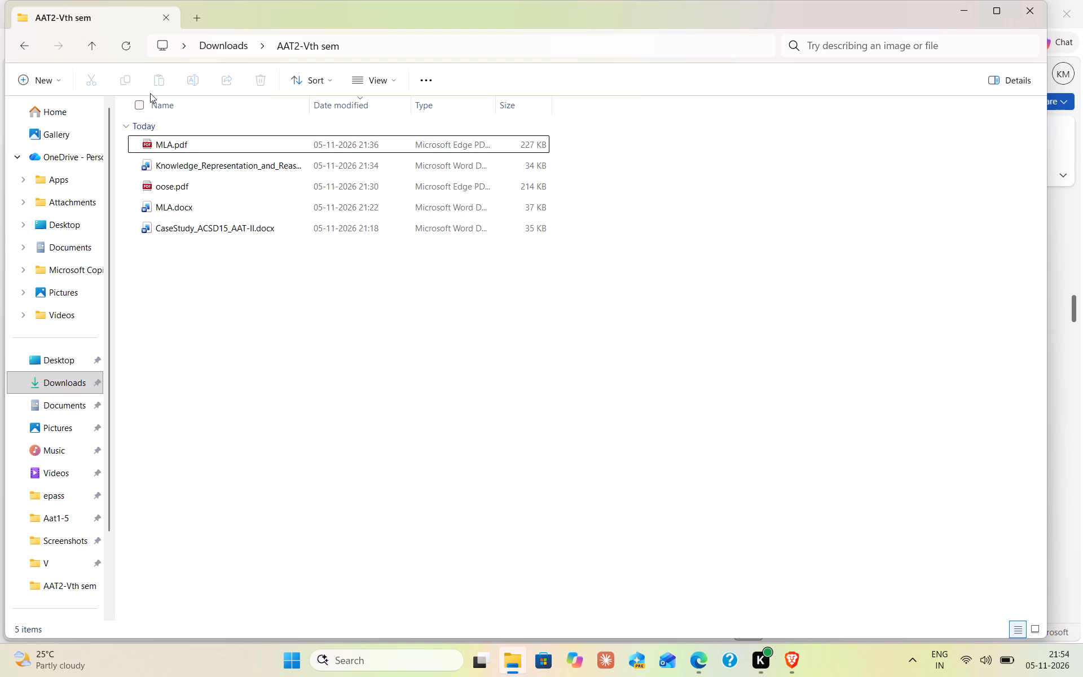
Move the newly exported KRR.pdf from Downloads into the AAT2-Vth sem folder.
{"action": "left_click", "coordinate": [95, 38]}
{"action": "left_click", "coordinate": [162, 140]}
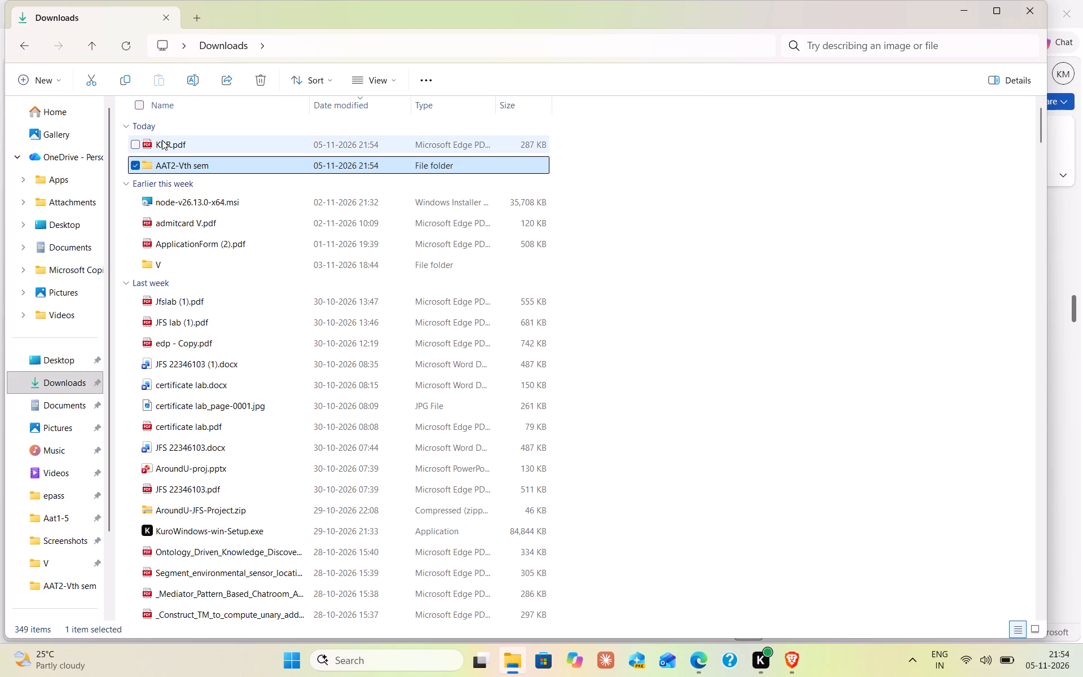
{"action": "left_click_drag", "start_coordinate": [162, 140], "coordinate": [171, 175]}
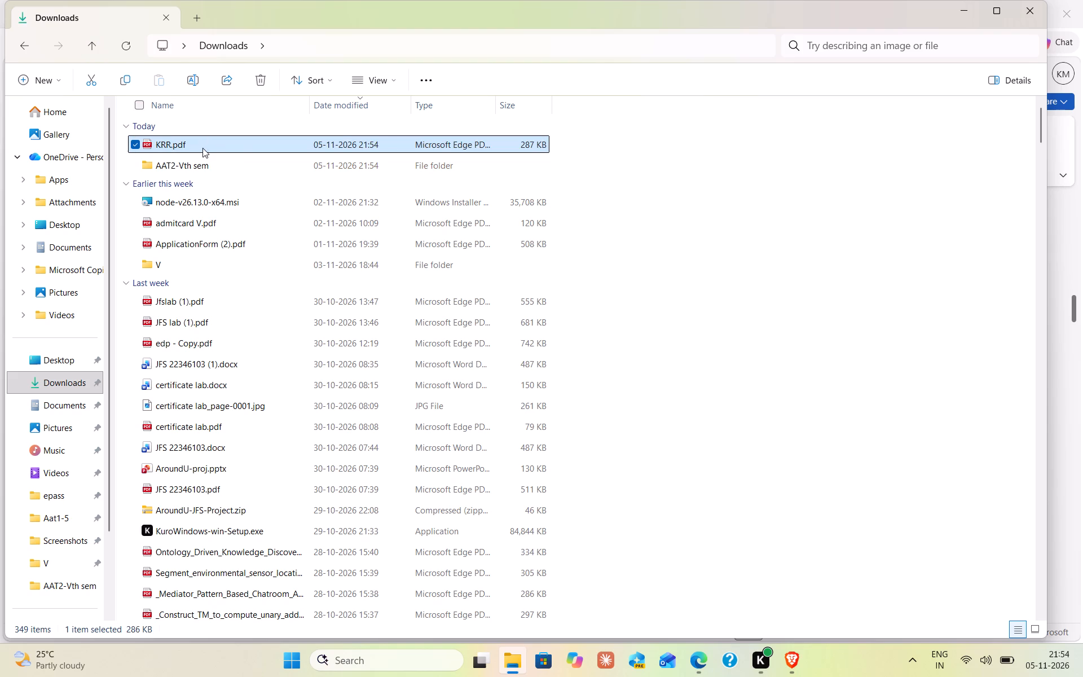
{"action": "left_click_drag", "start_coordinate": [203, 146], "coordinate": [207, 173]}
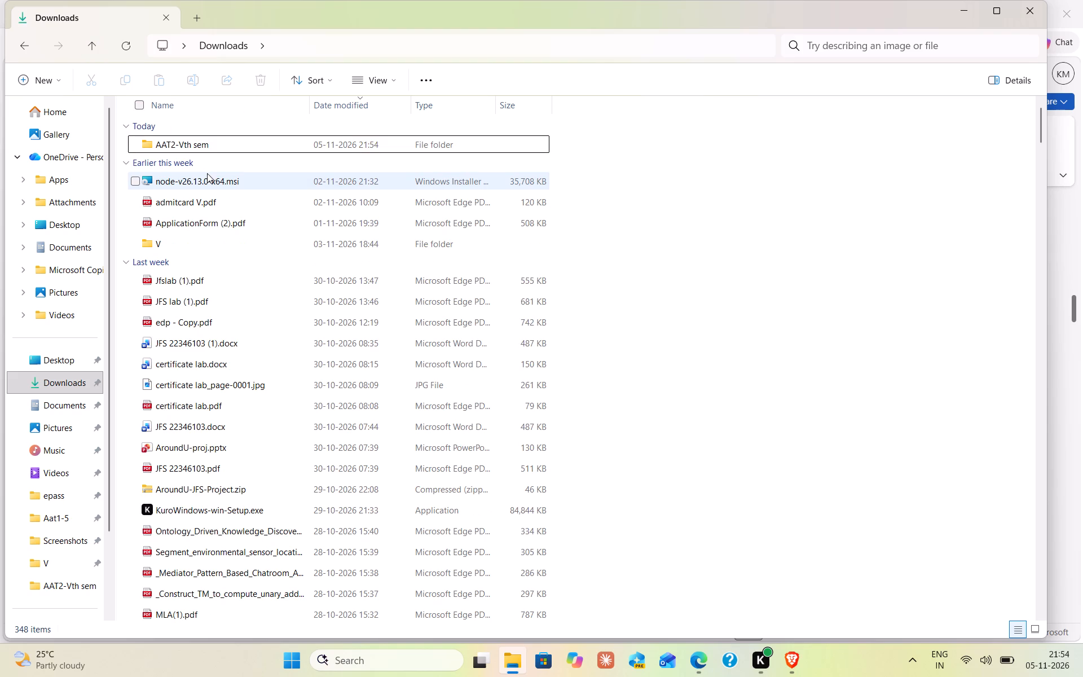
Open KRR.pdf from the AAT2-Vth sem folder, review its similarity pages, cover page and answers, and look back at the KRR source document.
{"action": "triple_click", "coordinate": [216, 152]}
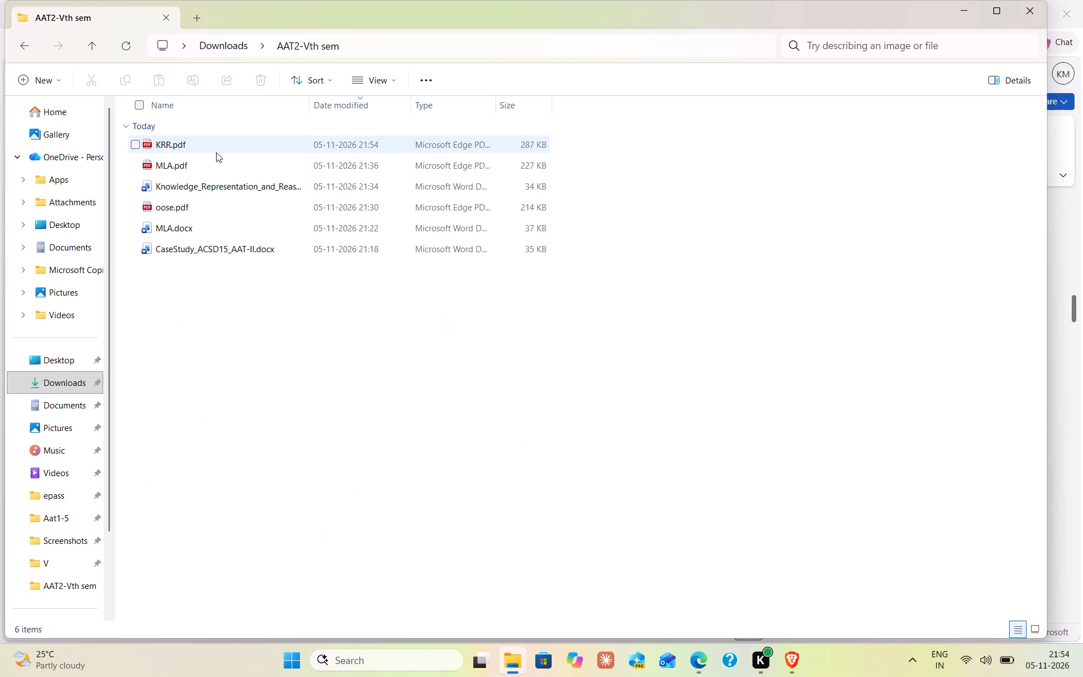
{"action": "double_click", "coordinate": [216, 152]}
{"action": "scroll", "coordinate": [216, 152], "scroll_direction": "down", "scroll_amount": 3}
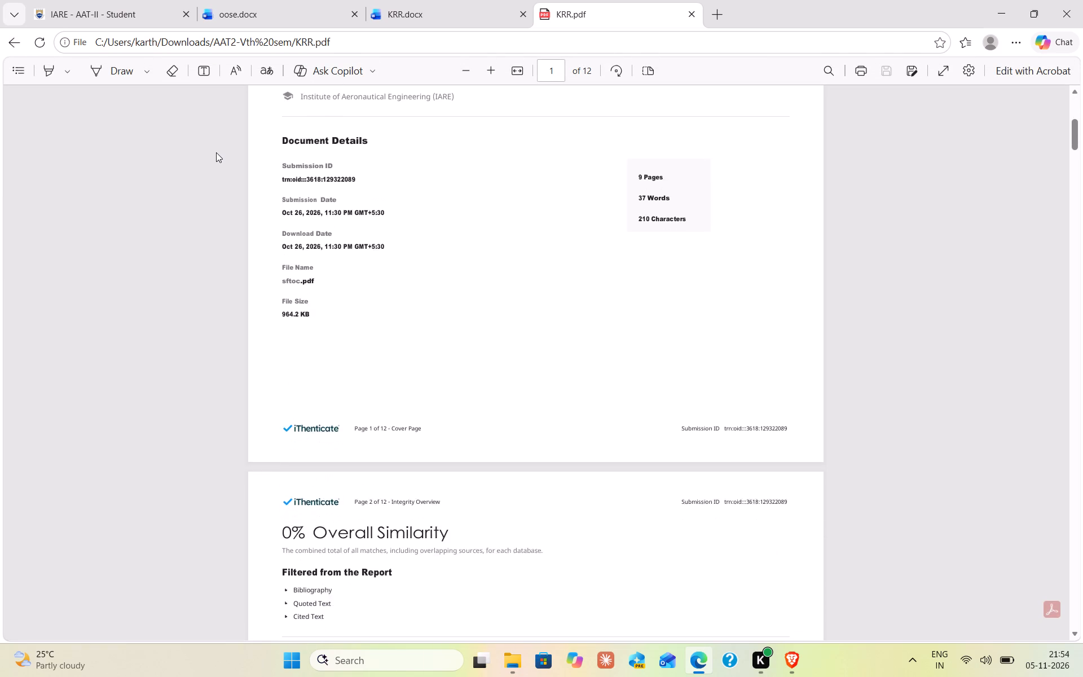
{"action": "scroll", "coordinate": [216, 152], "scroll_direction": "down", "scroll_amount": 3}
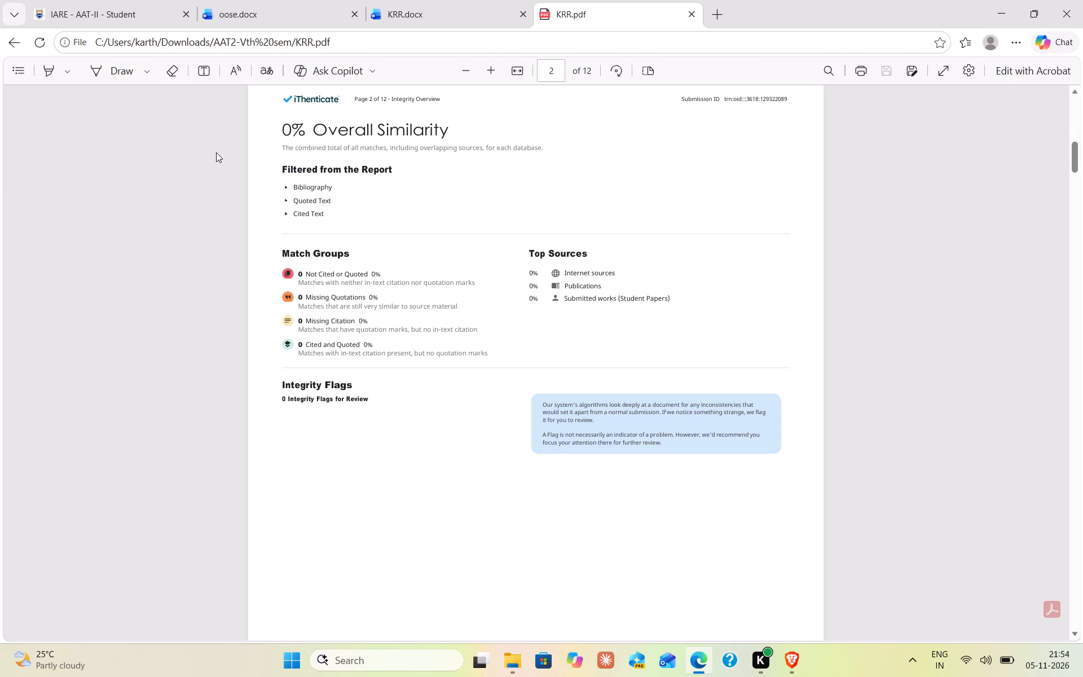
{"action": "scroll", "coordinate": [216, 152], "scroll_direction": "up", "scroll_amount": 2}
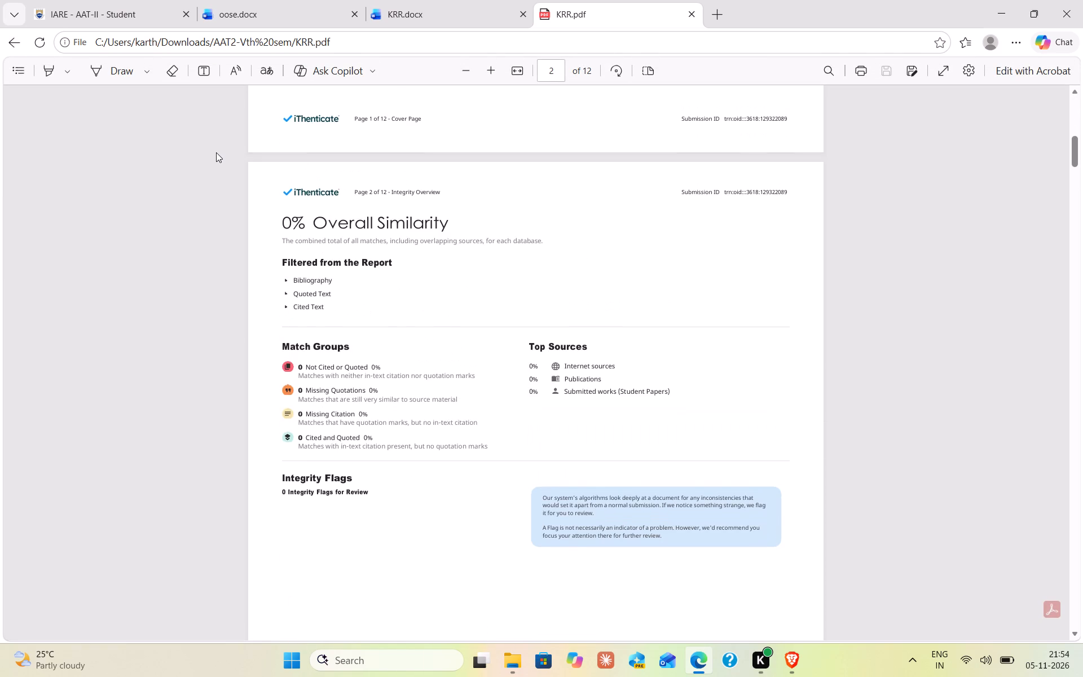
{"action": "scroll", "coordinate": [216, 152], "scroll_direction": "up", "scroll_amount": 3}
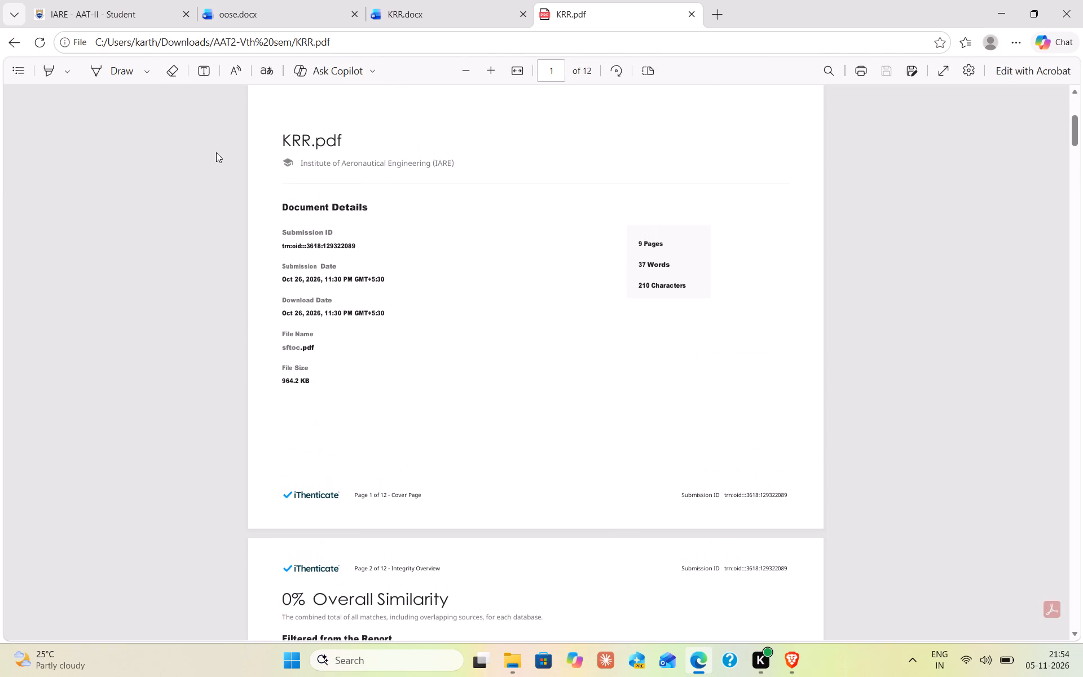
{"action": "scroll", "coordinate": [216, 152], "scroll_direction": "down", "scroll_amount": 4}
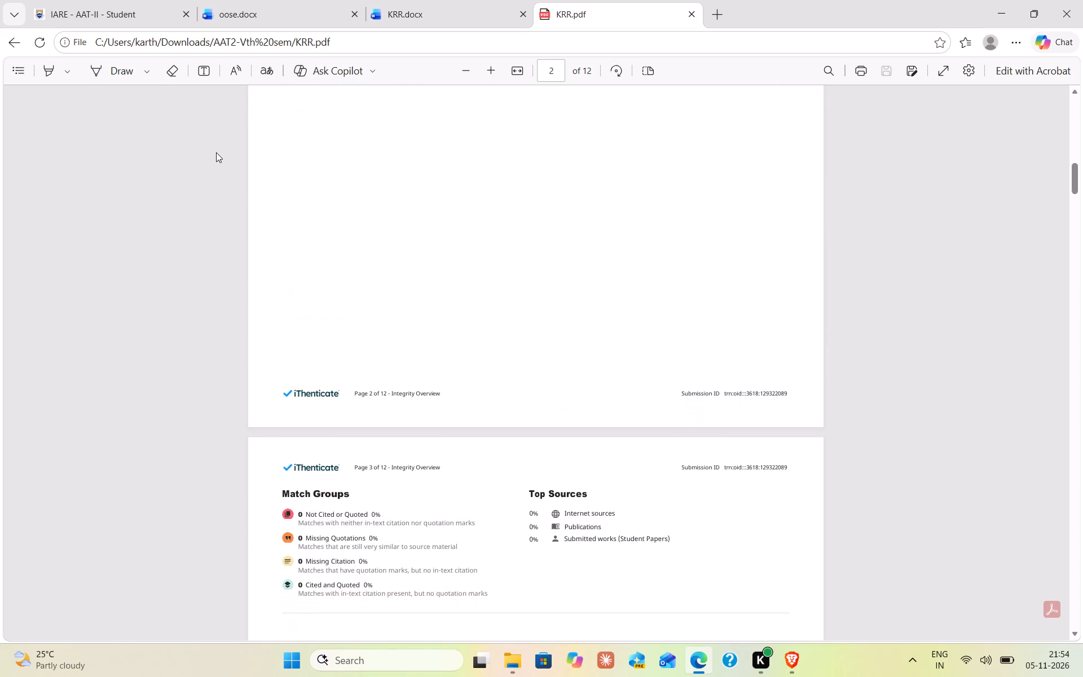
{"action": "scroll", "coordinate": [216, 152], "scroll_direction": "down", "scroll_amount": 6}
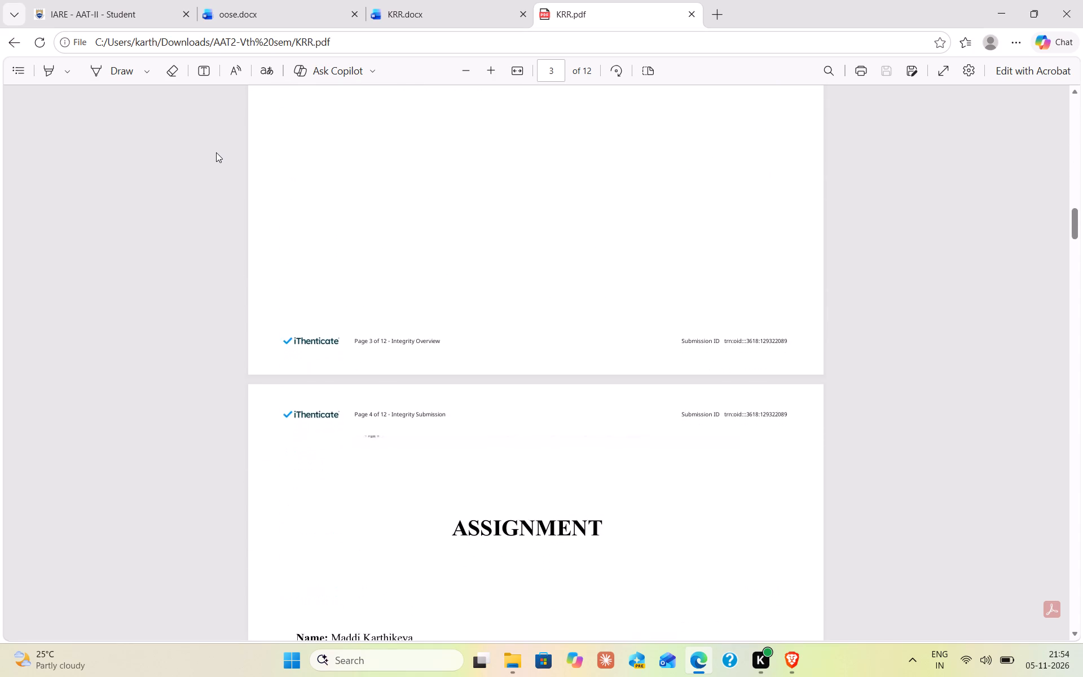
{"action": "scroll", "coordinate": [216, 152], "scroll_direction": "down", "scroll_amount": 3}
{"action": "scroll", "coordinate": [216, 152], "scroll_direction": "up", "scroll_amount": 3}
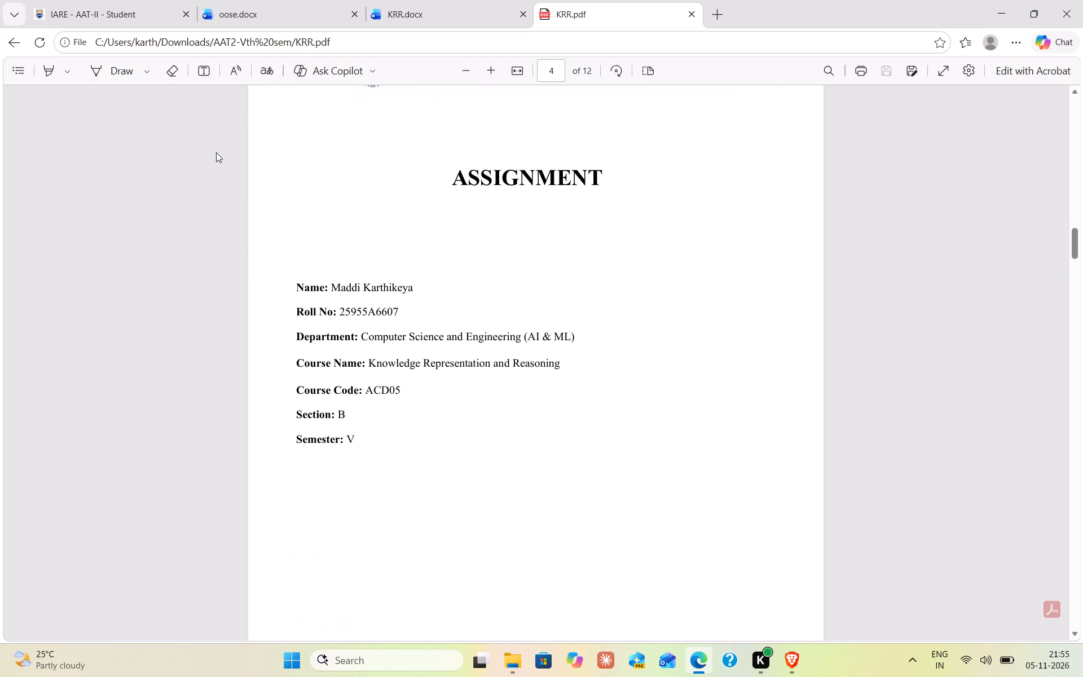
{"action": "scroll", "coordinate": [216, 152], "scroll_direction": "down", "scroll_amount": 6}
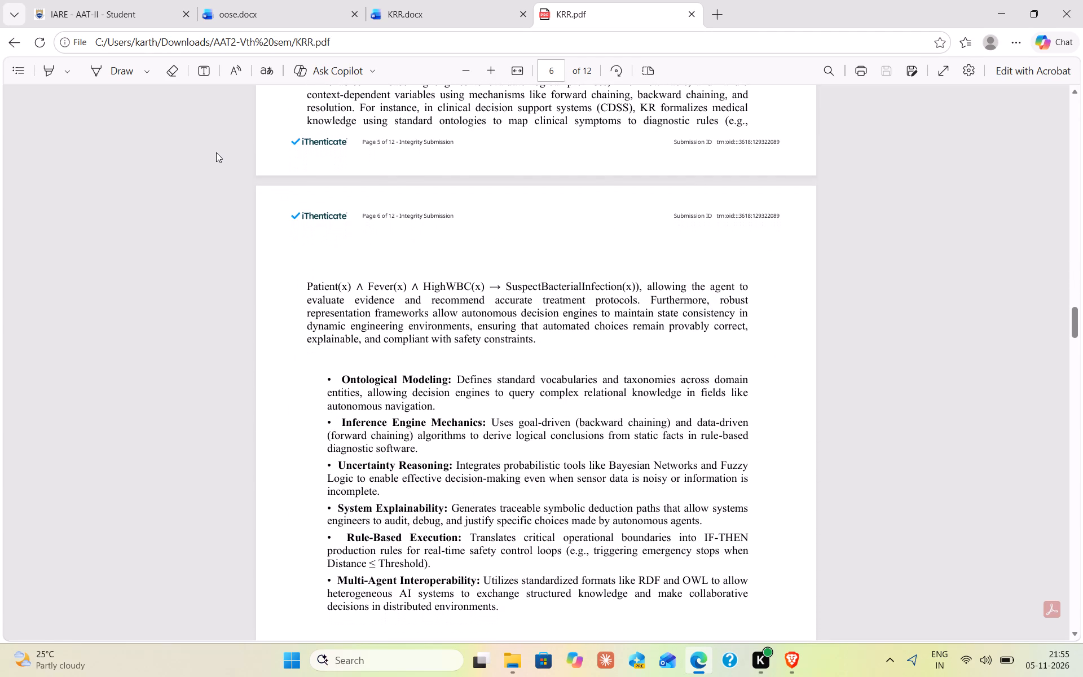
{"action": "scroll", "coordinate": [216, 152], "scroll_direction": "down", "scroll_amount": 2}
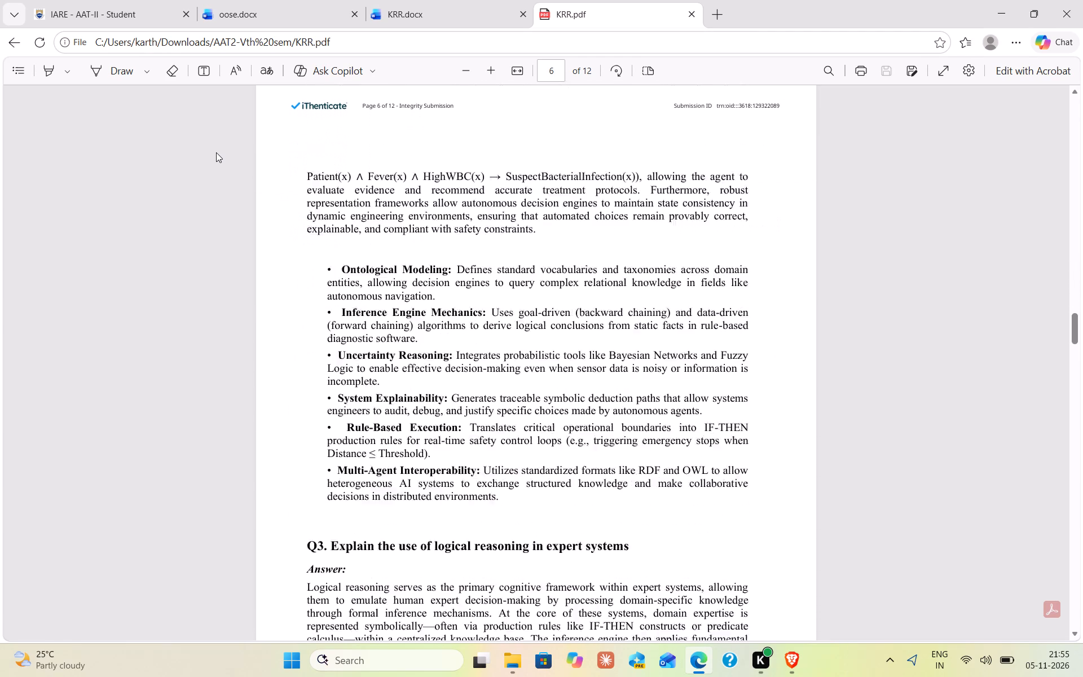
{"action": "scroll", "coordinate": [216, 152], "scroll_direction": "down", "scroll_amount": 1}
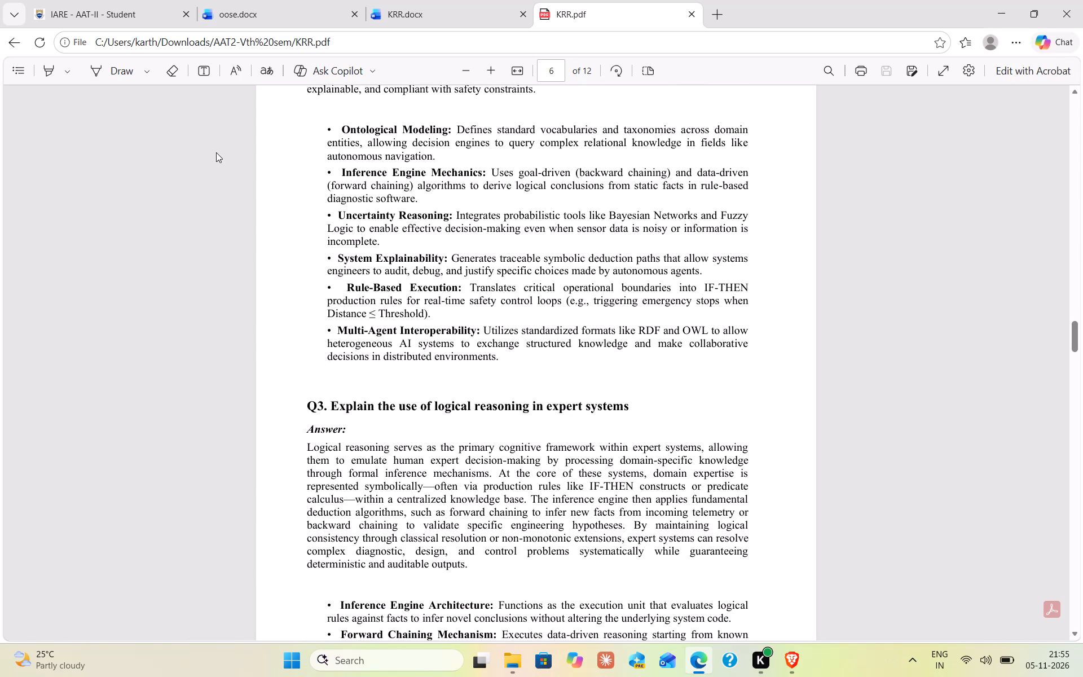
{"action": "left_click", "coordinate": [449, 1]}
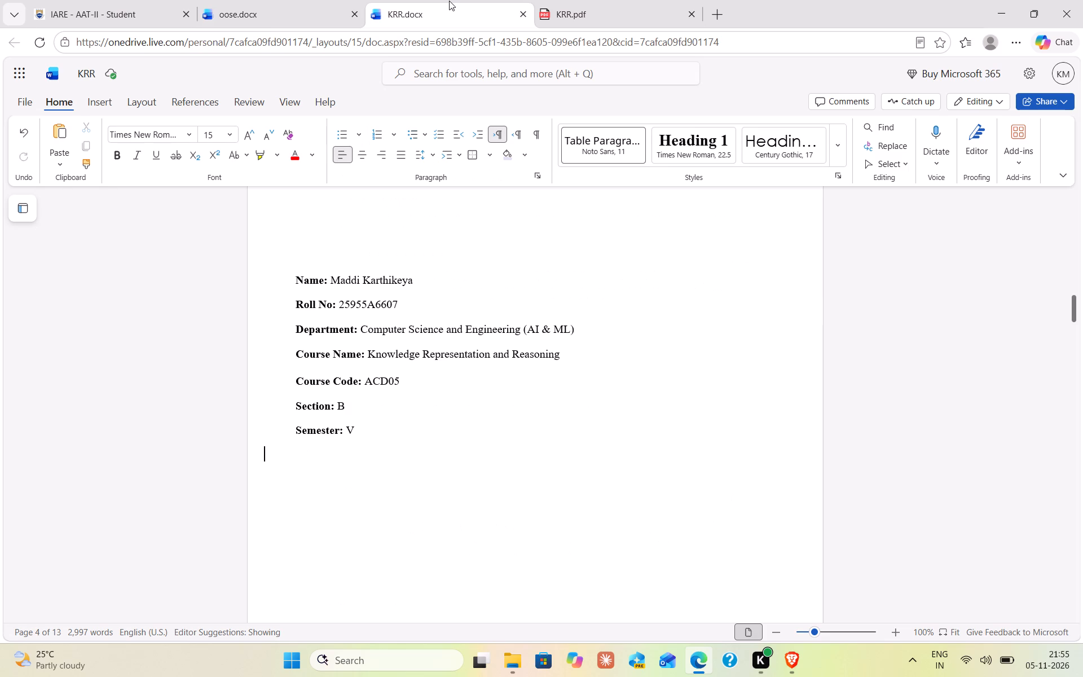
{"action": "scroll", "coordinate": [505, 294], "scroll_direction": "up", "scroll_amount": 4}
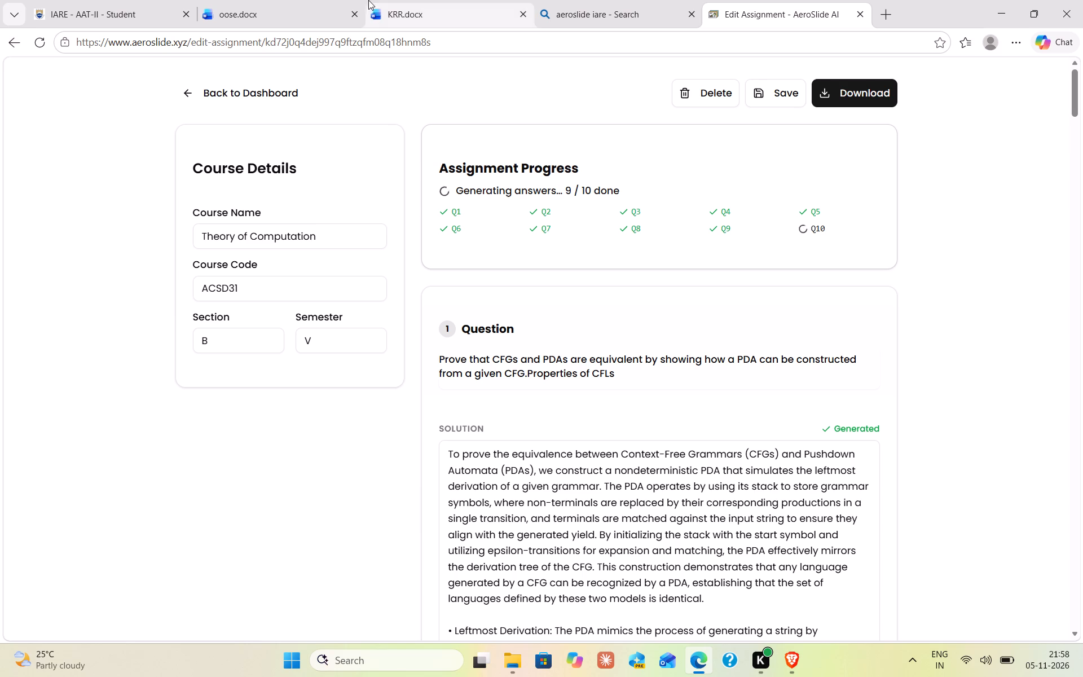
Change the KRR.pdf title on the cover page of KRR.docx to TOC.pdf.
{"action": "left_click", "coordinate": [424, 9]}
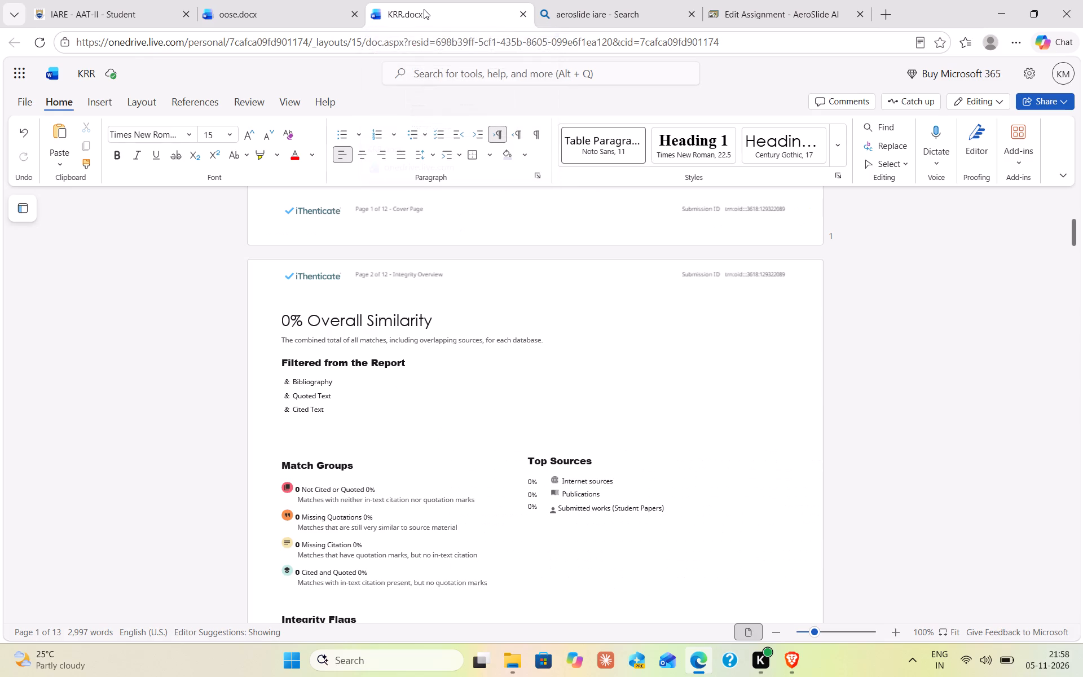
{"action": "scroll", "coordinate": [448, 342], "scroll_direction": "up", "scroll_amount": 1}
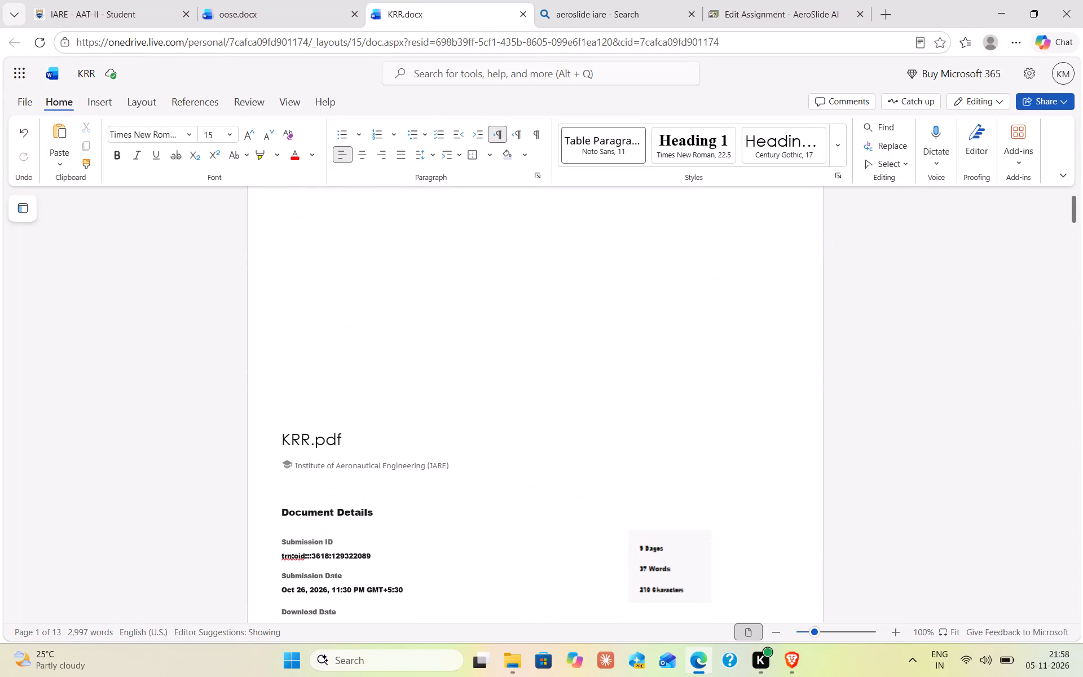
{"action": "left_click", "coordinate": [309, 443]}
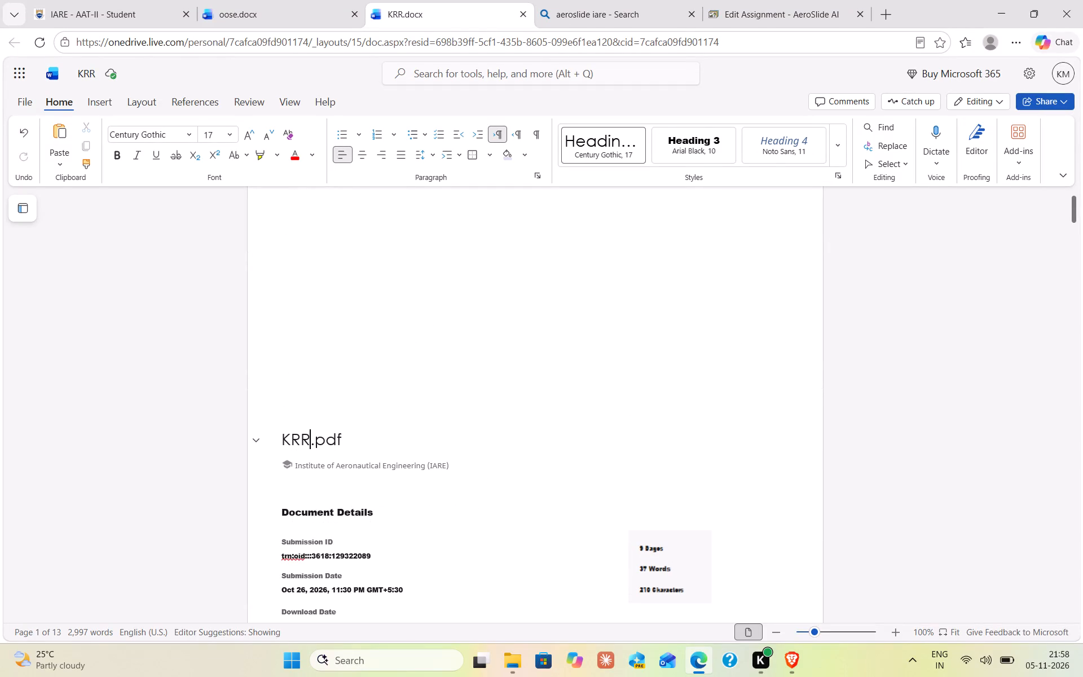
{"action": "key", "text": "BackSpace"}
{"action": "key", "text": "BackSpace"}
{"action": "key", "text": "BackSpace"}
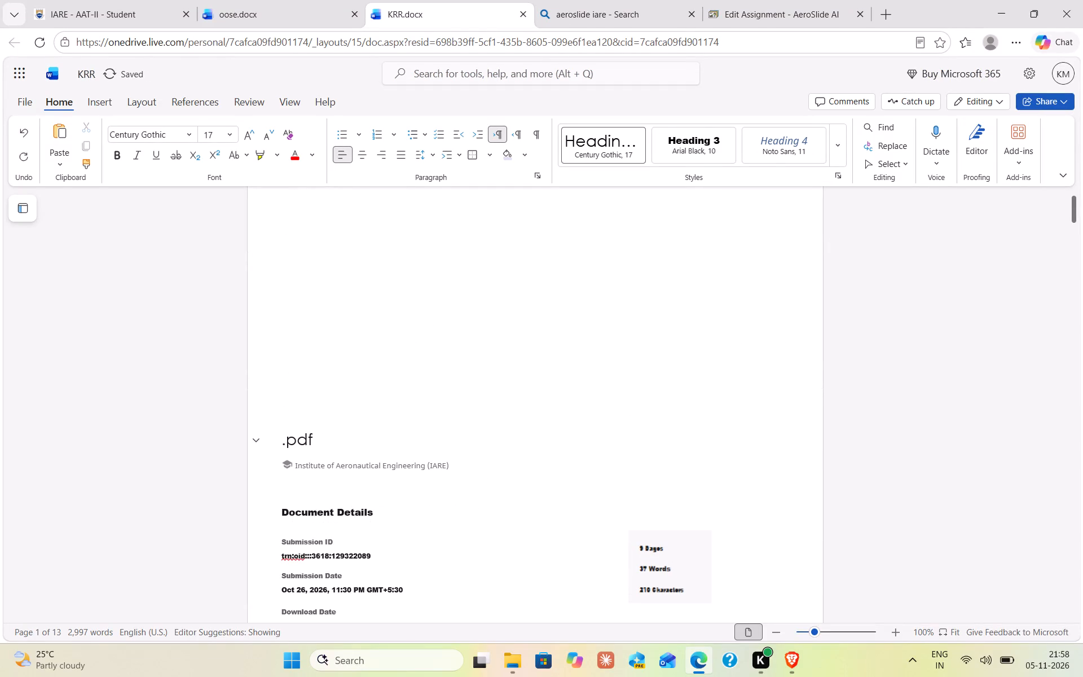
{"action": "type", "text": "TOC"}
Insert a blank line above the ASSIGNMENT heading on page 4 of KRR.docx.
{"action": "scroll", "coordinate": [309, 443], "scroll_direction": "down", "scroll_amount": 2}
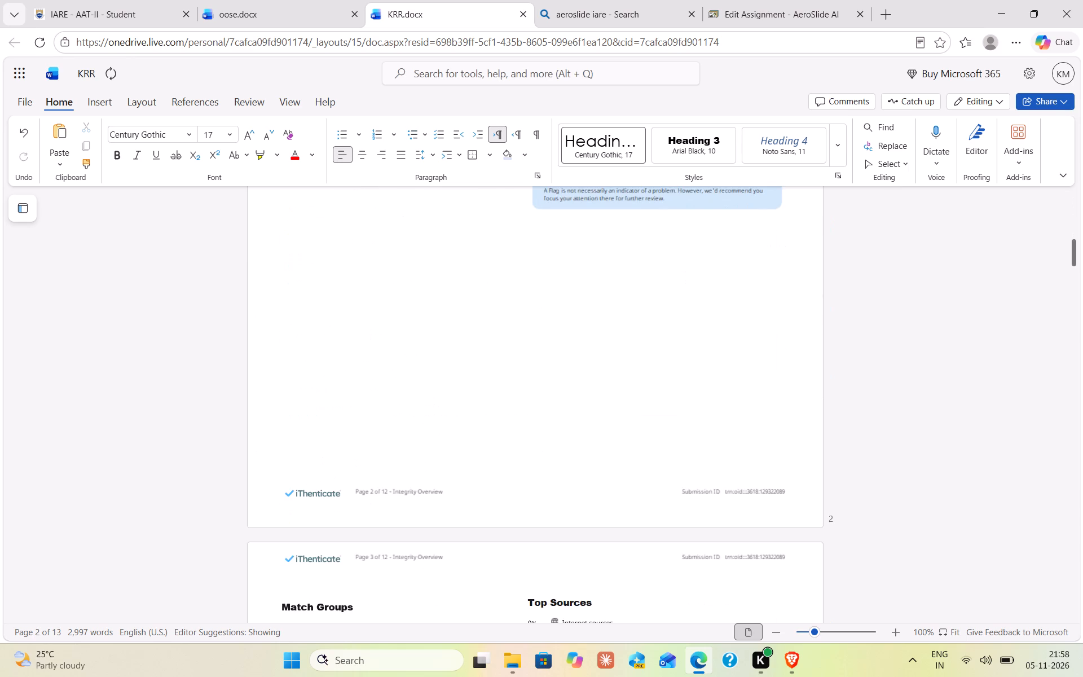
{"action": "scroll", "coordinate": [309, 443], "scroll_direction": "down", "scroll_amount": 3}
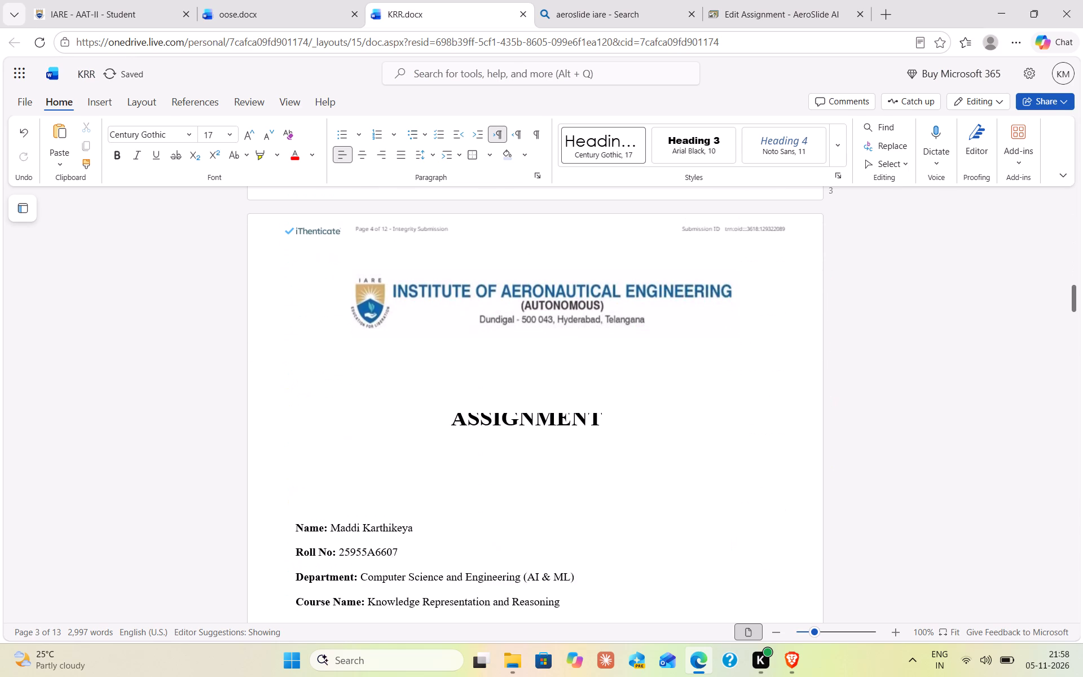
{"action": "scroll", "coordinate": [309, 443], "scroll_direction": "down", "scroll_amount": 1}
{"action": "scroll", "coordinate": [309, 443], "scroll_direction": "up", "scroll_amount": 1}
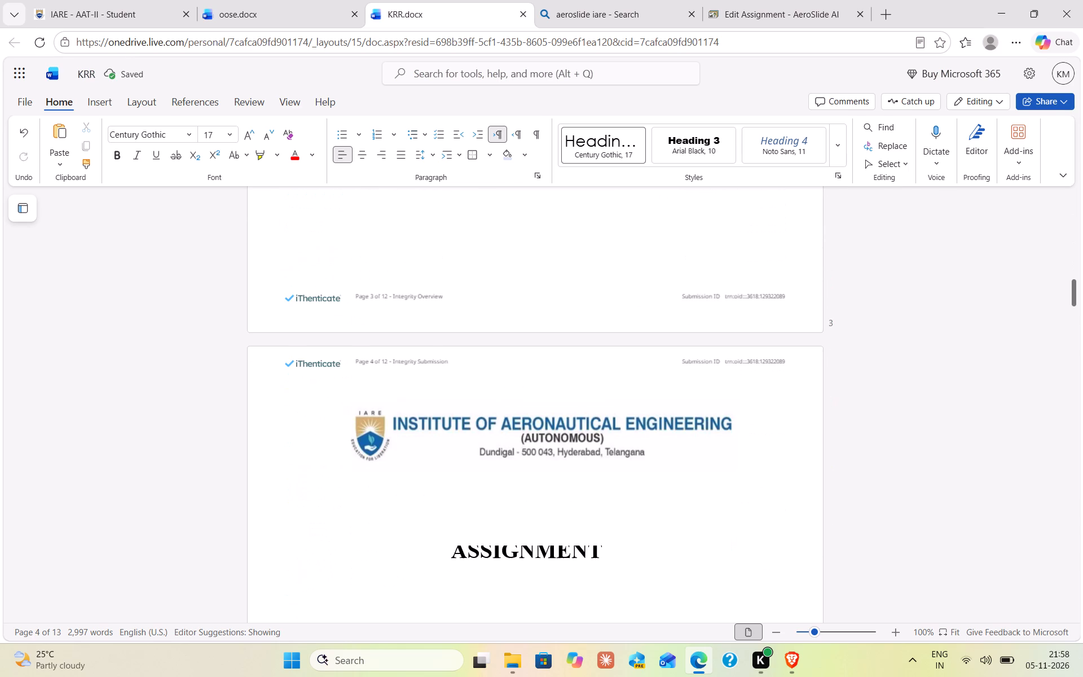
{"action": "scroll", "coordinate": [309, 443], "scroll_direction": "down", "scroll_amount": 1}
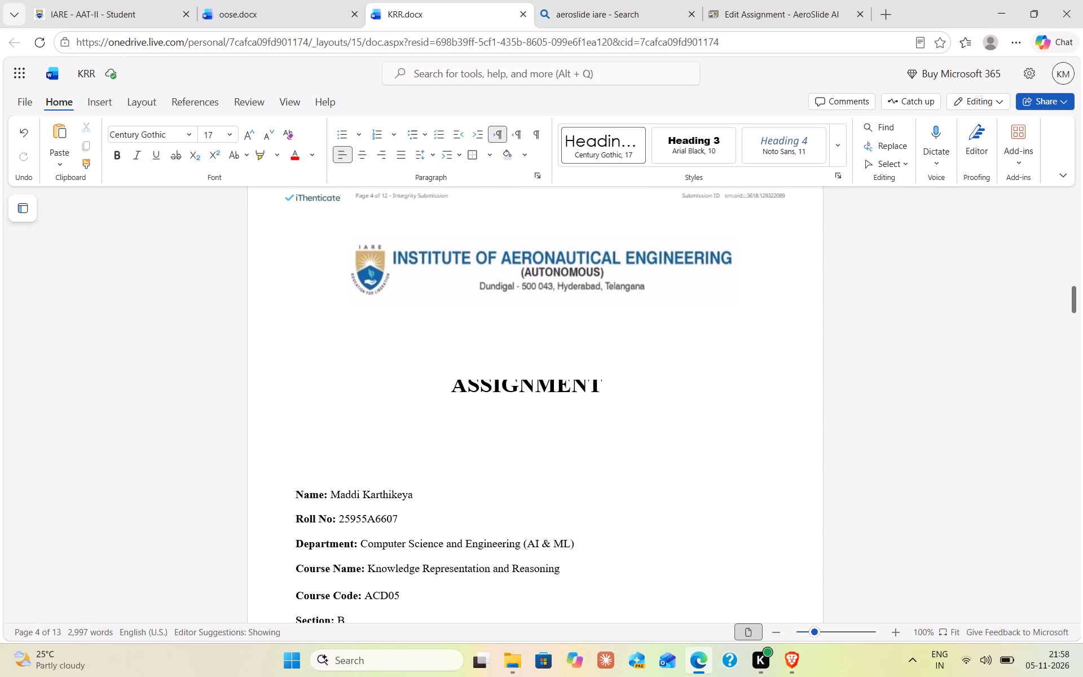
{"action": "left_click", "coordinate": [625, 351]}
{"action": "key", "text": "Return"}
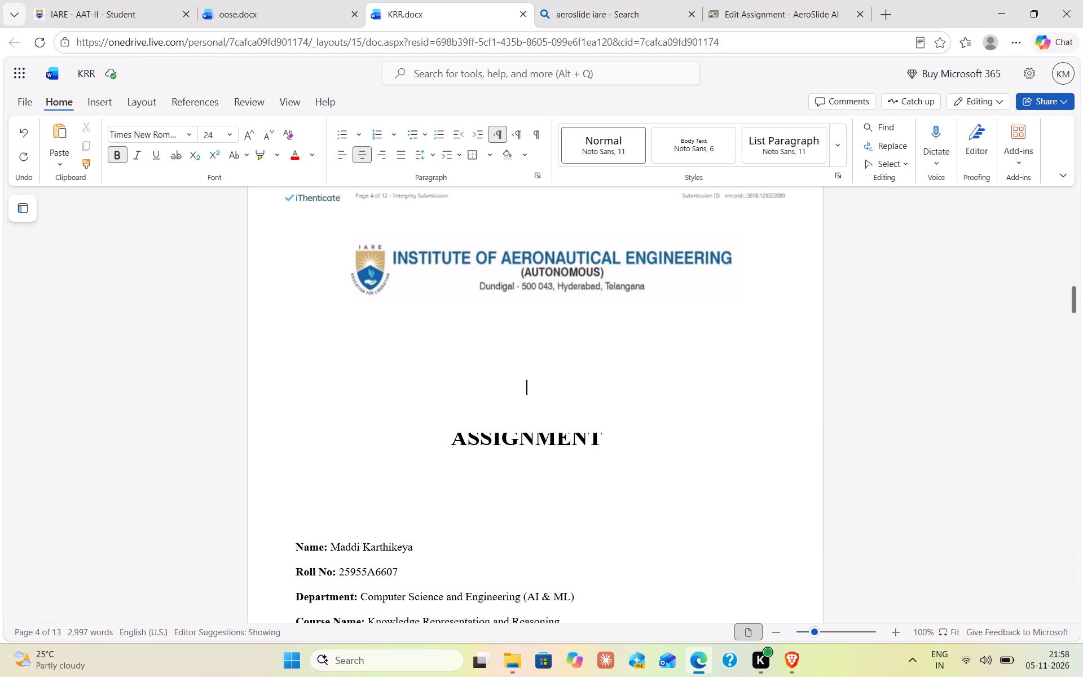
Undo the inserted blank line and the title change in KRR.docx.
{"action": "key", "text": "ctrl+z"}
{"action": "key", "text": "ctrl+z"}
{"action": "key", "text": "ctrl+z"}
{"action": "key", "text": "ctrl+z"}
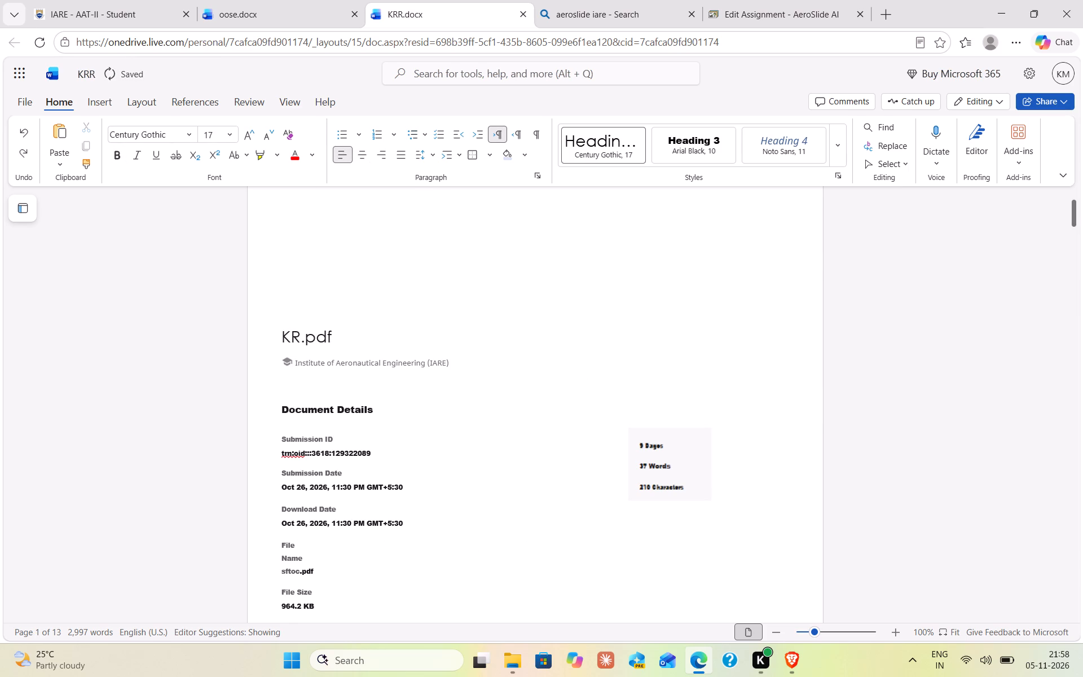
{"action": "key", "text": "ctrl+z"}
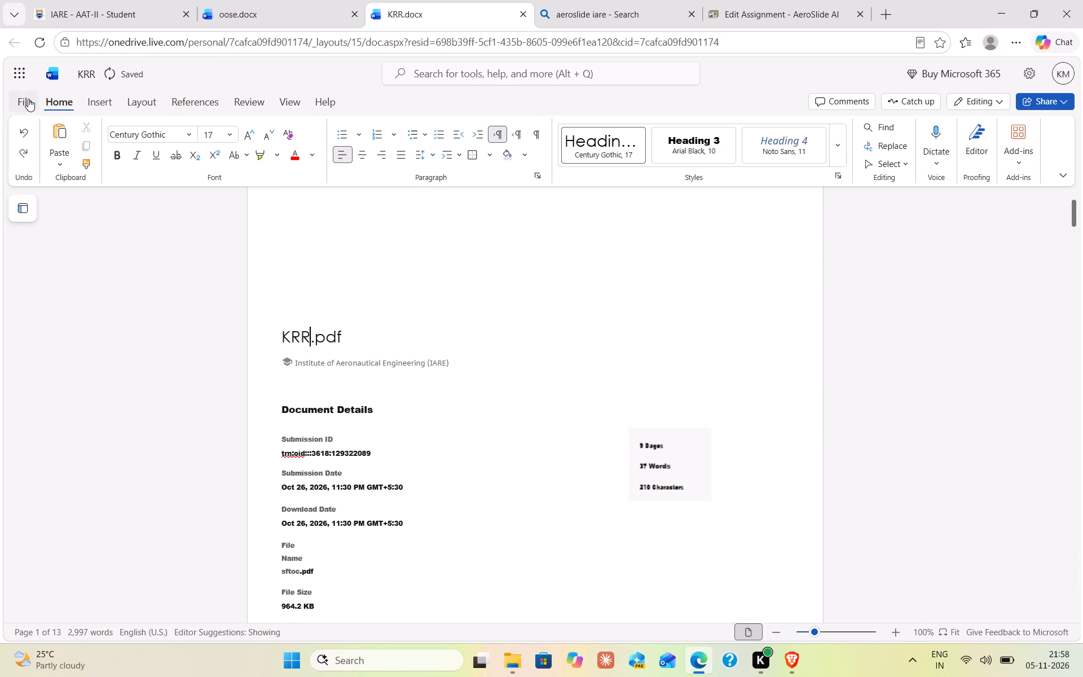
Open the recent document cn2 (1) 2.docx and close KRR.docx.
{"action": "left_click", "coordinate": [28, 99]}
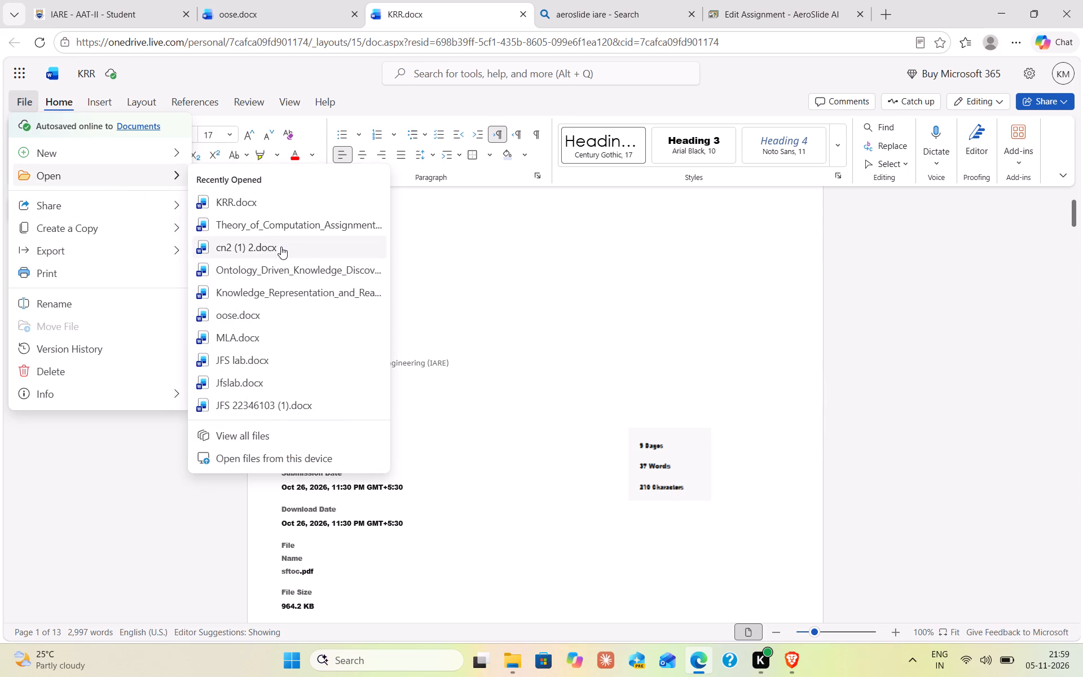
{"action": "double_click", "coordinate": [281, 247]}
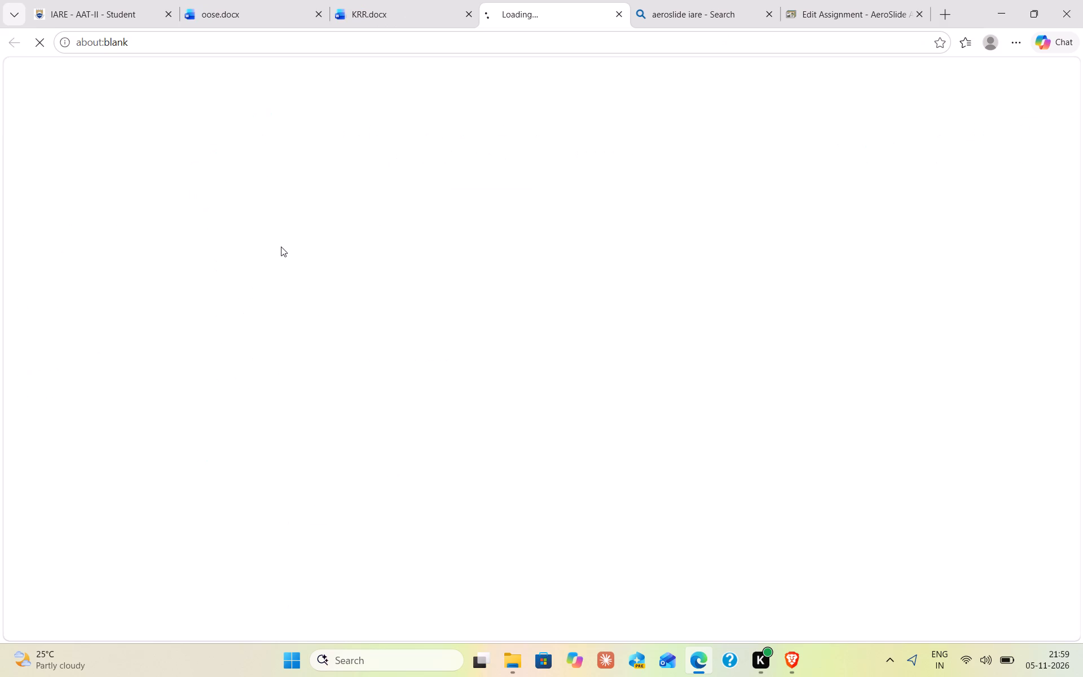
{"action": "left_click", "coordinate": [470, 14]}
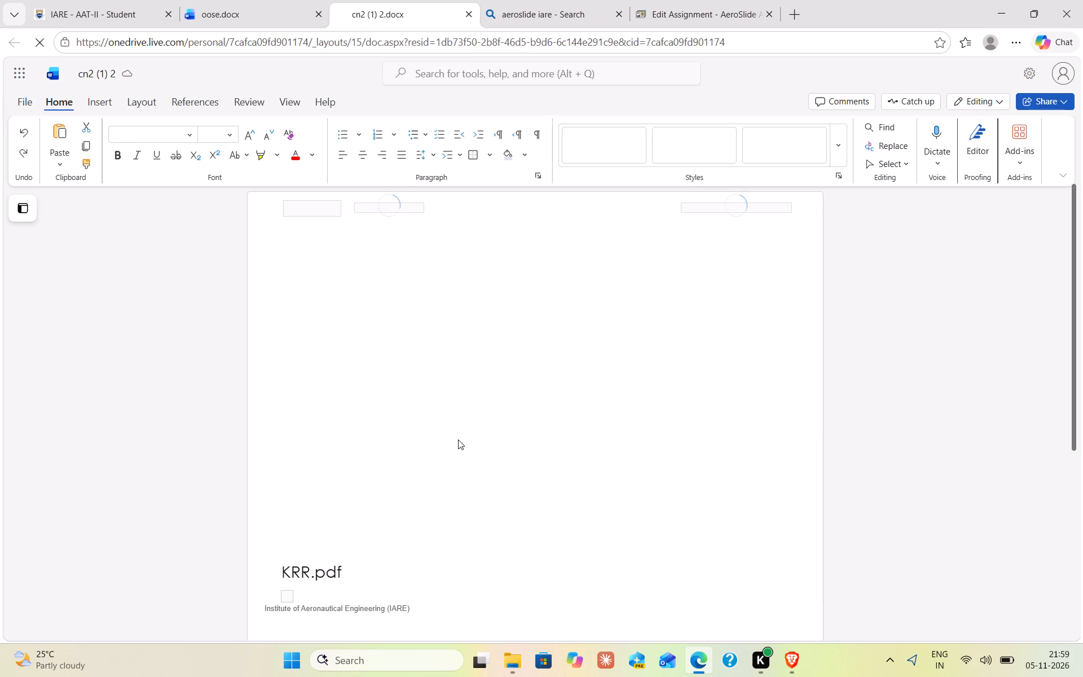
Look through the similarity report pages and the assignment page of cn2 (1) 2.docx.
{"action": "scroll", "coordinate": [458, 439], "scroll_direction": "down", "scroll_amount": 1}
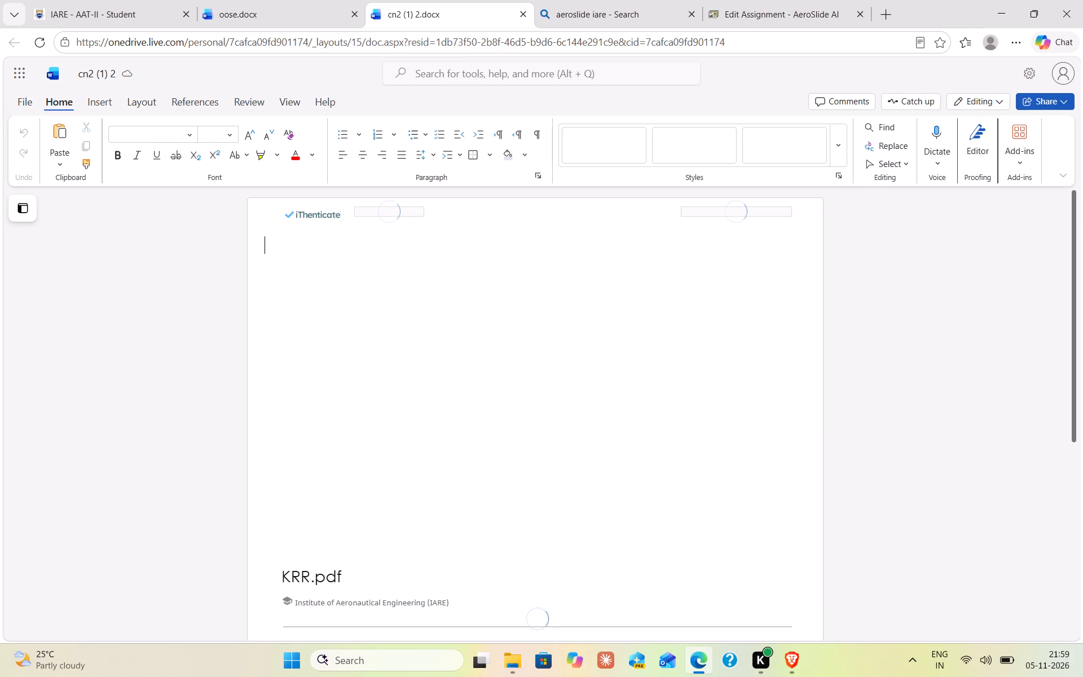
{"action": "scroll", "coordinate": [458, 439], "scroll_direction": "down", "scroll_amount": 3}
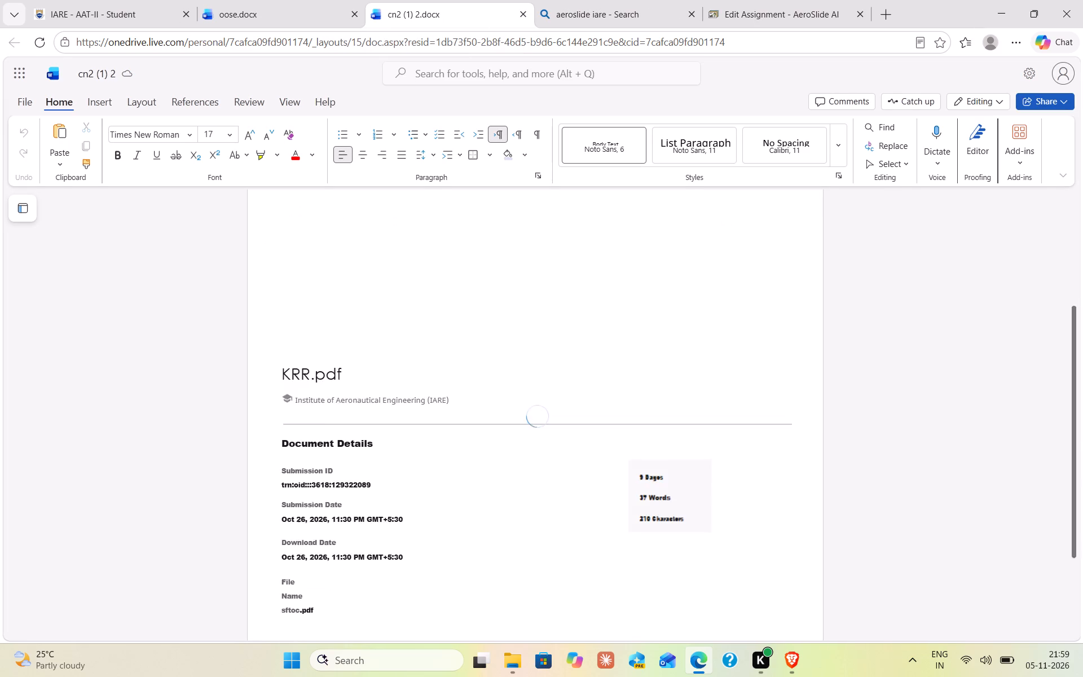
{"action": "scroll", "coordinate": [458, 439], "scroll_direction": "down", "scroll_amount": 6}
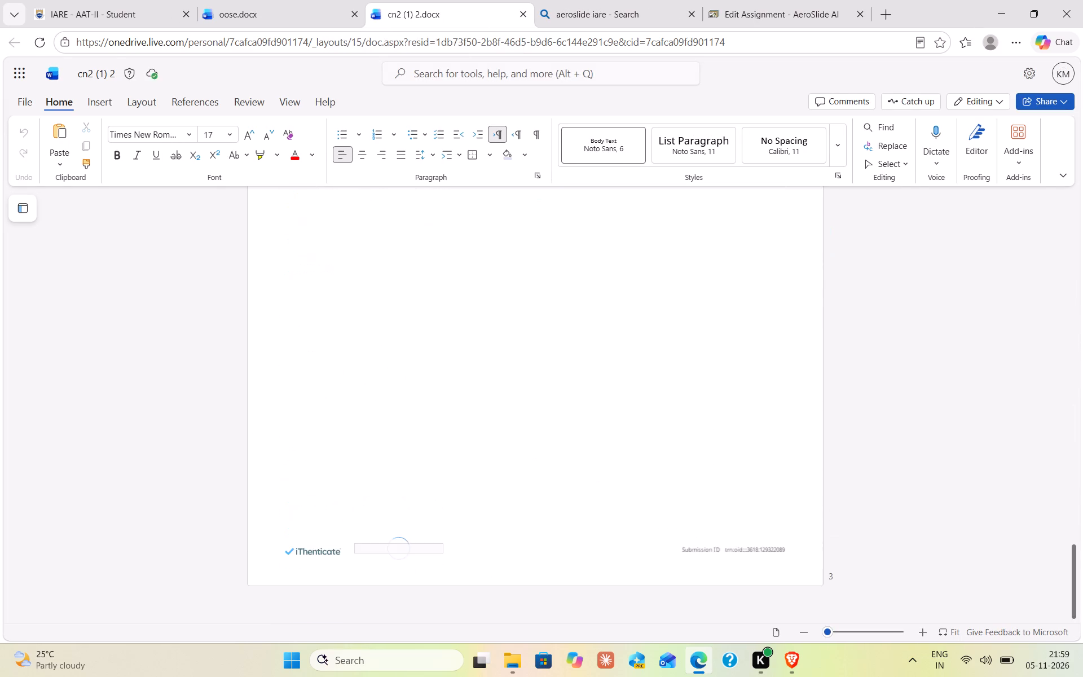
{"action": "scroll", "coordinate": [458, 439], "scroll_direction": "up", "scroll_amount": 3}
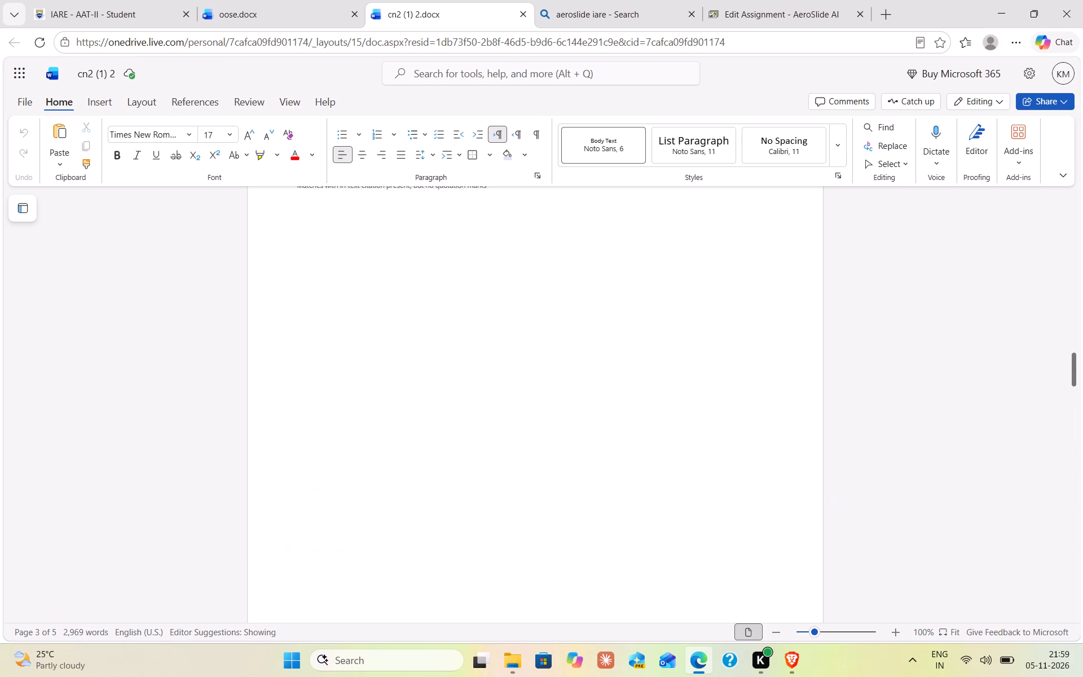
{"action": "scroll", "coordinate": [458, 439], "scroll_direction": "down", "scroll_amount": 7}
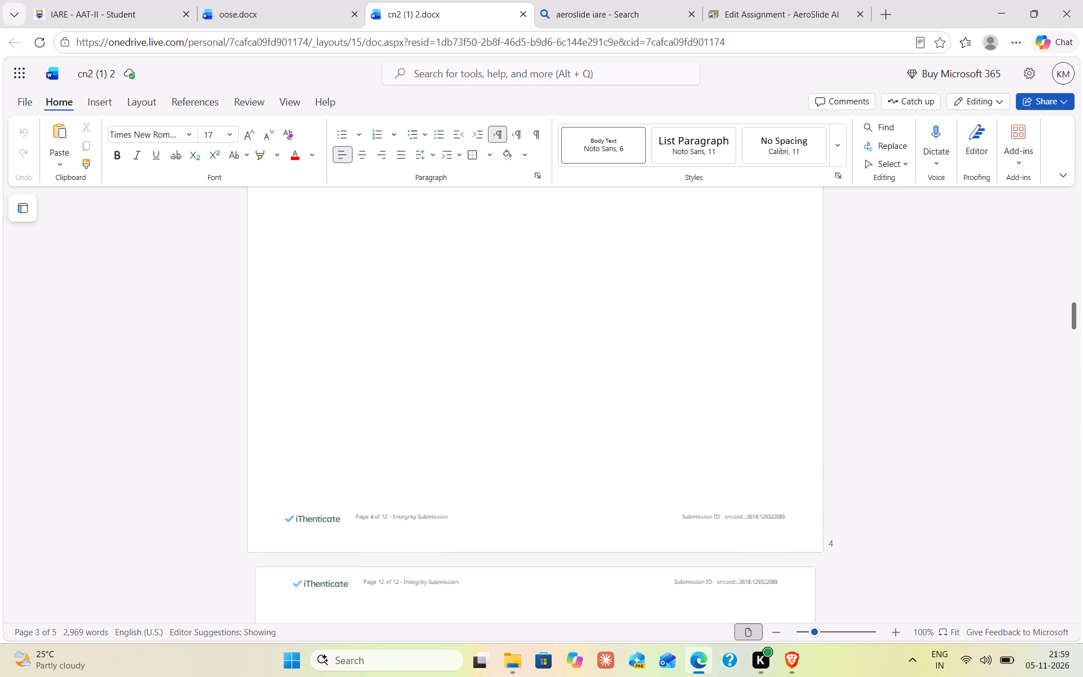
{"action": "scroll", "coordinate": [458, 439], "scroll_direction": "down", "scroll_amount": 3}
{"action": "scroll", "coordinate": [458, 439], "scroll_direction": "up", "scroll_amount": 8}
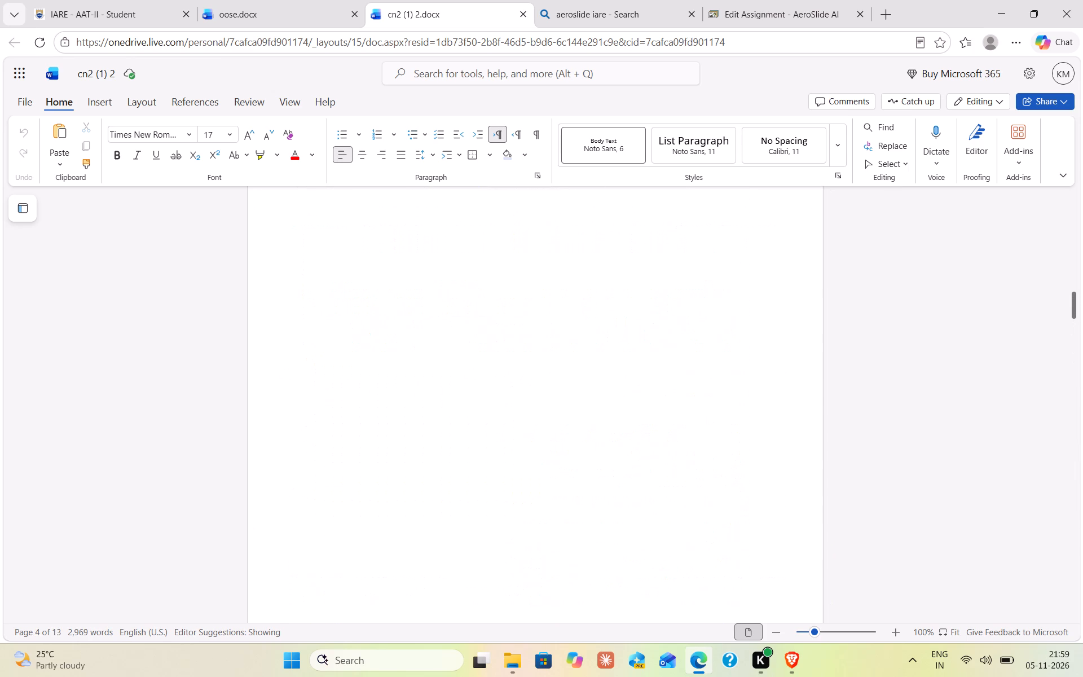
{"action": "scroll", "coordinate": [458, 439], "scroll_direction": "up", "scroll_amount": 12}
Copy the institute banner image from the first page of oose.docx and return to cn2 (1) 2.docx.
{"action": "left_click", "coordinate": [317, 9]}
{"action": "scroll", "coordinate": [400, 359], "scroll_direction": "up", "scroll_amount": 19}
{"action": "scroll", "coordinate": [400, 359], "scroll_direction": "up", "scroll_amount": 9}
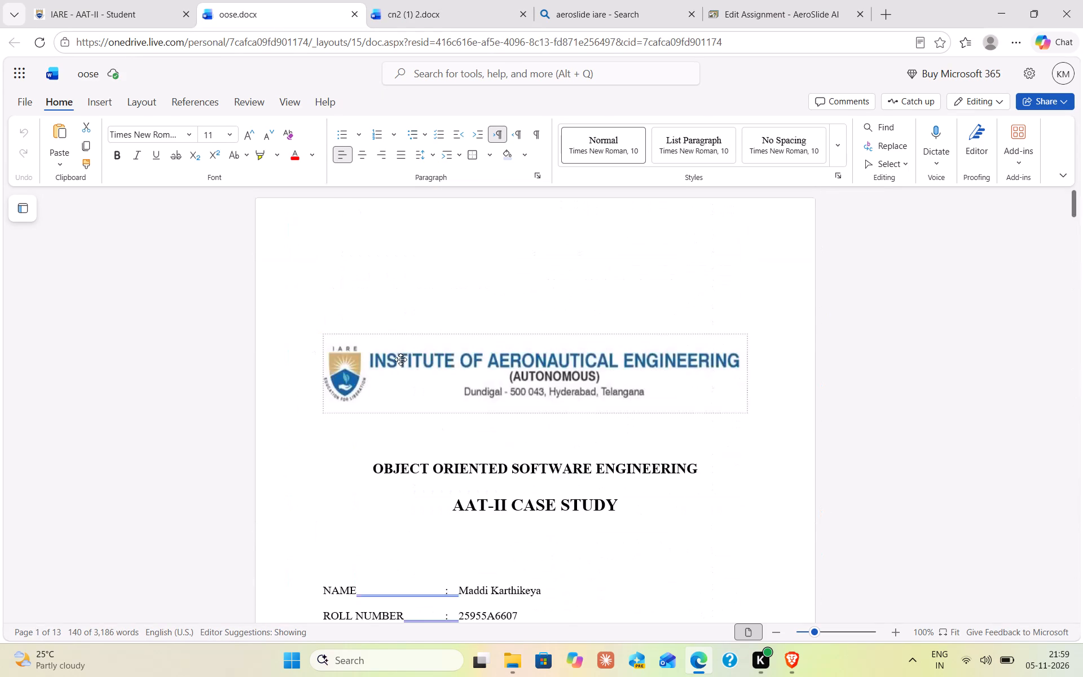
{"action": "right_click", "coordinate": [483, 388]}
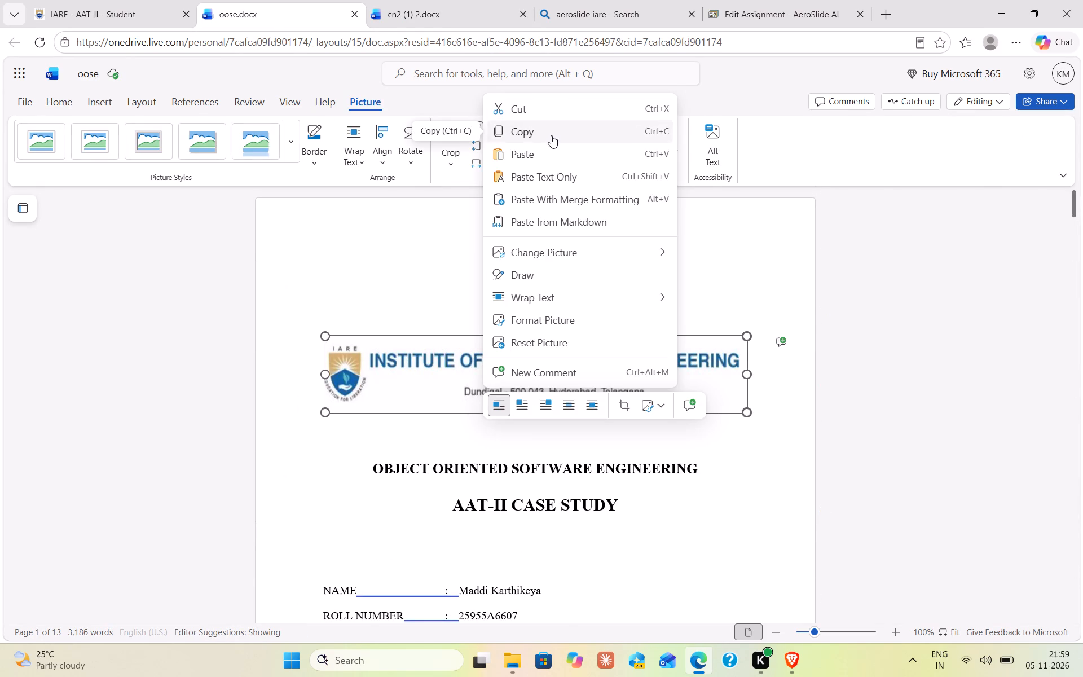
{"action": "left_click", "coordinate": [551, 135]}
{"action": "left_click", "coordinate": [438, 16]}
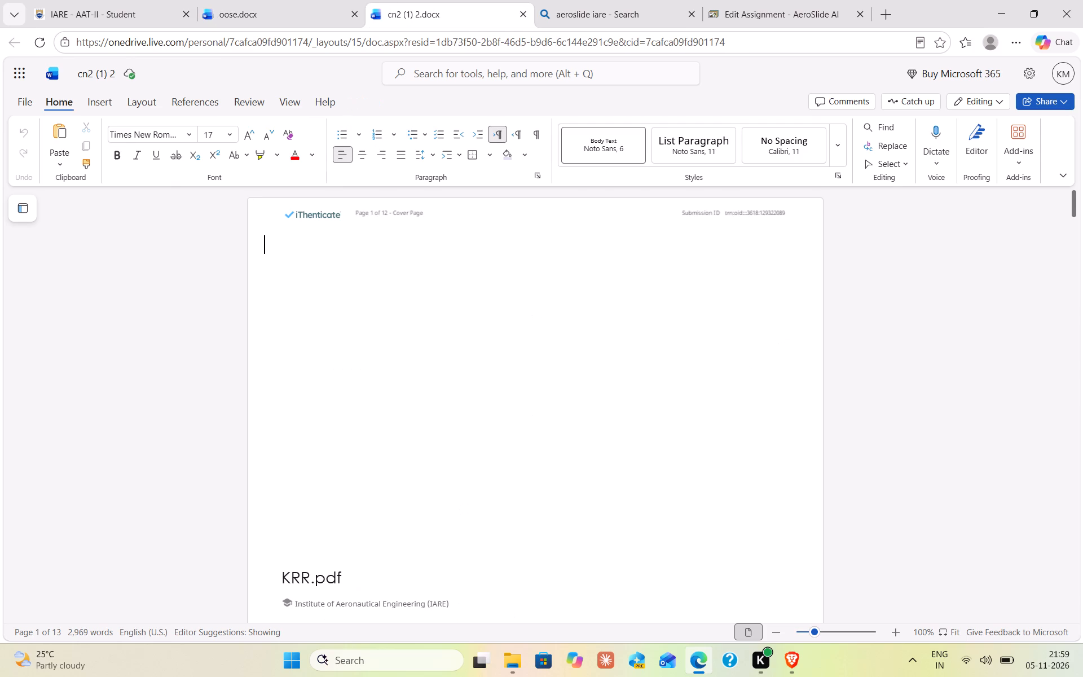
Indent the blank second line at the top of page 4 in cn2 (1) 2.docx with spaces.
{"action": "scroll", "coordinate": [451, 297], "scroll_direction": "down", "scroll_amount": 7}
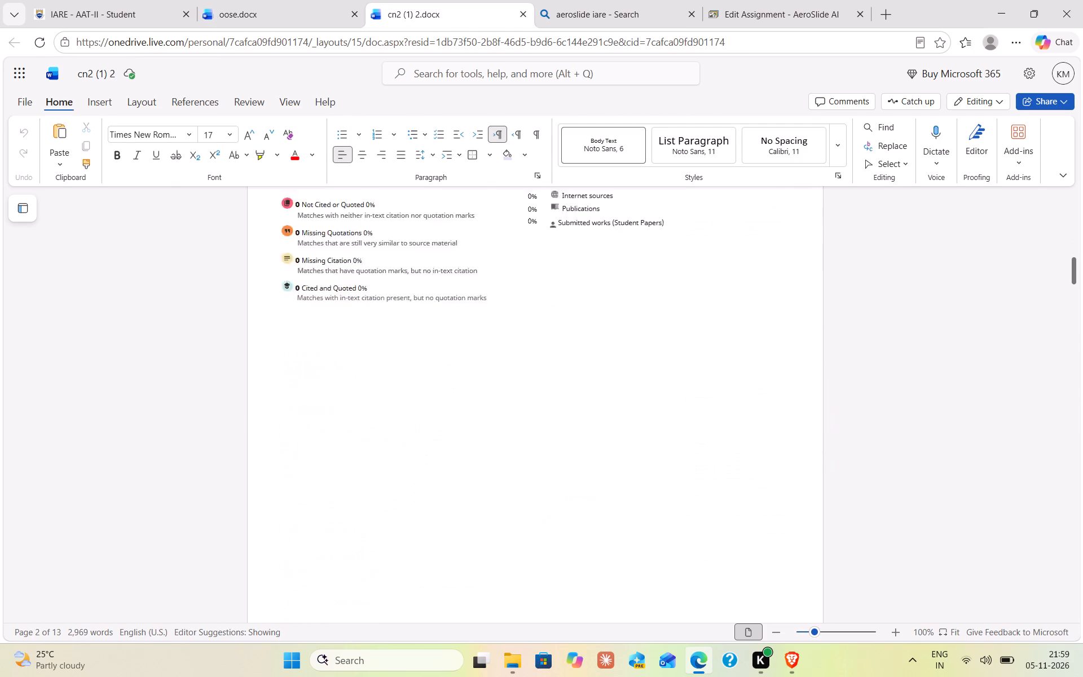
{"action": "scroll", "coordinate": [451, 297], "scroll_direction": "down", "scroll_amount": 2}
{"action": "scroll", "coordinate": [451, 297], "scroll_direction": "up", "scroll_amount": 4}
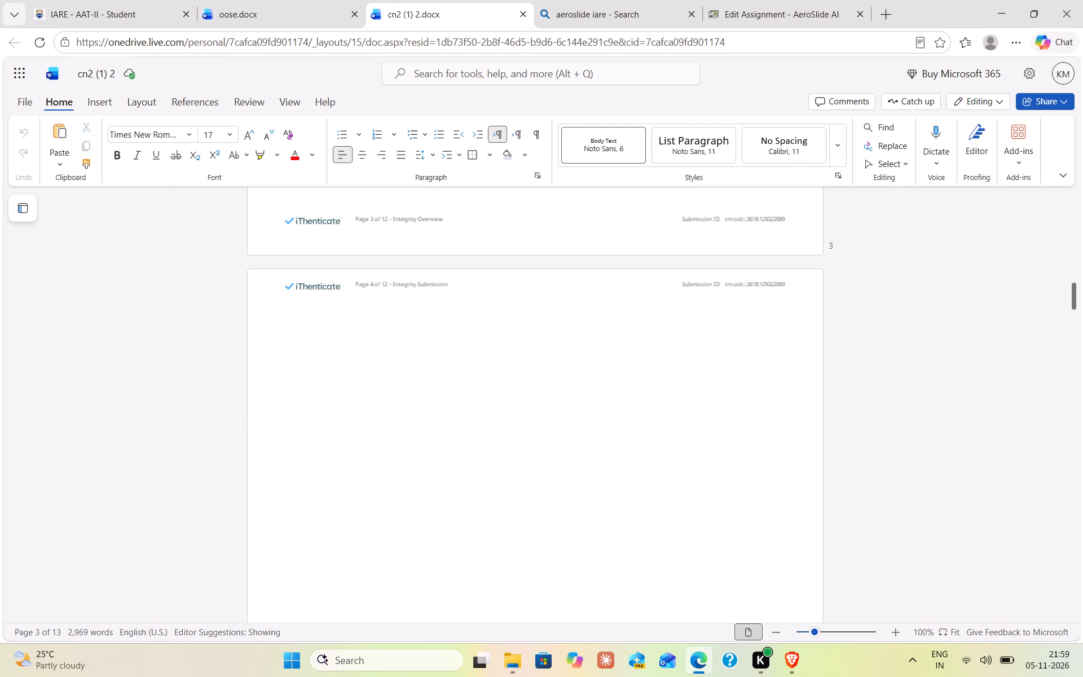
{"action": "scroll", "coordinate": [451, 297], "scroll_direction": "up", "scroll_amount": 3}
{"action": "scroll", "coordinate": [451, 297], "scroll_direction": "down", "scroll_amount": 1}
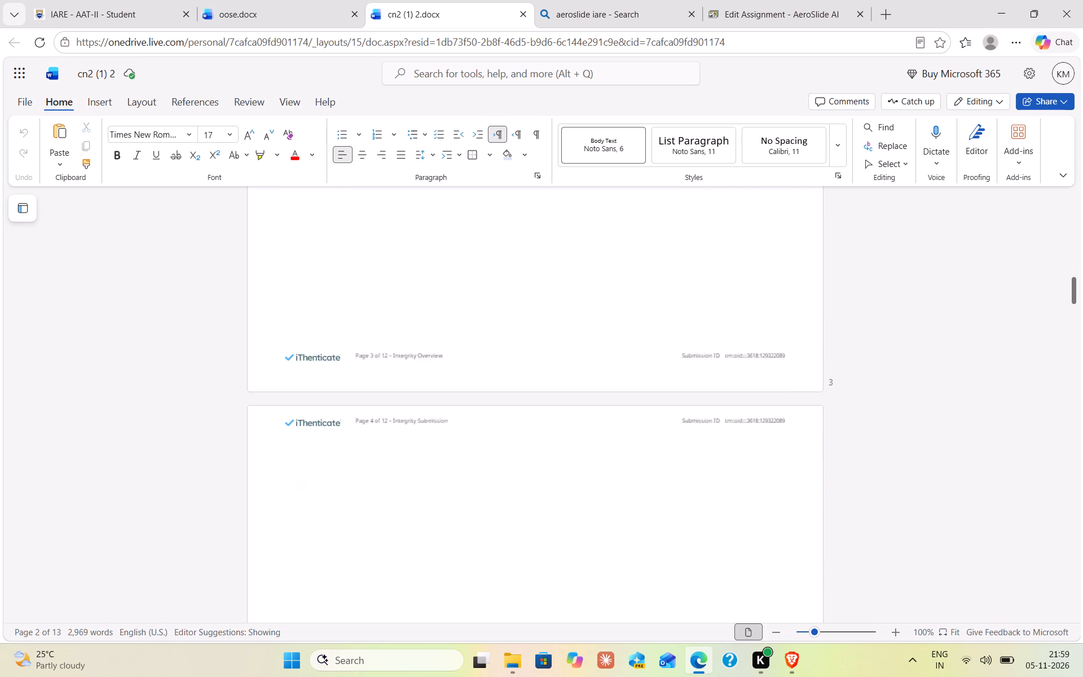
{"action": "scroll", "coordinate": [451, 297], "scroll_direction": "down", "scroll_amount": 2}
{"action": "left_click", "coordinate": [451, 297]}
{"action": "left_click", "coordinate": [451, 297]}
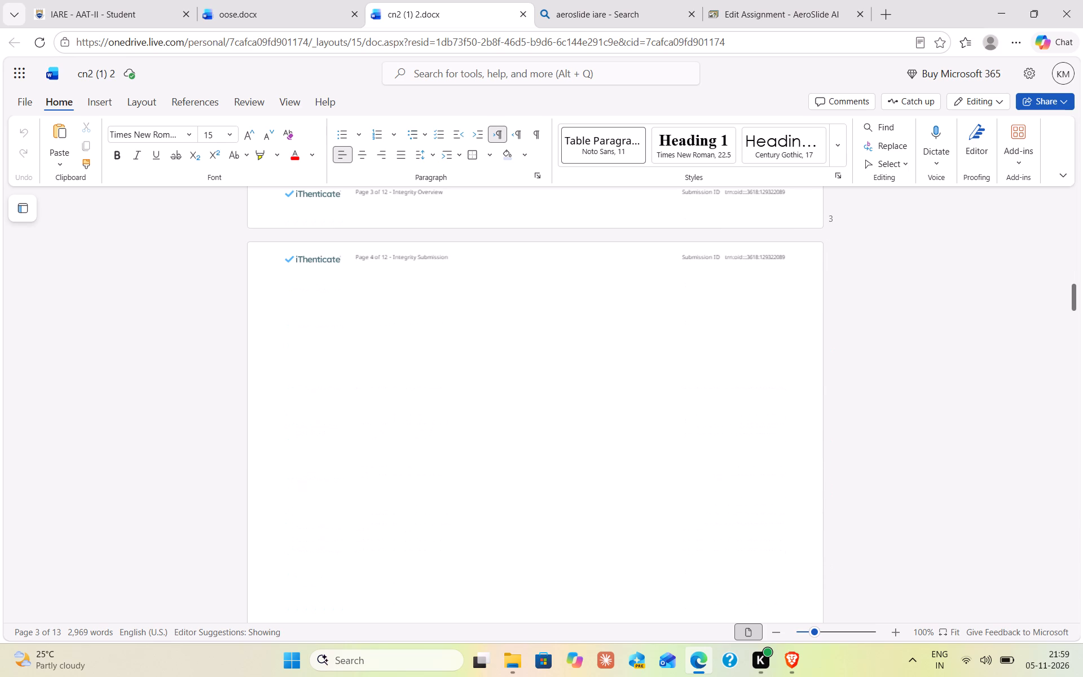
{"action": "key", "text": "space"}
{"action": "key", "text": "space"}
{"action": "key", "text": "space"}
{"action": "key", "text": "space"}
{"action": "key", "text": "space"}
{"action": "key", "text": "space"}
{"action": "key", "text": "space"}
{"action": "key", "text": "space"}
{"action": "key", "text": "space"}
{"action": "key", "text": "space"}
{"action": "key", "text": "space"}
{"action": "key", "text": "space"}
{"action": "key", "text": "space"}
{"action": "key", "text": "space"}
{"action": "key", "text": "space"}
{"action": "key", "text": "space"}
{"action": "key", "text": "space"}
{"action": "key", "text": "space"}
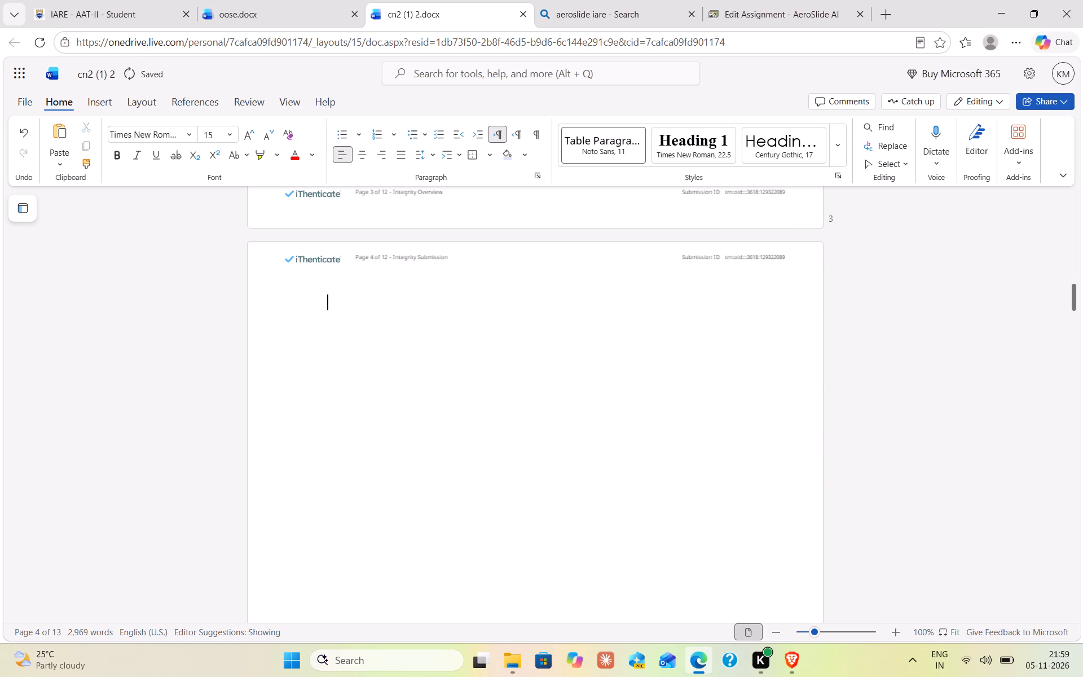
{"action": "key", "text": "space"}
Open the recent document Theory_of_Computation_Assignment 1.
{"action": "left_click", "coordinate": [25, 111]}
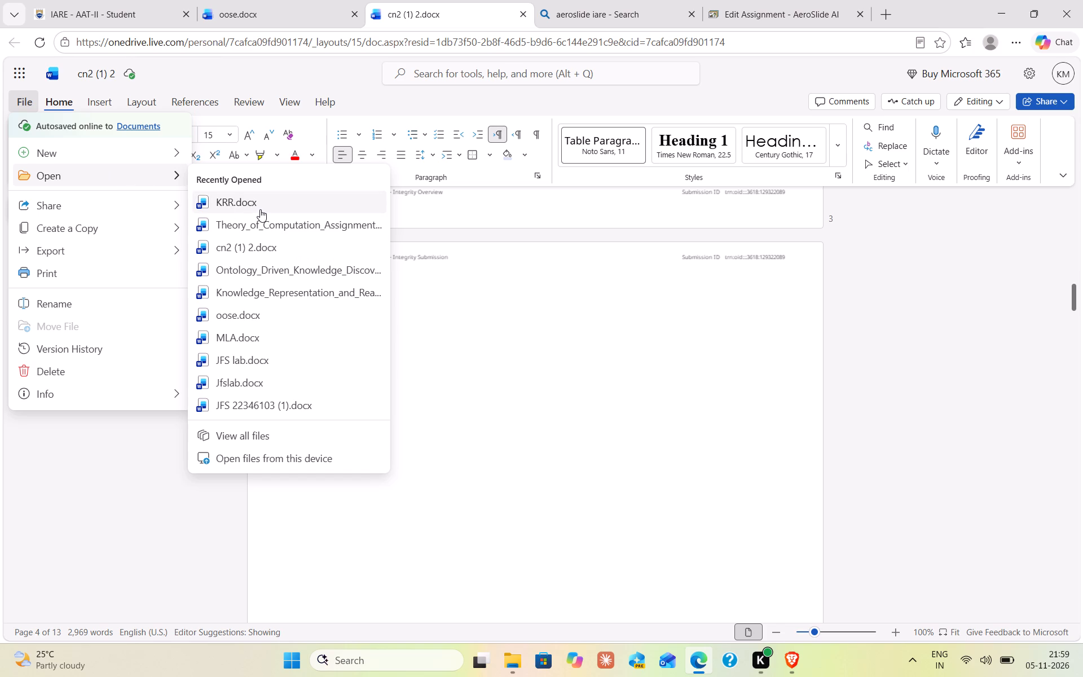
{"action": "double_click", "coordinate": [311, 224]}
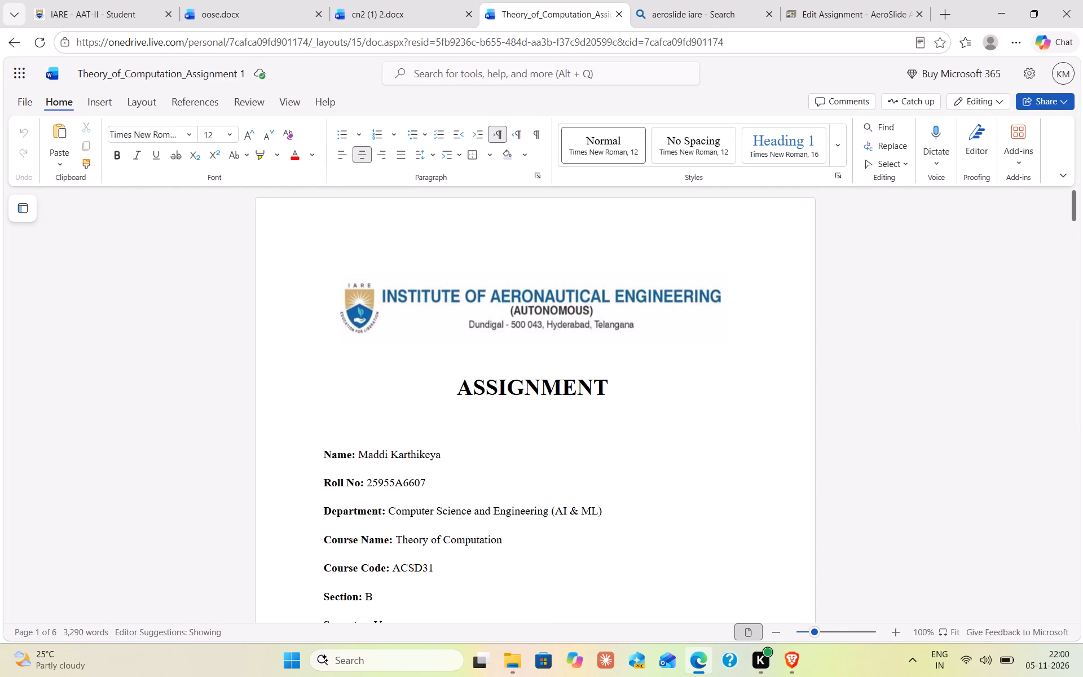
Copy the cover block from the institute banner through the Semester line and paste it at the indented spot on page 4 of cn2 (1) 2.docx.
{"action": "scroll", "coordinate": [454, 381], "scroll_direction": "down", "scroll_amount": 1}
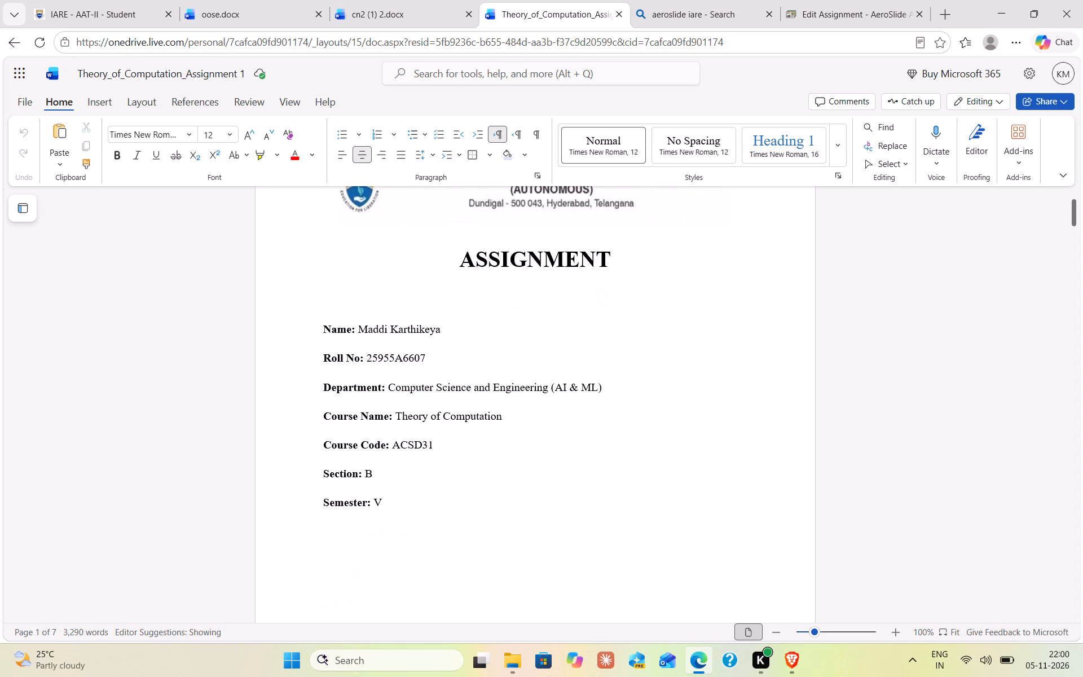
{"action": "left_click_drag", "start_coordinate": [411, 503], "coordinate": [464, 257]}
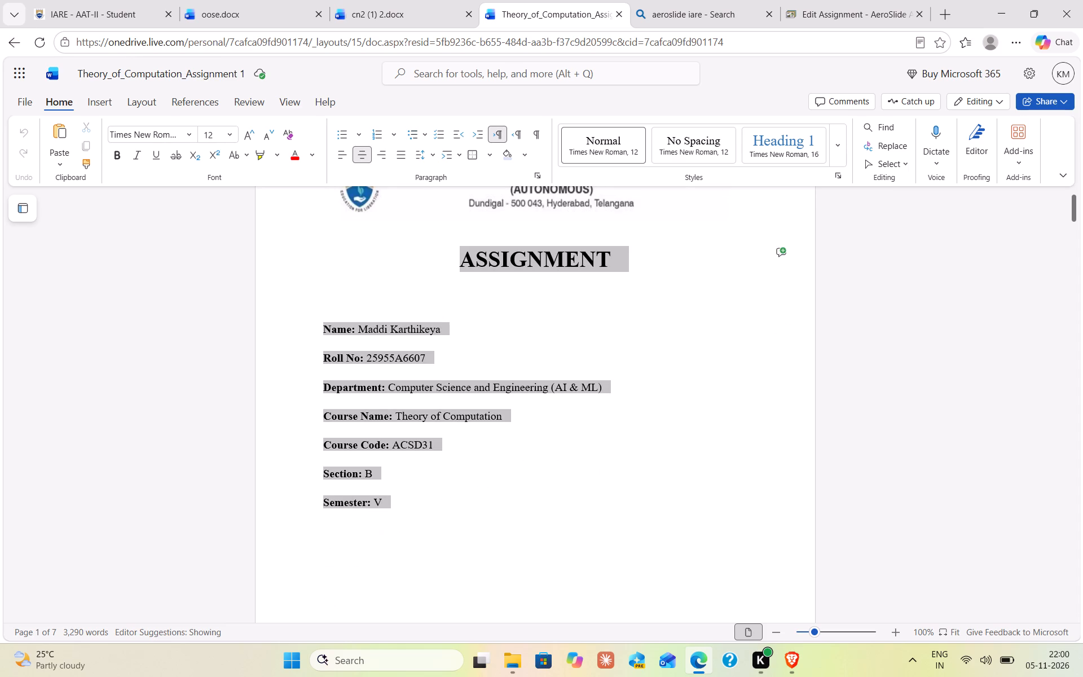
{"action": "left_click_drag", "start_coordinate": [464, 257], "coordinate": [336, 276]}
{"action": "key", "text": "ctrl+c"}
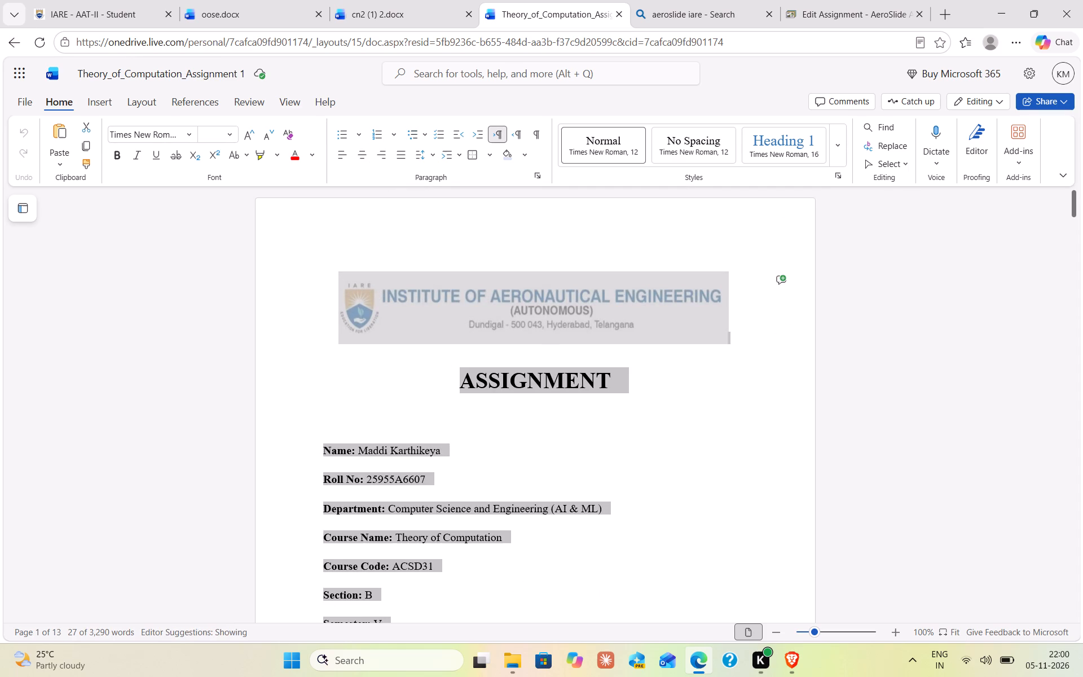
{"action": "left_click", "coordinate": [413, 1]}
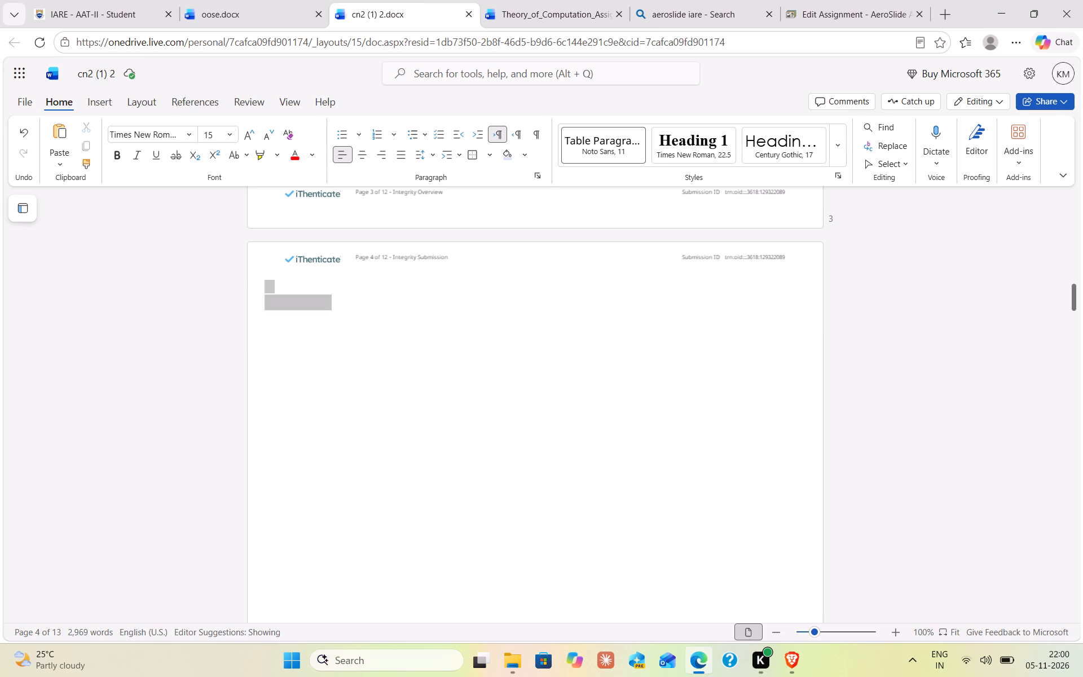
{"action": "left_click", "coordinate": [456, 316]}
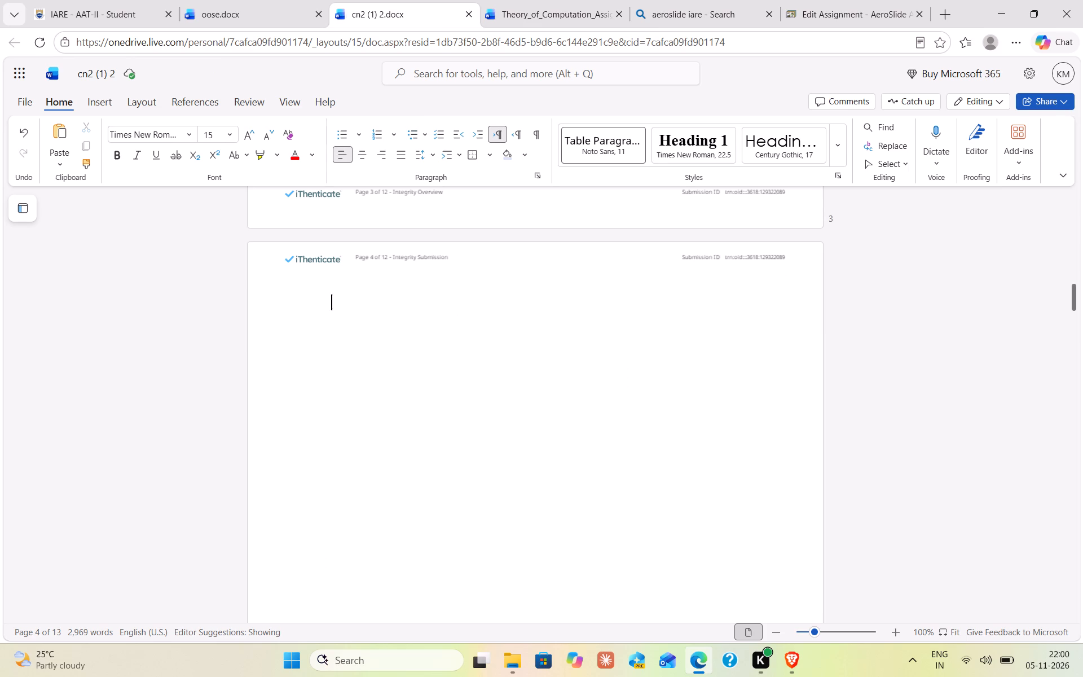
{"action": "key", "text": "ctrl+v"}
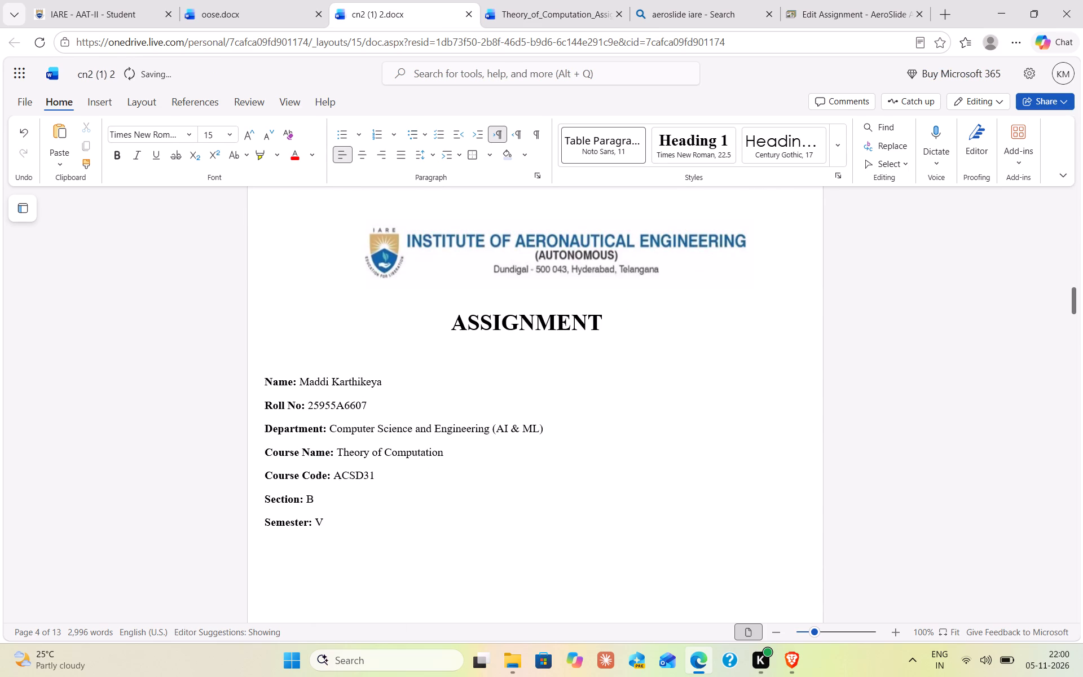
Indent the Name line of the pasted cover block with spaces.
{"action": "left_click", "coordinate": [260, 383]}
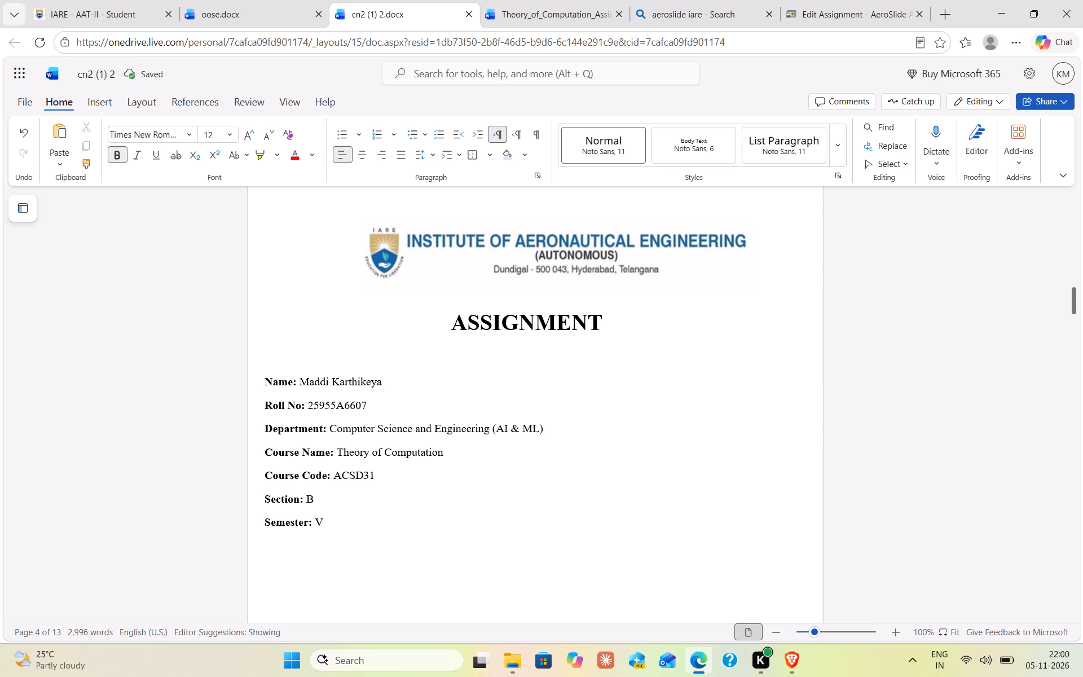
{"action": "key", "text": "space"}
{"action": "key", "text": "space"}
{"action": "key", "text": "space"}
{"action": "key", "text": "space"}
{"action": "key", "text": "space"}
{"action": "key", "text": "space"}
{"action": "key", "text": "space"}
{"action": "key", "text": "space"}
{"action": "key", "text": "space"}
{"action": "key", "text": "space"}
{"action": "key", "text": "space"}
{"action": "key", "text": "space"}
{"action": "key", "text": "space"}
{"action": "key", "text": "space"}
{"action": "key", "text": "space"}
{"action": "key", "text": "space"}
{"action": "key", "text": "space"}
{"action": "key", "text": "space"}
{"action": "key", "text": "space"}
{"action": "key", "text": "space"}
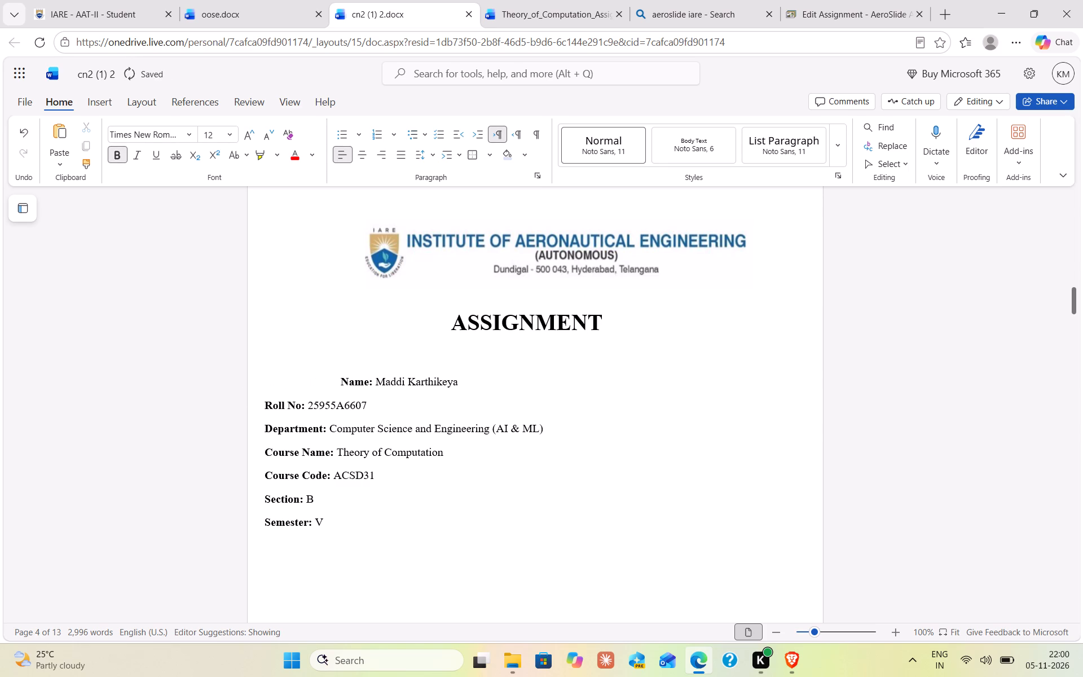
Indent the Roll No line with spaces so it lines up with the Name line.
{"action": "left_click", "coordinate": [264, 407]}
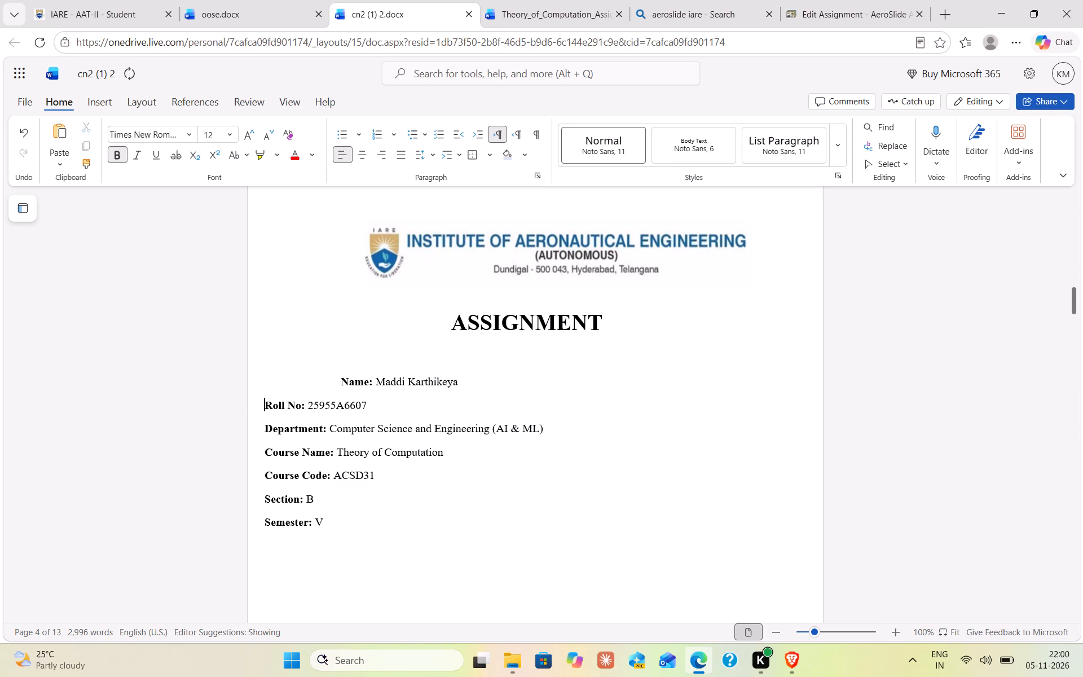
{"action": "key", "text": "space"}
{"action": "key", "text": "space"}
{"action": "key", "text": "space"}
{"action": "key", "text": "space"}
{"action": "key", "text": "space"}
{"action": "key", "text": "space"}
{"action": "key", "text": "space"}
{"action": "key", "text": "space"}
{"action": "key", "text": "space"}
{"action": "key", "text": "space"}
{"action": "key", "text": "space"}
{"action": "key", "text": "space"}
{"action": "key", "text": "space"}
{"action": "key", "text": "space"}
{"action": "key", "text": "space"}
{"action": "key", "text": "space"}
{"action": "key", "text": "space"}
{"action": "key", "text": "space"}
{"action": "key", "text": "space"}
{"action": "key", "text": "space"}
{"action": "key", "text": "space"}
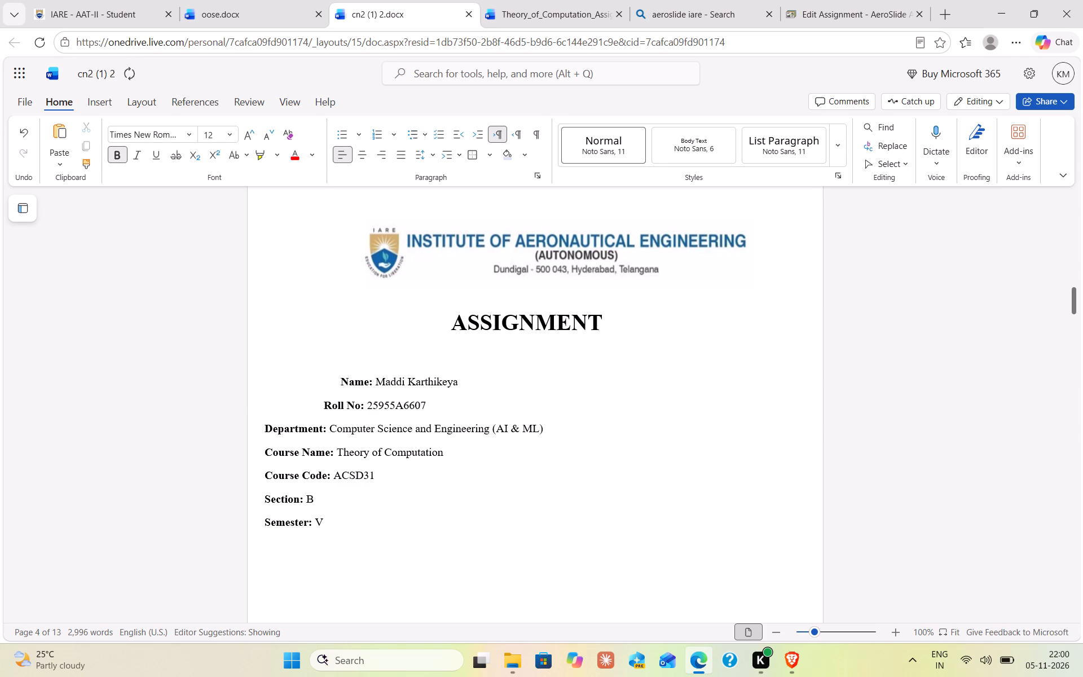
{"action": "key", "text": "space"}
{"action": "key", "text": "space"}
{"action": "key", "text": "space"}
{"action": "key", "text": "space"}
{"action": "key", "text": "space"}
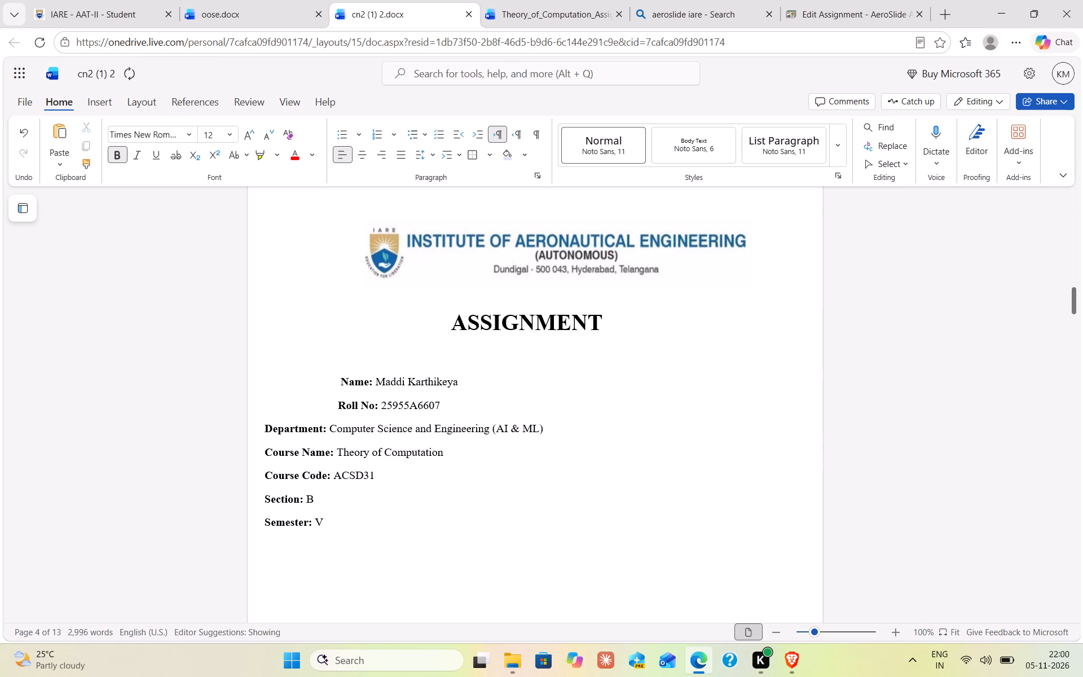
{"action": "key", "text": "space"}
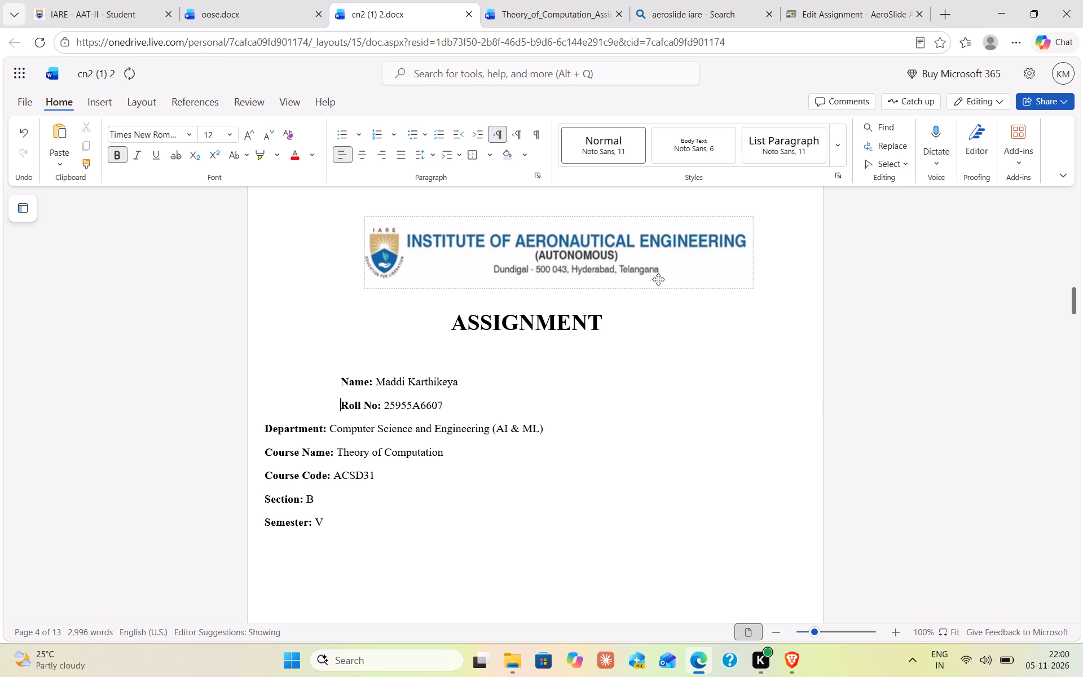
Insert a blank line between the institute banner and the ASSIGNMENT heading.
{"action": "left_click", "coordinate": [643, 305]}
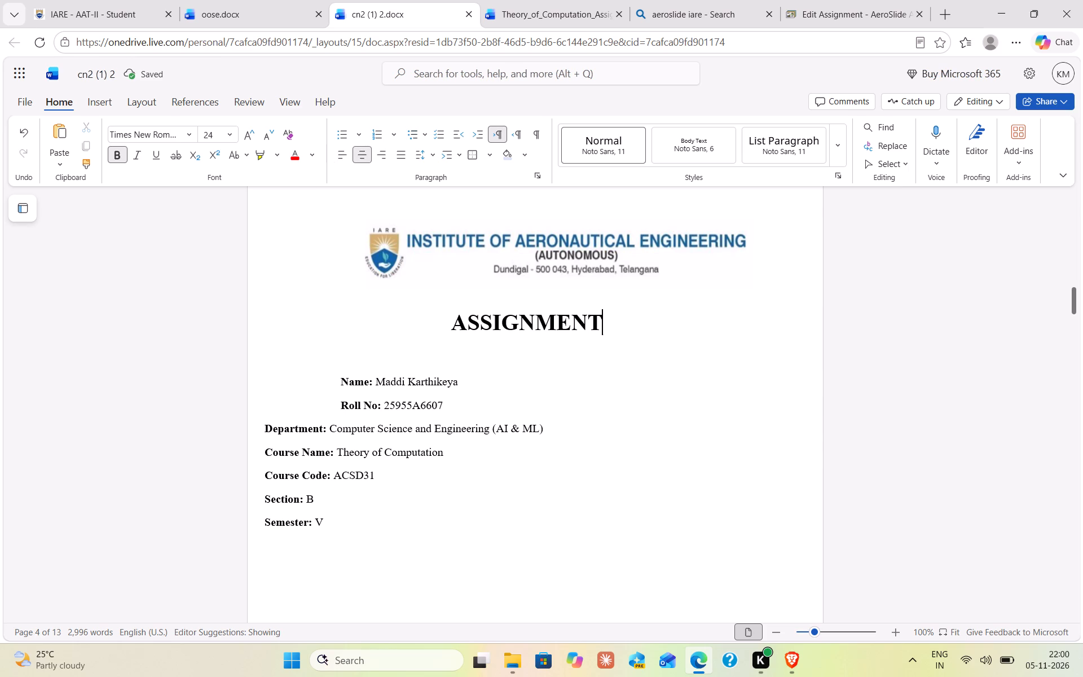
{"action": "left_click", "coordinate": [447, 319]}
{"action": "key", "text": "Return"}
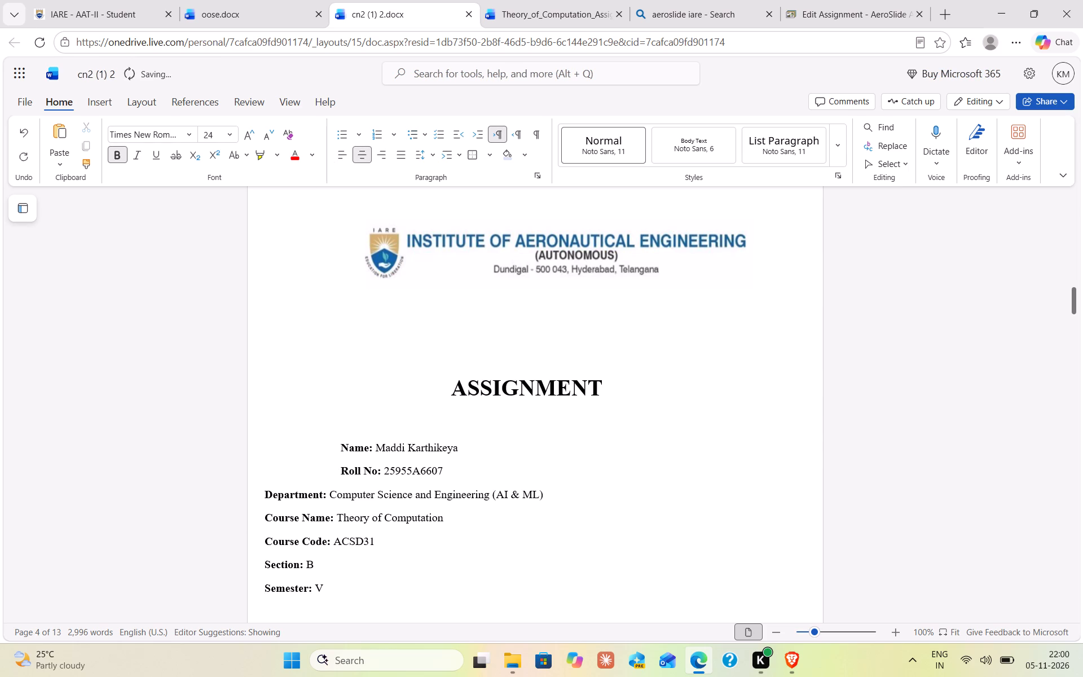
Indent the Department line with spaces, keeping it slightly less indented than the Roll No line.
{"action": "left_click", "coordinate": [260, 496]}
{"action": "key", "text": "space"}
{"action": "key", "text": "space"}
{"action": "key", "text": "space"}
{"action": "key", "text": "space"}
{"action": "key", "text": "space"}
{"action": "key", "text": "space"}
{"action": "key", "text": "space"}
{"action": "key", "text": "space"}
{"action": "key", "text": "space"}
{"action": "key", "text": "space"}
{"action": "key", "text": "space"}
{"action": "key", "text": "space"}
{"action": "key", "text": "space"}
{"action": "key", "text": "space"}
{"action": "key", "text": "space"}
{"action": "key", "text": "space"}
{"action": "key", "text": "space"}
{"action": "key", "text": "space"}
{"action": "key", "text": "space"}
{"action": "key", "text": "space"}
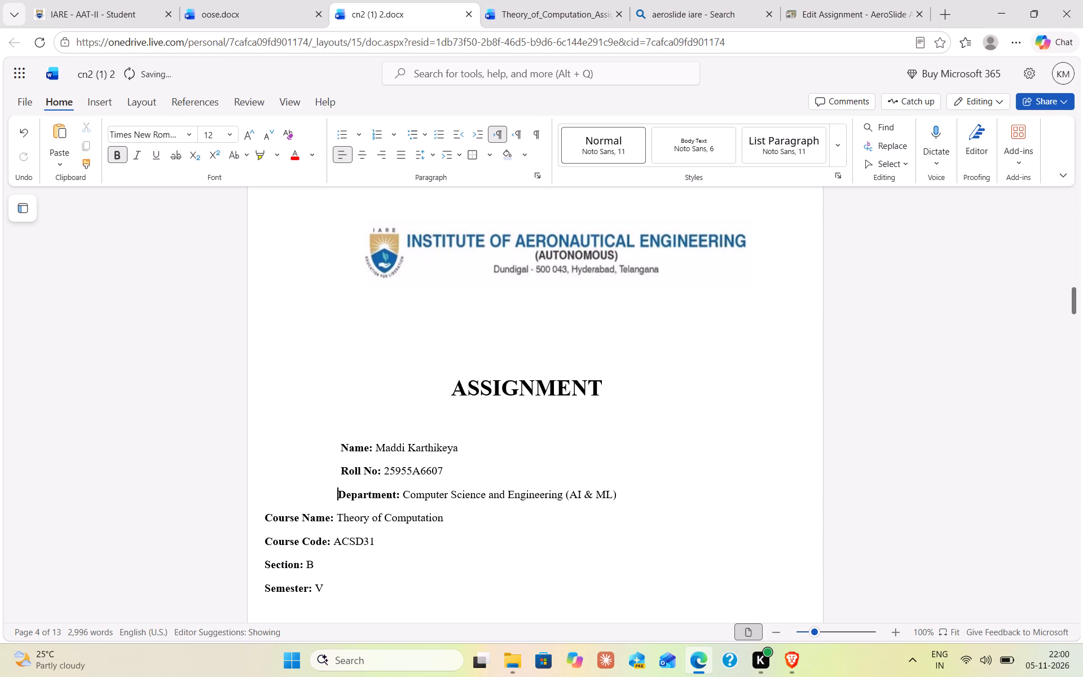
{"action": "key", "text": "BackSpace"}
{"action": "key", "text": "BackSpace"}
{"action": "key", "text": "BackSpace"}
{"action": "key", "text": "BackSpace"}
{"action": "key", "text": "BackSpace"}
{"action": "key", "text": "BackSpace"}
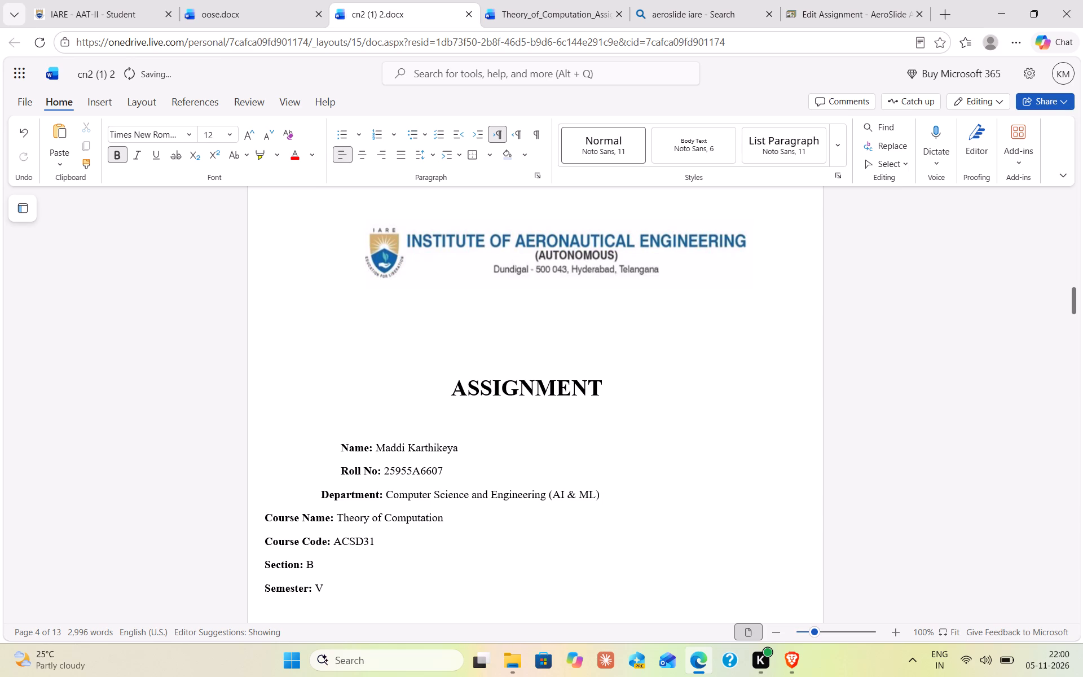
Reduce the Roll No line's indent so it lines up with the Department line.
{"action": "left_click", "coordinate": [339, 474]}
{"action": "key", "text": "BackSpace"}
{"action": "key", "text": "BackSpace"}
{"action": "key", "text": "BackSpace"}
{"action": "key", "text": "BackSpace"}
{"action": "key", "text": "BackSpace"}
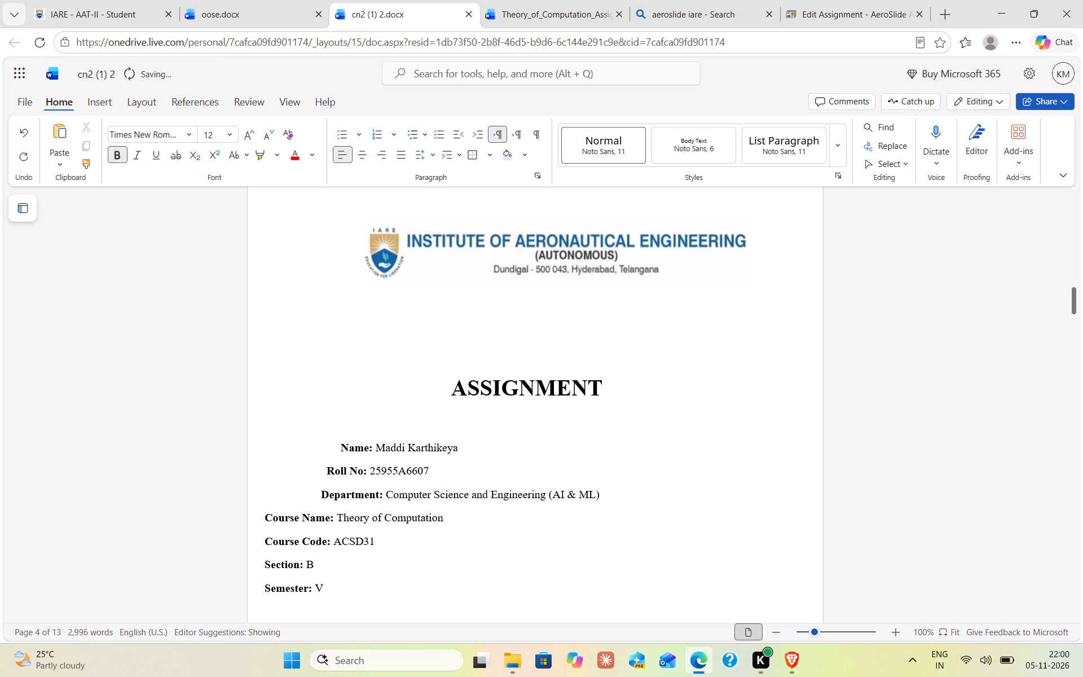
{"action": "key", "text": "BackSpace"}
{"action": "key", "text": "BackSpace"}
Reduce the Name line's indent so it lines up with the Roll No and Department lines.
{"action": "left_click", "coordinate": [308, 442]}
{"action": "key", "text": "BackSpace"}
{"action": "key", "text": "BackSpace"}
{"action": "key", "text": "BackSpace"}
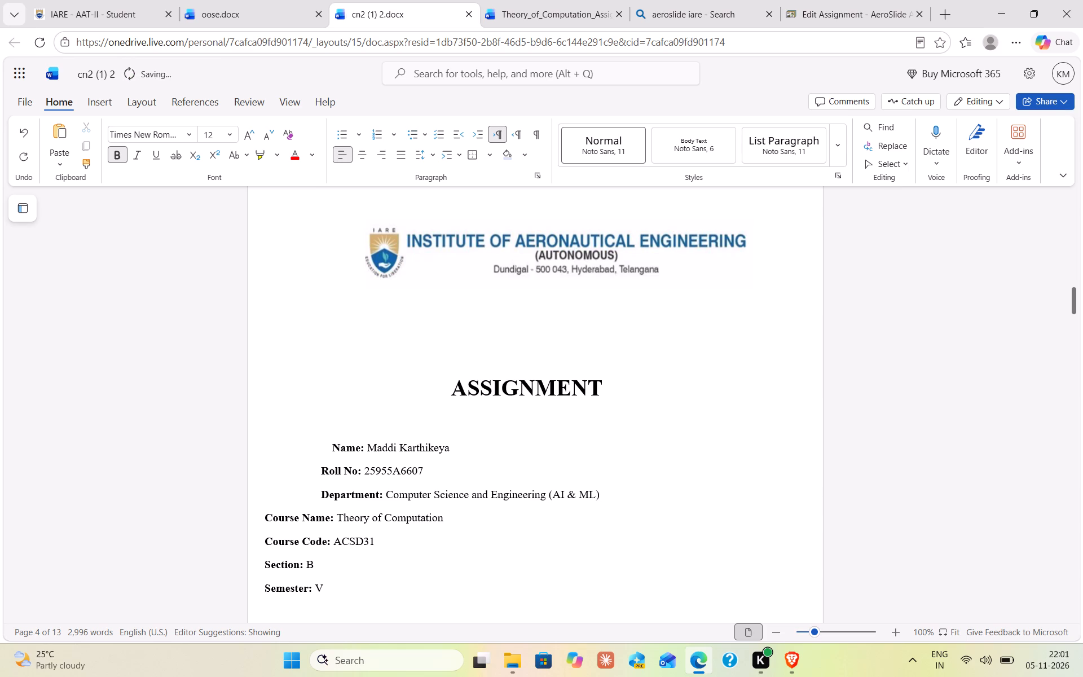
{"action": "key", "text": "BackSpace"}
{"action": "key", "text": "BackSpace"}
{"action": "key", "text": "BackSpace"}
{"action": "key", "text": "BackSpace"}
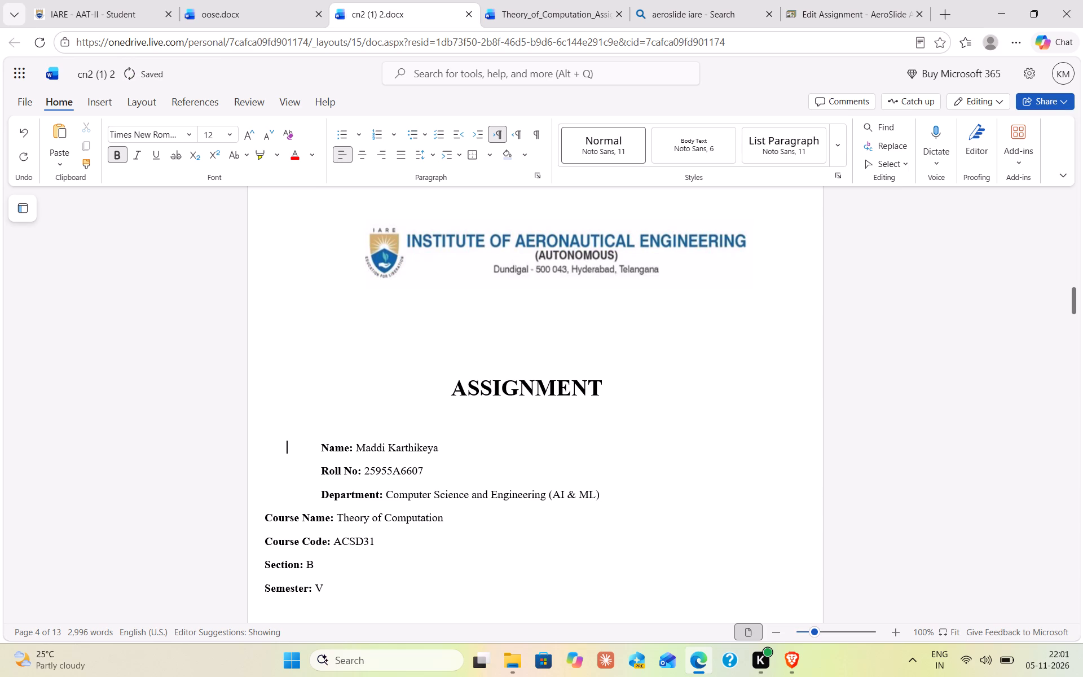
Indent the Course Name line with spaces so it lines up with the Department line.
{"action": "left_click", "coordinate": [259, 523]}
{"action": "key", "text": "space"}
{"action": "key", "text": "space"}
{"action": "key", "text": "space"}
{"action": "key", "text": "space"}
{"action": "key", "text": "space"}
{"action": "key", "text": "space"}
{"action": "key", "text": "space"}
{"action": "key", "text": "space"}
{"action": "key", "text": "space"}
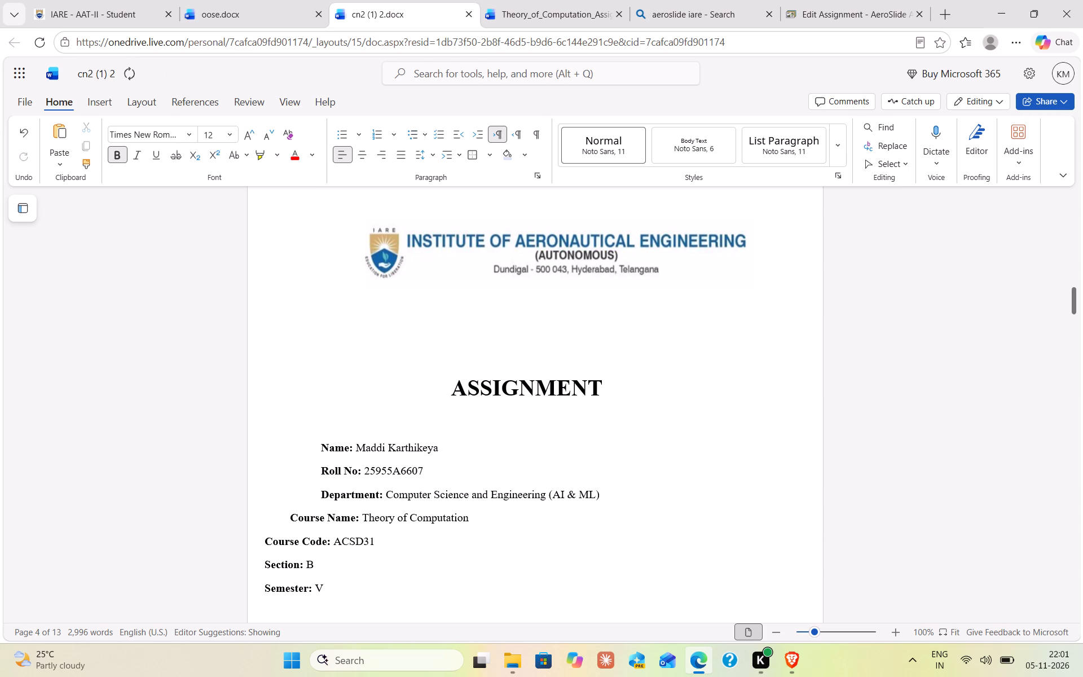
{"action": "key", "text": "space"}
{"action": "key", "text": "space"}
{"action": "key", "text": "space"}
{"action": "key", "text": "space"}
{"action": "key", "text": "space"}
{"action": "key", "text": "space"}
{"action": "key", "text": "space"}
{"action": "key", "text": "space"}
{"action": "key", "text": "space"}
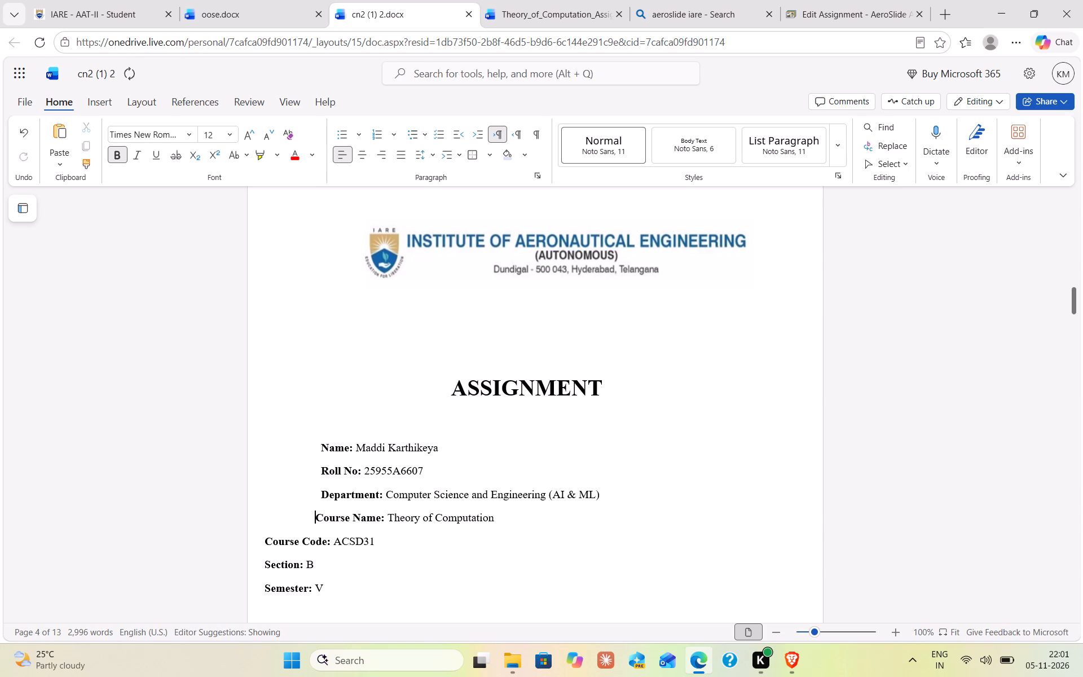
{"action": "key", "text": "space"}
{"action": "key", "text": "space"}
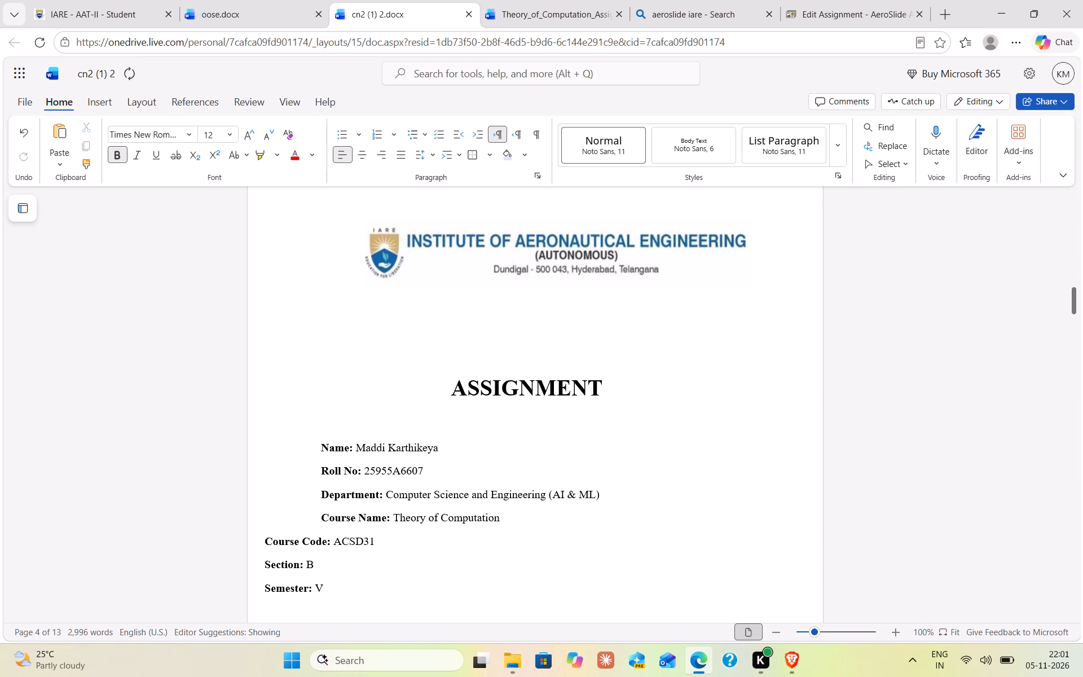
Indent the Course Code line with spaces so it lines up with the Course Name line.
{"action": "left_click", "coordinate": [266, 538]}
{"action": "key", "text": "space"}
{"action": "key", "text": "space"}
{"action": "key", "text": "space"}
{"action": "key", "text": "space"}
{"action": "key", "text": "space"}
{"action": "key", "text": "space"}
{"action": "key", "text": "space"}
{"action": "key", "text": "space"}
{"action": "key", "text": "space"}
{"action": "key", "text": "space"}
{"action": "key", "text": "space"}
{"action": "key", "text": "space"}
{"action": "key", "text": "space"}
{"action": "key", "text": "space"}
{"action": "key", "text": "space"}
{"action": "key", "text": "space"}
{"action": "key", "text": "space"}
{"action": "key", "text": "space"}
{"action": "key", "text": "space"}
{"action": "key", "text": "space"}
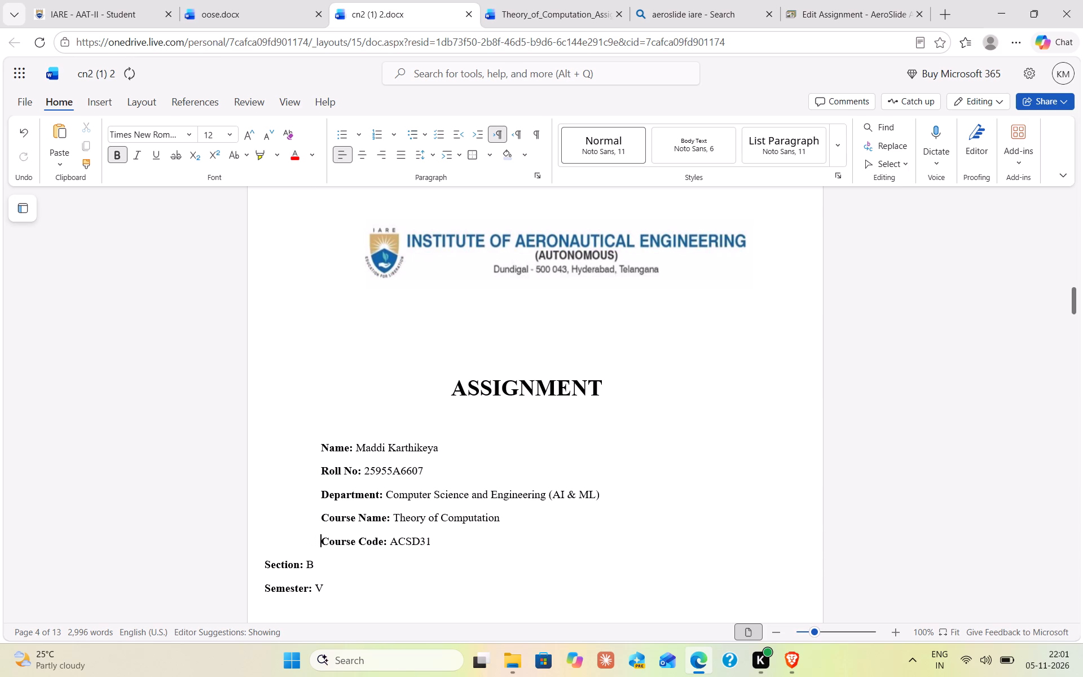
Indent the Section line with spaces so it lines up with the Course Code line.
{"action": "left_click", "coordinate": [259, 566]}
{"action": "key", "text": "space"}
{"action": "key", "text": "space"}
{"action": "key", "text": "space"}
{"action": "key", "text": "space"}
{"action": "key", "text": "space"}
{"action": "key", "text": "space"}
{"action": "key", "text": "space"}
{"action": "key", "text": "space"}
{"action": "key", "text": "space"}
{"action": "key", "text": "space"}
{"action": "key", "text": "space"}
{"action": "key", "text": "space"}
{"action": "key", "text": "space"}
{"action": "key", "text": "space"}
{"action": "key", "text": "space"}
{"action": "key", "text": "space"}
{"action": "key", "text": "space"}
{"action": "key", "text": "space"}
{"action": "key", "text": "space"}
{"action": "key", "text": "space"}
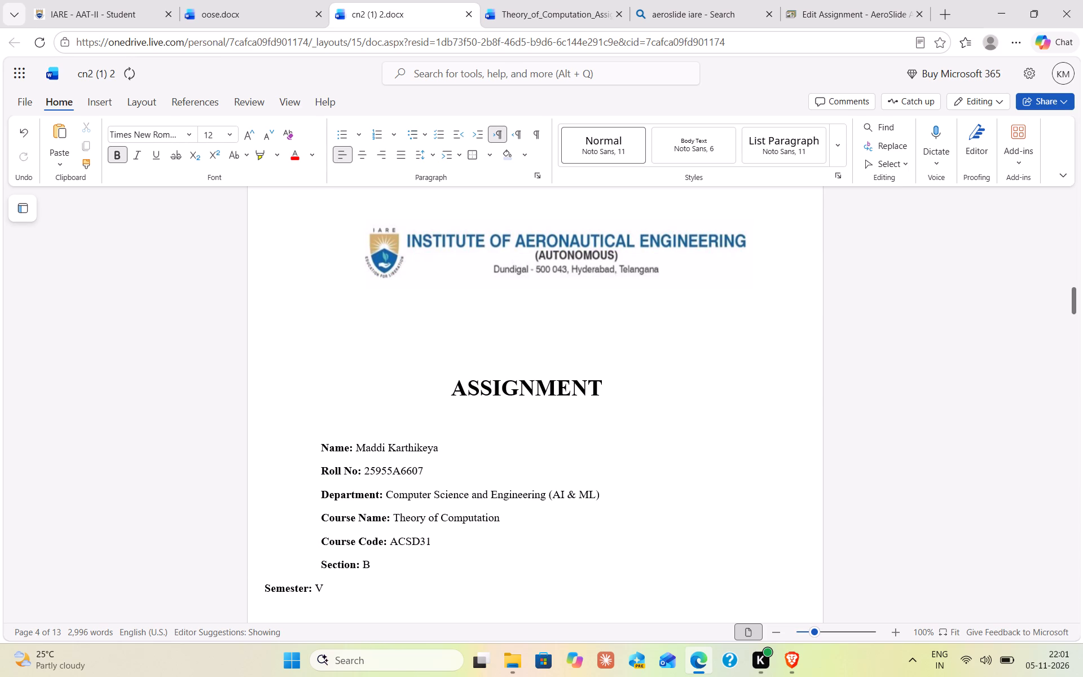
Indent the Semester line with spaces so it lines up with the Section line.
{"action": "left_click", "coordinate": [260, 582]}
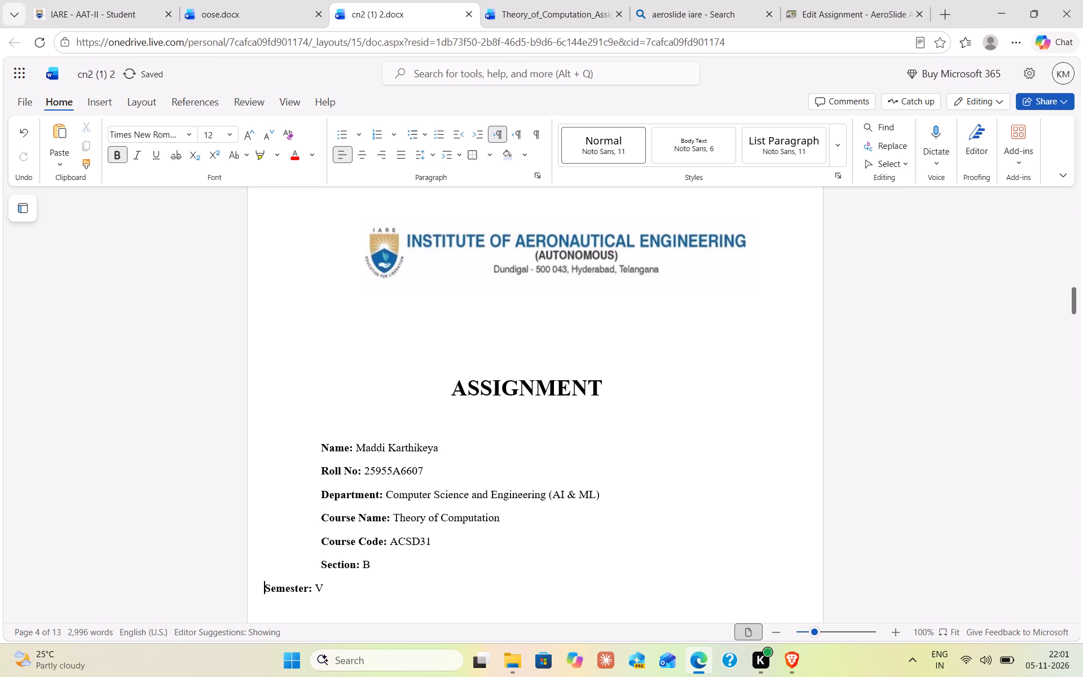
{"action": "key", "text": "space"}
{"action": "key", "text": "space"}
{"action": "key", "text": "space"}
{"action": "key", "text": "space"}
{"action": "key", "text": "space"}
{"action": "key", "text": "space"}
{"action": "key", "text": "space"}
{"action": "key", "text": "space"}
{"action": "key", "text": "space"}
{"action": "key", "text": "space"}
{"action": "key", "text": "space"}
{"action": "key", "text": "space"}
{"action": "key", "text": "space"}
{"action": "key", "text": "space"}
{"action": "key", "text": "space"}
{"action": "key", "text": "space"}
{"action": "key", "text": "space"}
{"action": "key", "text": "space"}
{"action": "key", "text": "space"}
{"action": "key", "text": "space"}
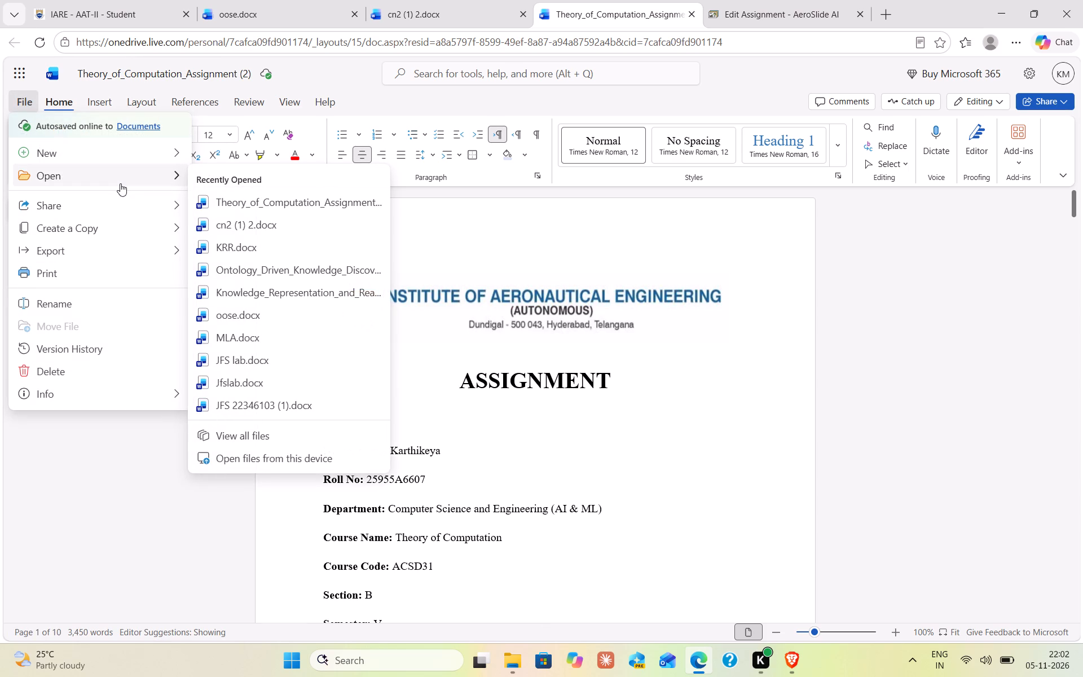
{"action": "left_click", "coordinate": [268, 437]}
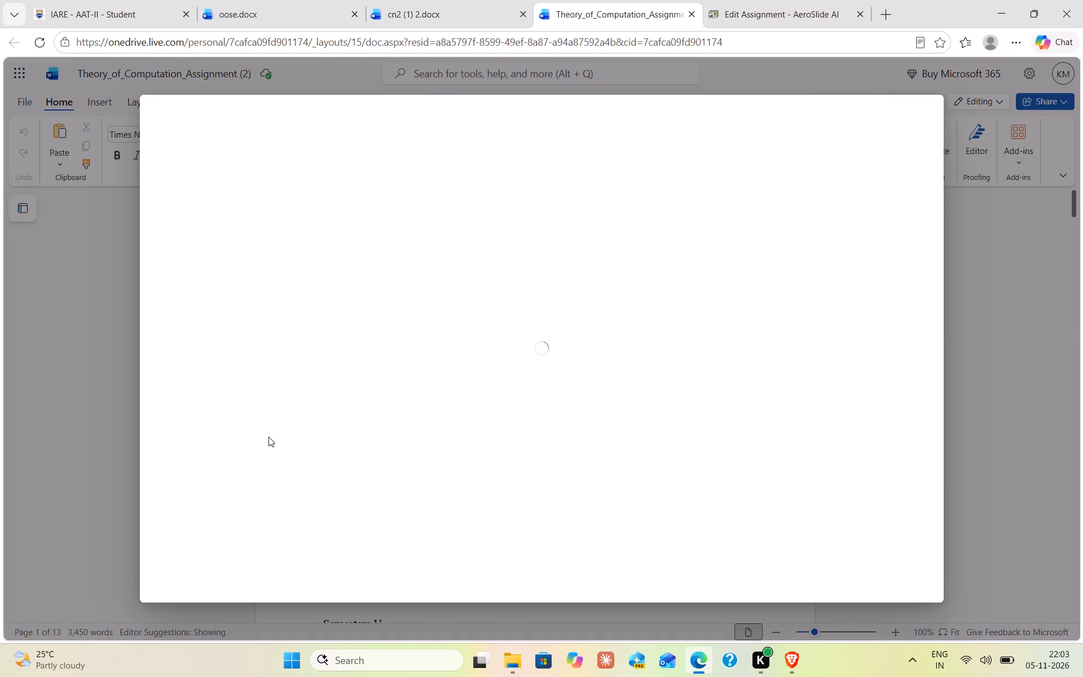
{"action": "left_click", "coordinate": [105, 438]}
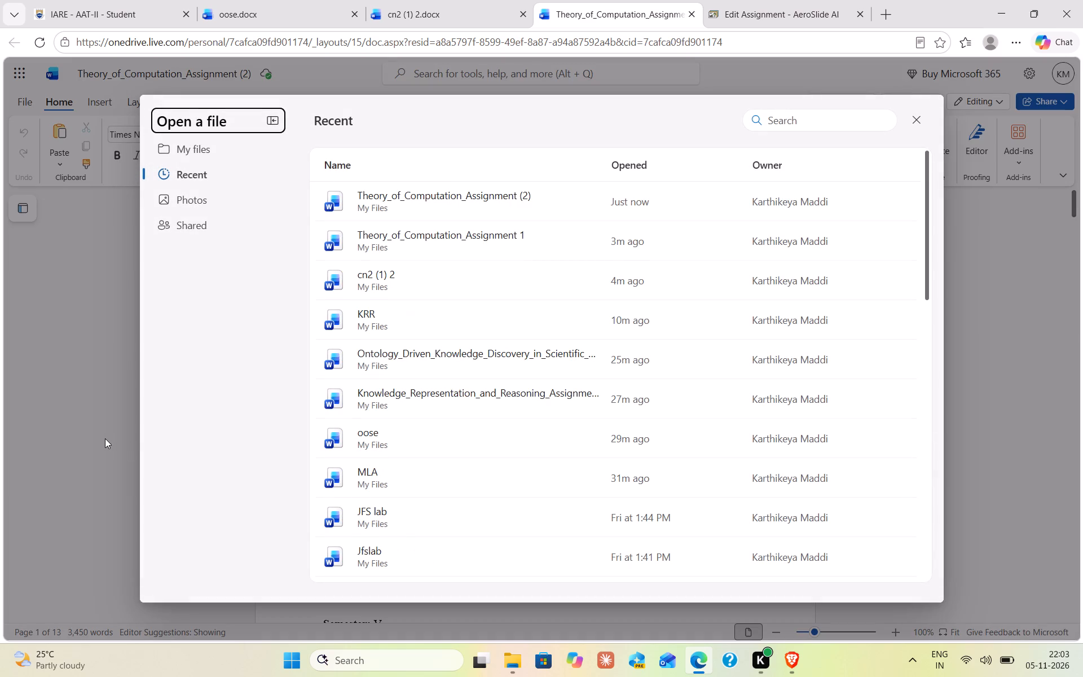
{"action": "double_click", "coordinate": [496, 206]}
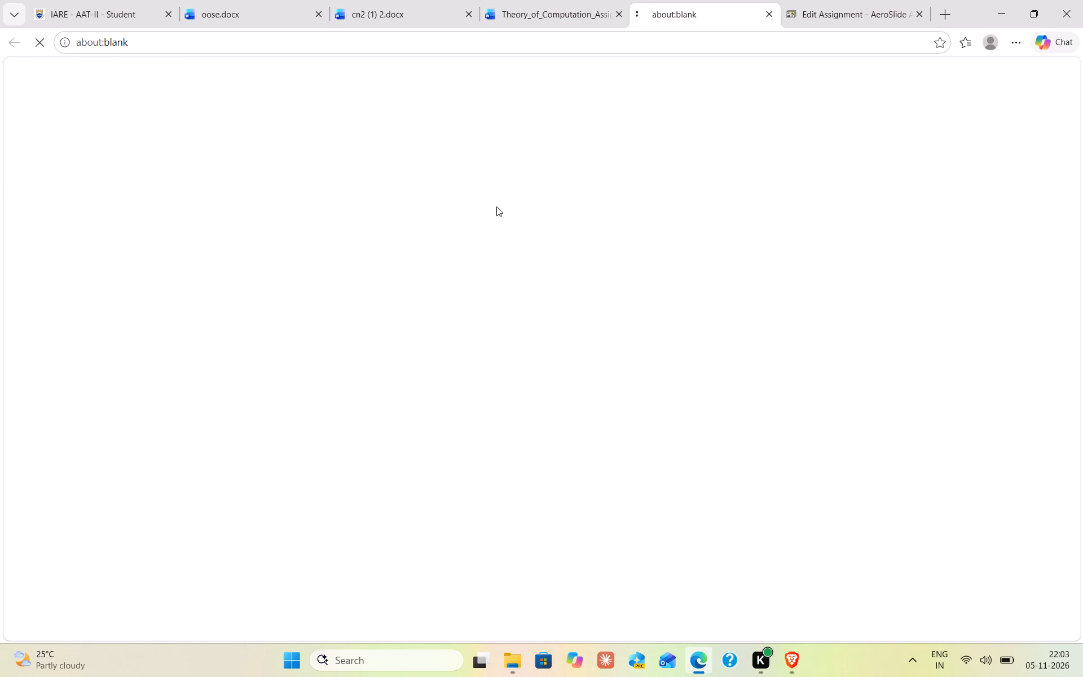
Close the earlier duplicate tab of the Theory of Computation assignment, keeping the newly opened copy.
{"action": "left_click", "coordinate": [619, 16]}
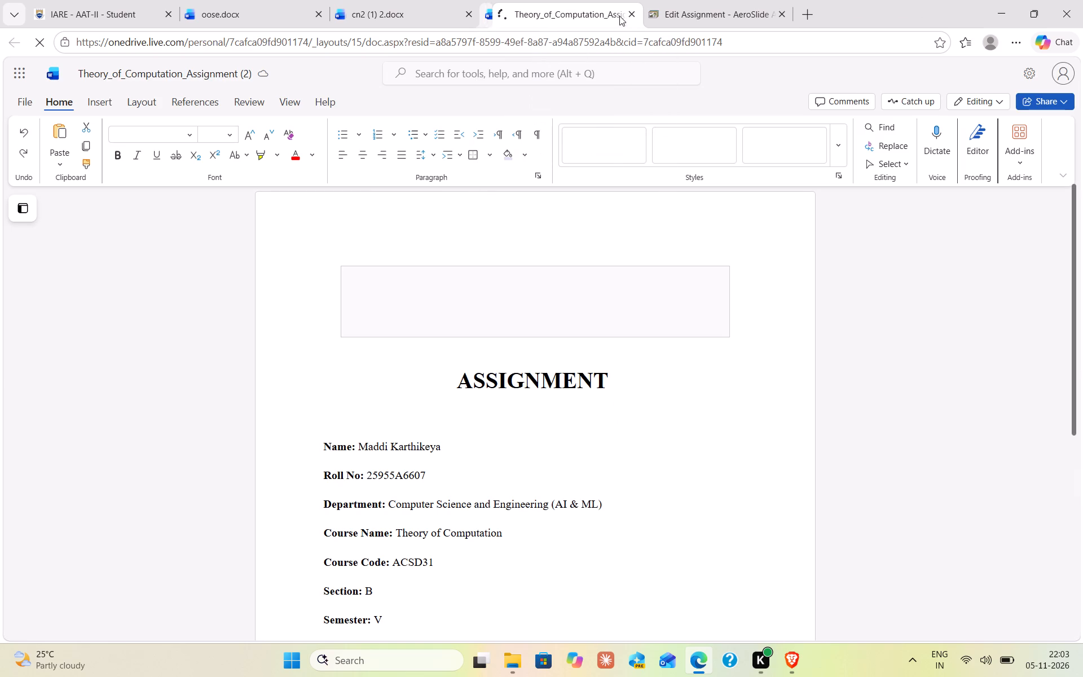
Review the Theory_of_Computation_Assignment (2) document from its cover page through the answers up to Q10.
{"action": "scroll", "coordinate": [568, 363], "scroll_direction": "down", "scroll_amount": 1}
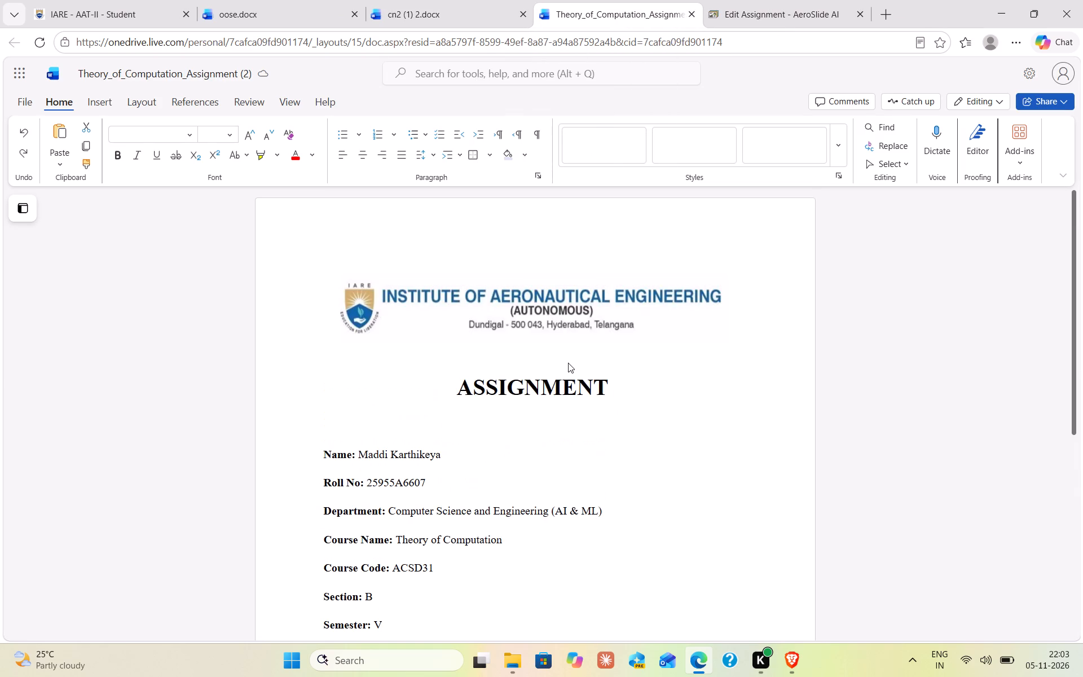
{"action": "scroll", "coordinate": [568, 363], "scroll_direction": "down", "scroll_amount": 3}
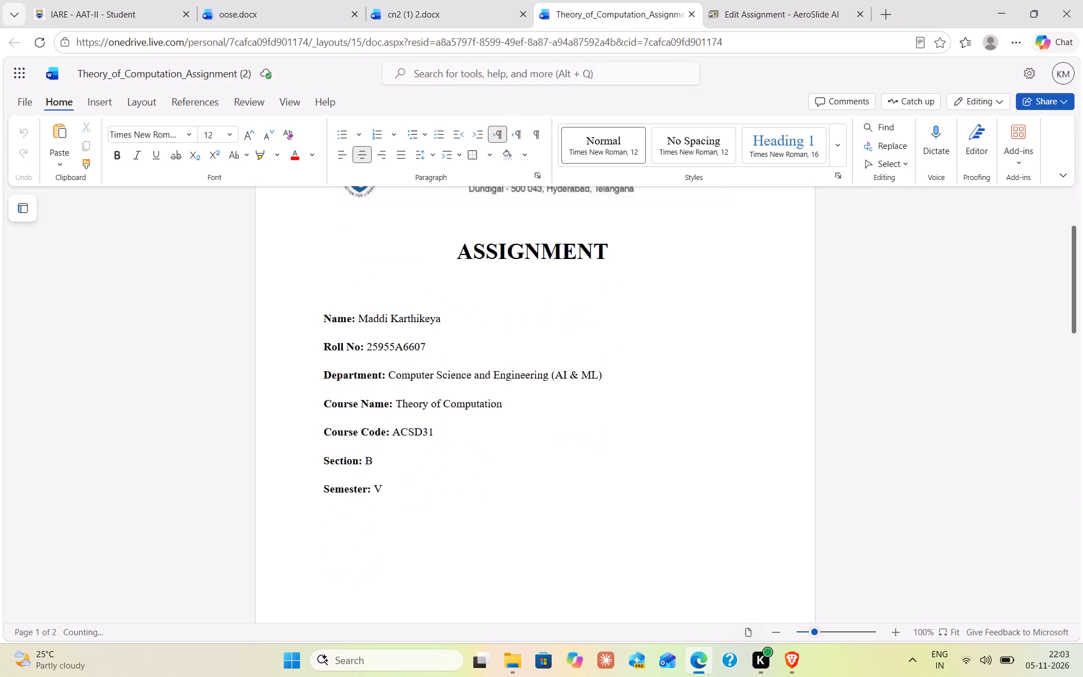
{"action": "scroll", "coordinate": [568, 363], "scroll_direction": "down", "scroll_amount": 5}
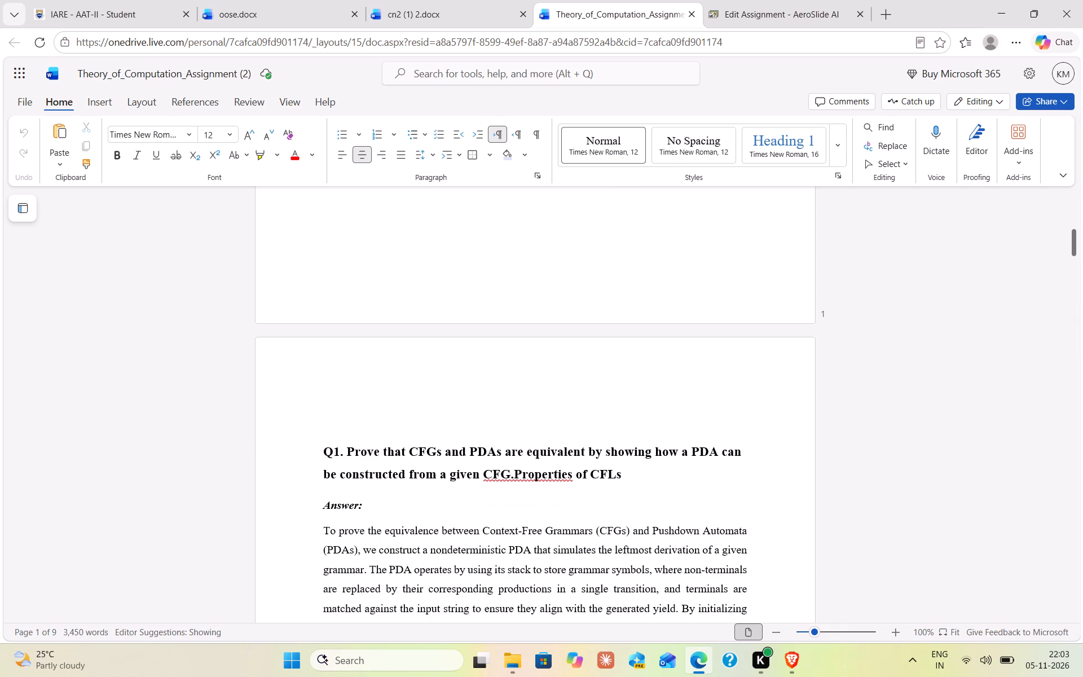
{"action": "scroll", "coordinate": [568, 363], "scroll_direction": "down", "scroll_amount": 11}
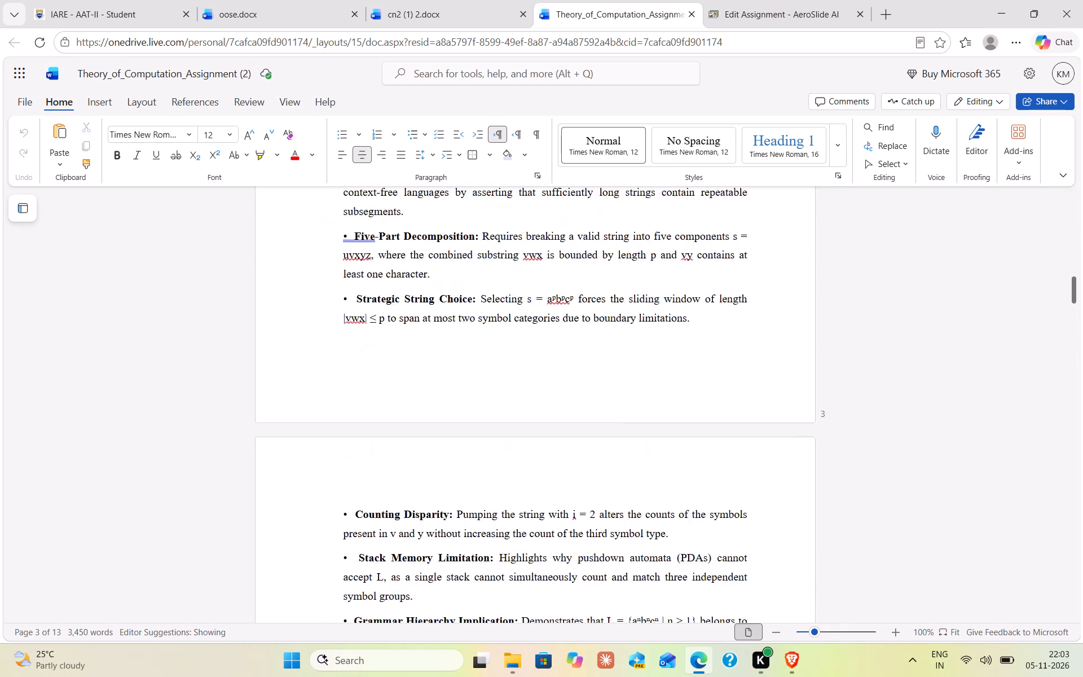
{"action": "scroll", "coordinate": [568, 363], "scroll_direction": "down", "scroll_amount": 17}
{"action": "scroll", "coordinate": [568, 363], "scroll_direction": "down", "scroll_amount": 8}
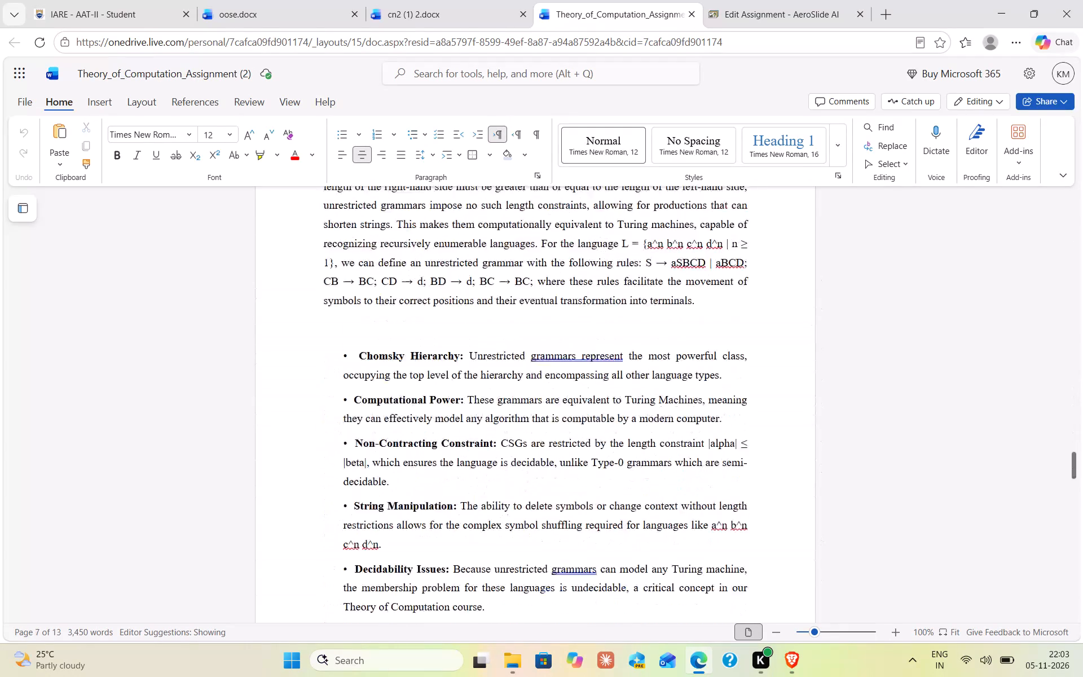
{"action": "scroll", "coordinate": [568, 363], "scroll_direction": "down", "scroll_amount": 8}
{"action": "scroll", "coordinate": [568, 363], "scroll_direction": "up", "scroll_amount": 11}
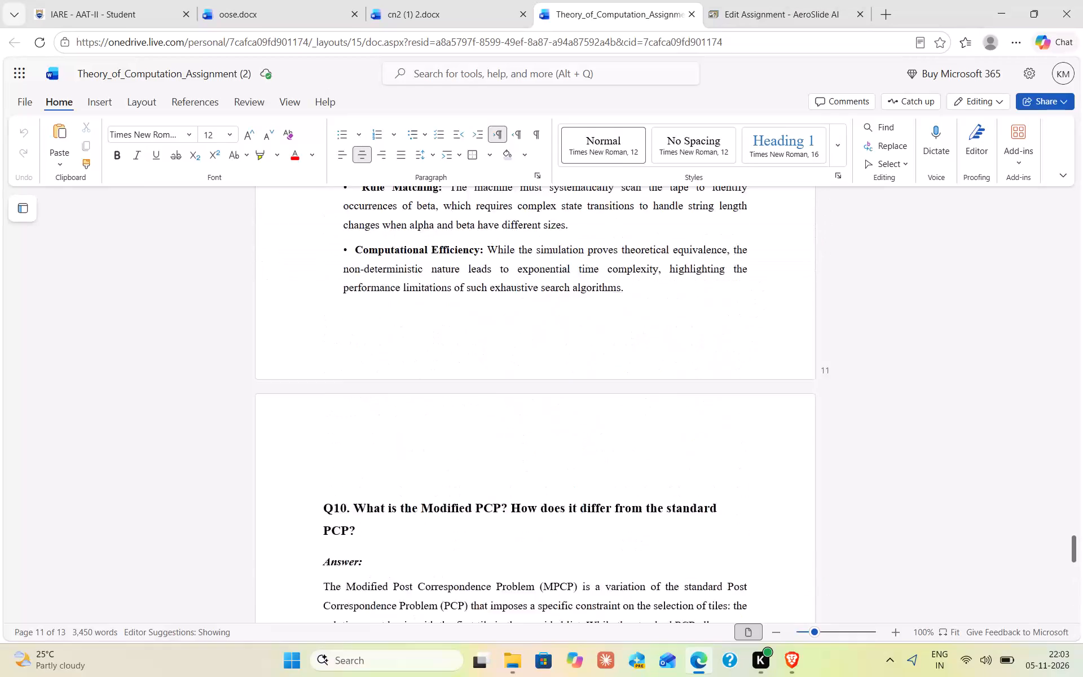